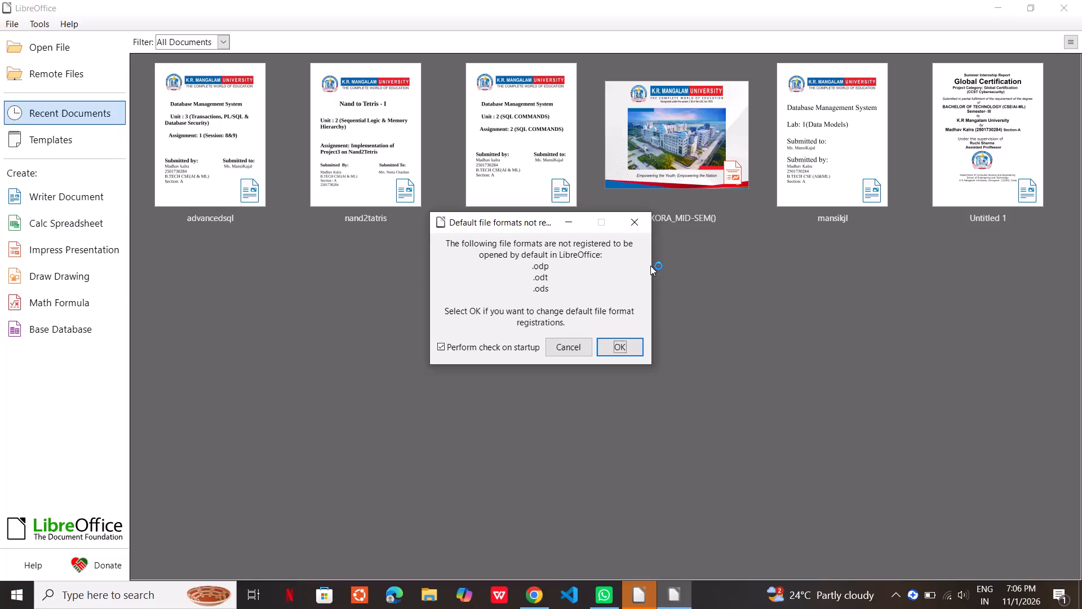
Dismiss the default file formats prompt without changing the file format registrations.
{"action": "left_click", "coordinate": [633, 220]}
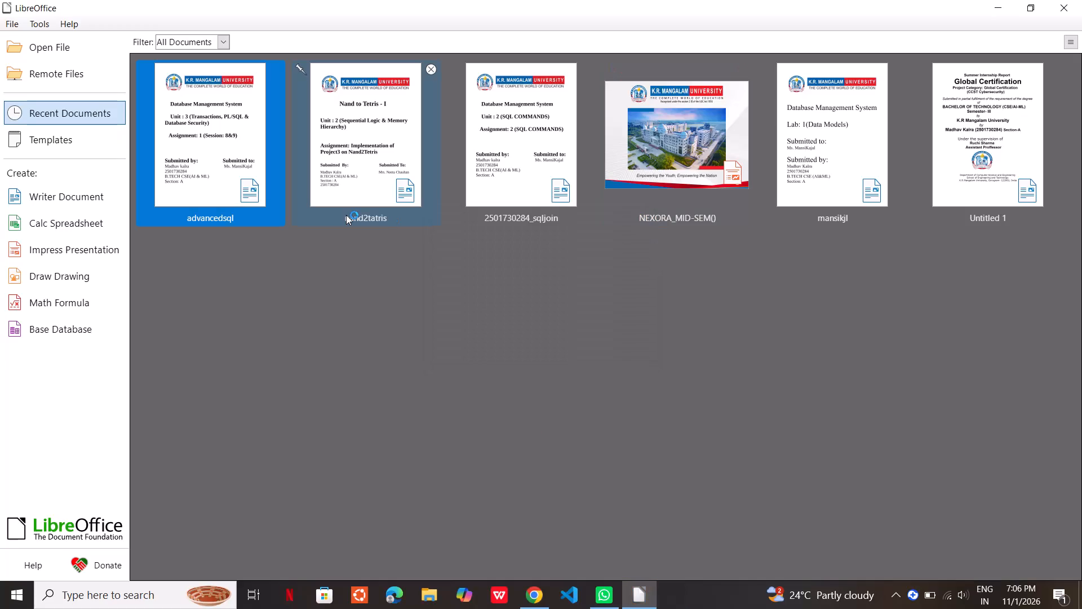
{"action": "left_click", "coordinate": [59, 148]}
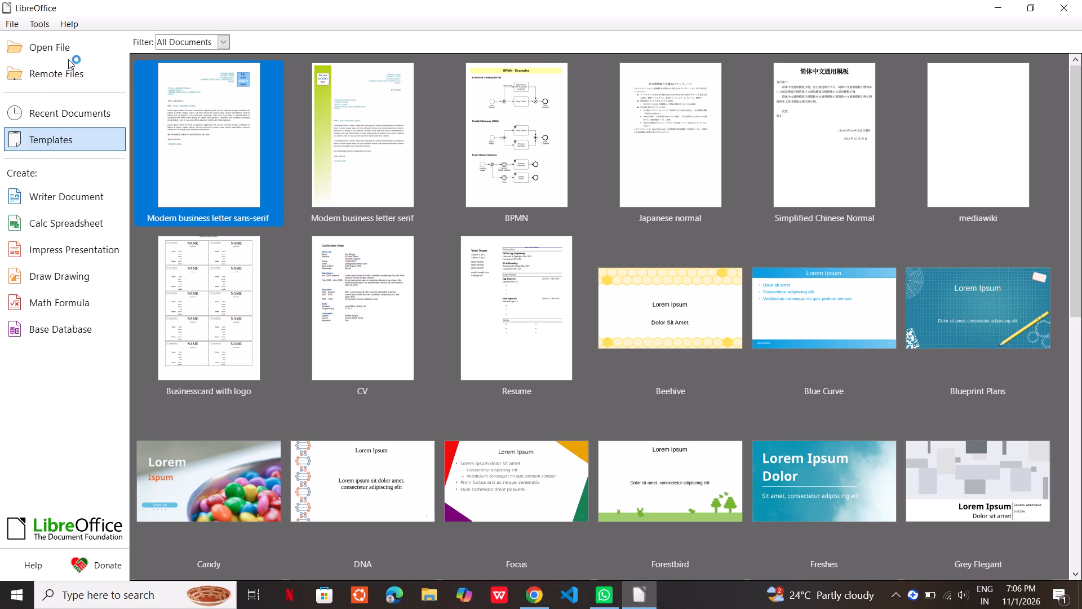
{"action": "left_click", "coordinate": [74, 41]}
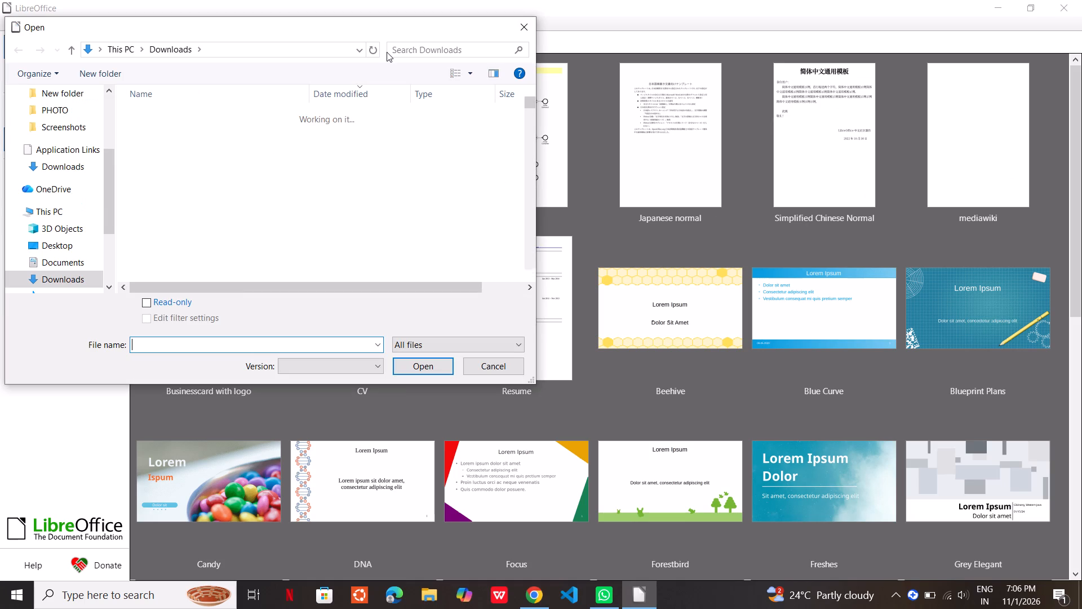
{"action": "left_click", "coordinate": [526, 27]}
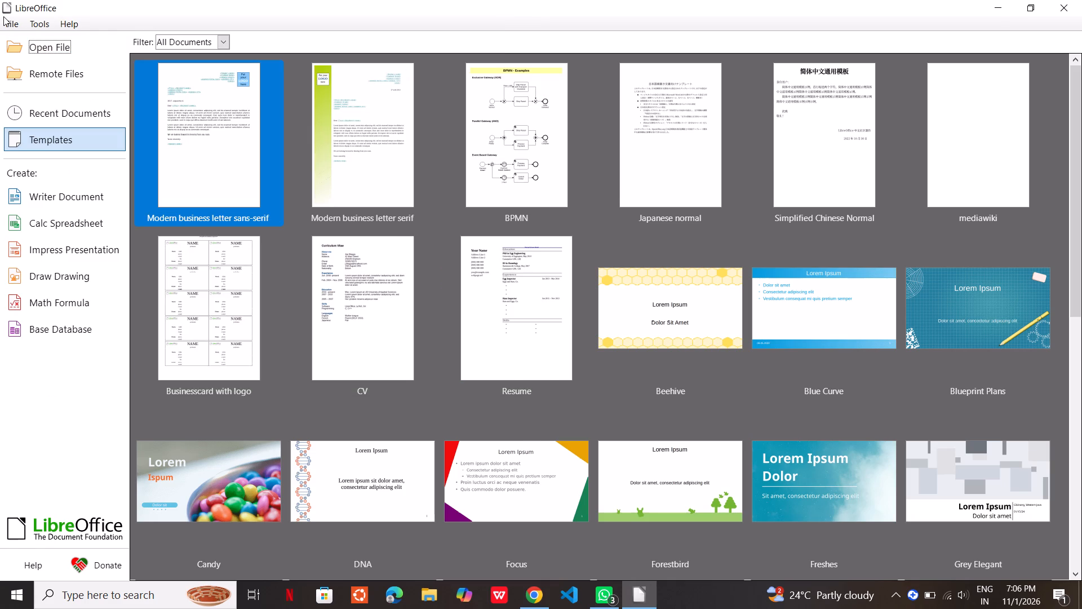
Create a new blank text document.
{"action": "left_click", "coordinate": [3, 16]}
{"action": "left_click", "coordinate": [20, 33]}
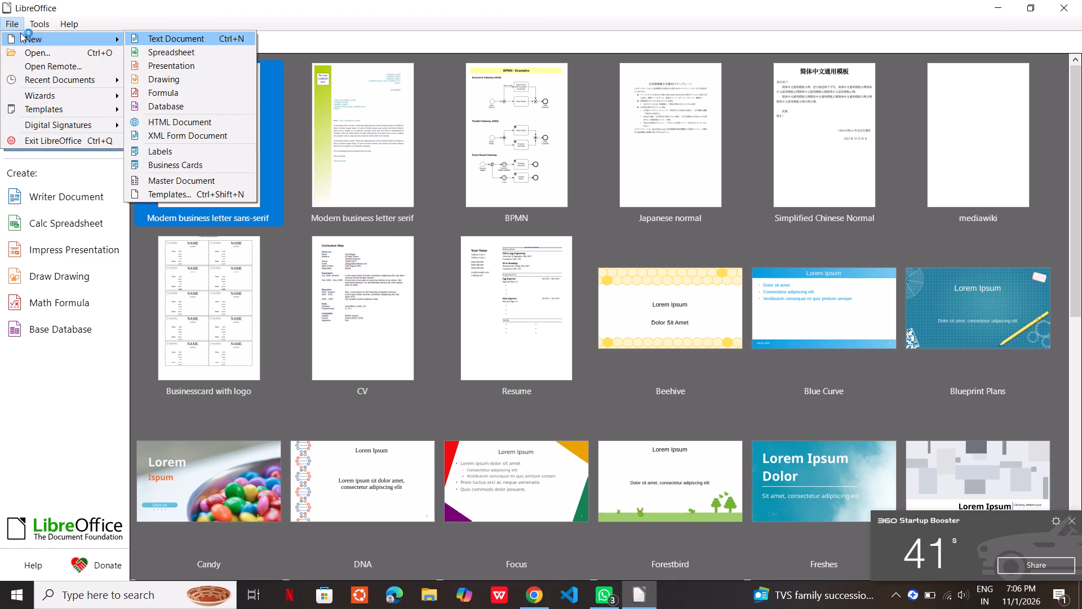
{"action": "left_click", "coordinate": [148, 42]}
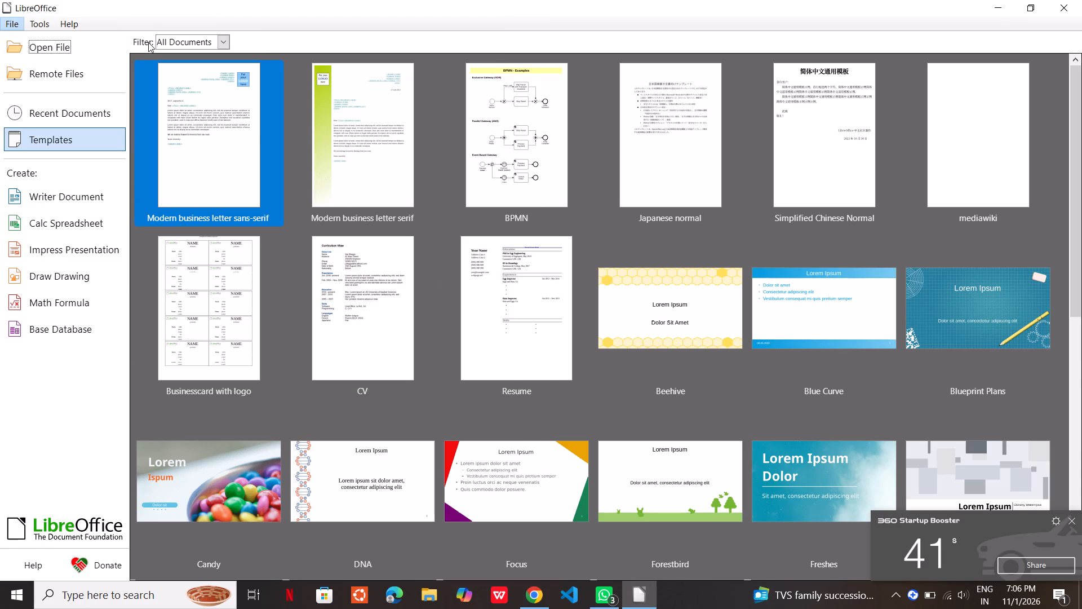
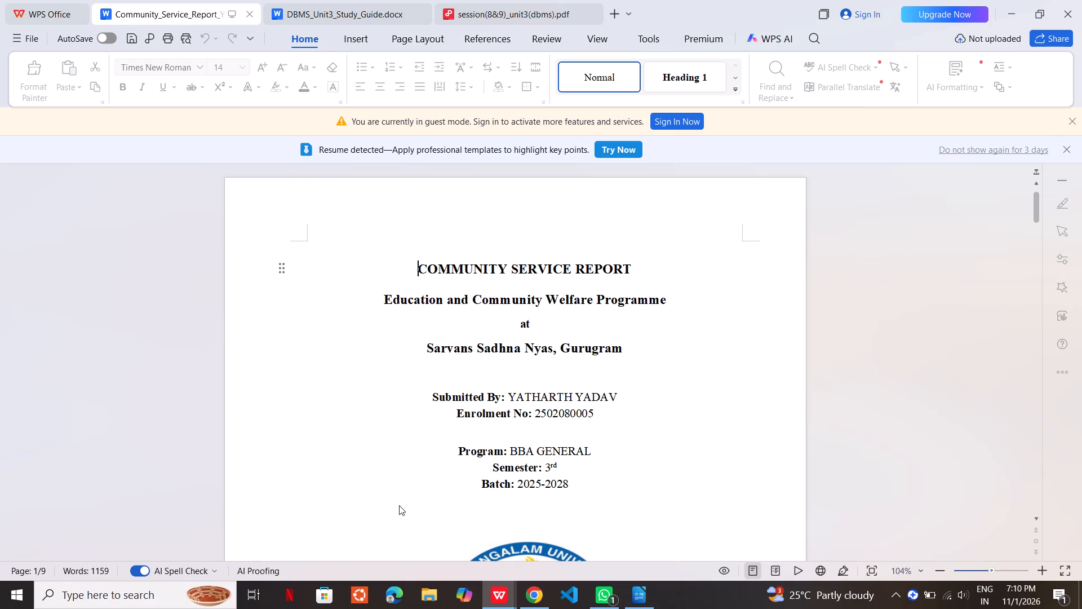
Switch from the community service report in WPS Office to the blank Untitled 1 document in LibreOffice Writer.
{"action": "left_click", "coordinate": [633, 599]}
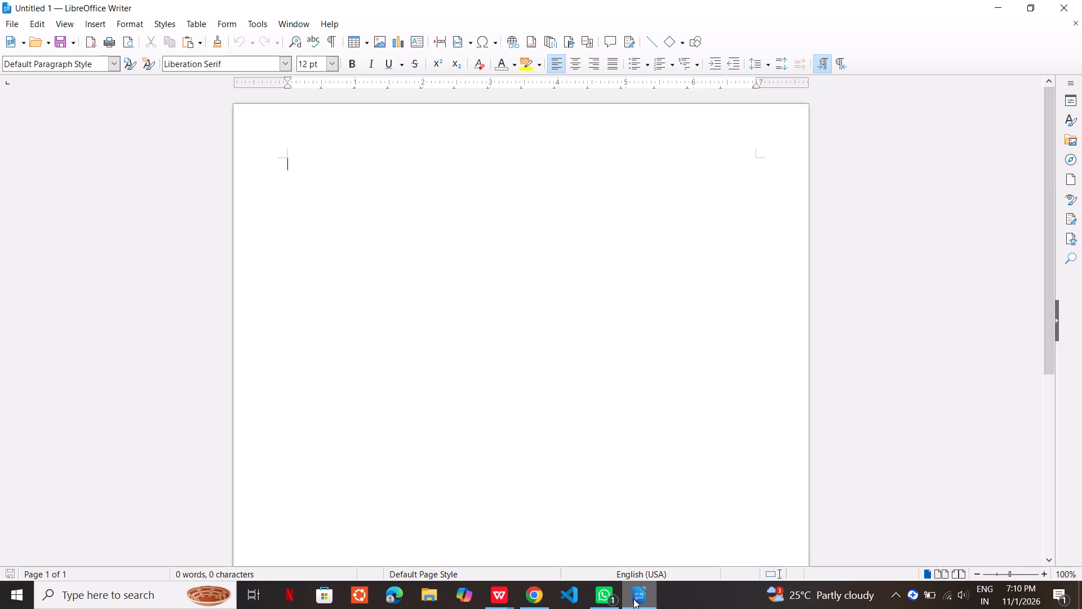
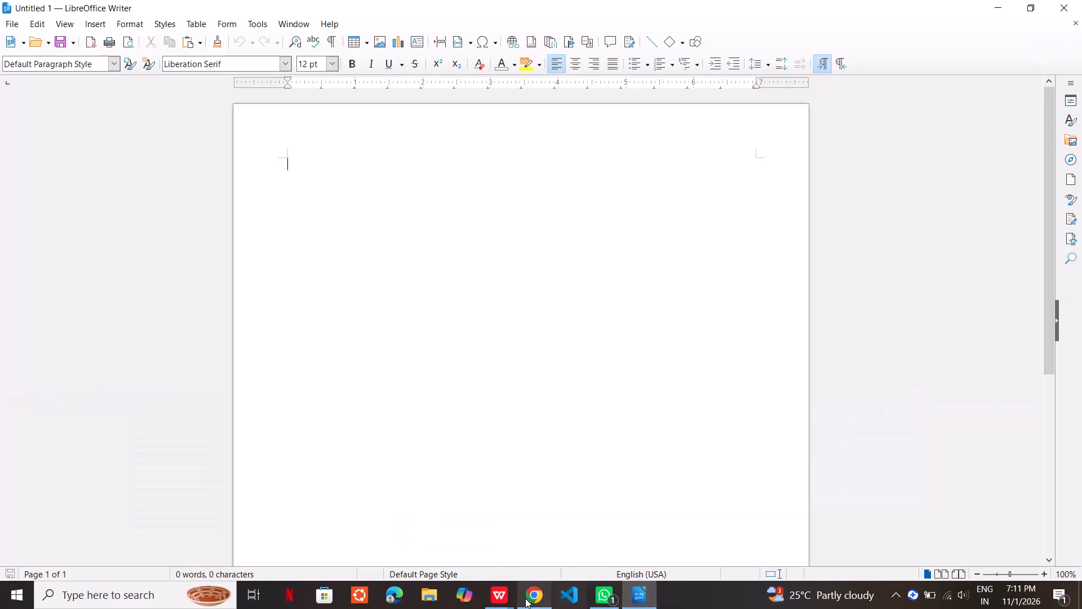
Close the DBMS_Unit3_Study_Guide.docx document that is open in WPS Office.
{"action": "left_click", "coordinate": [508, 595]}
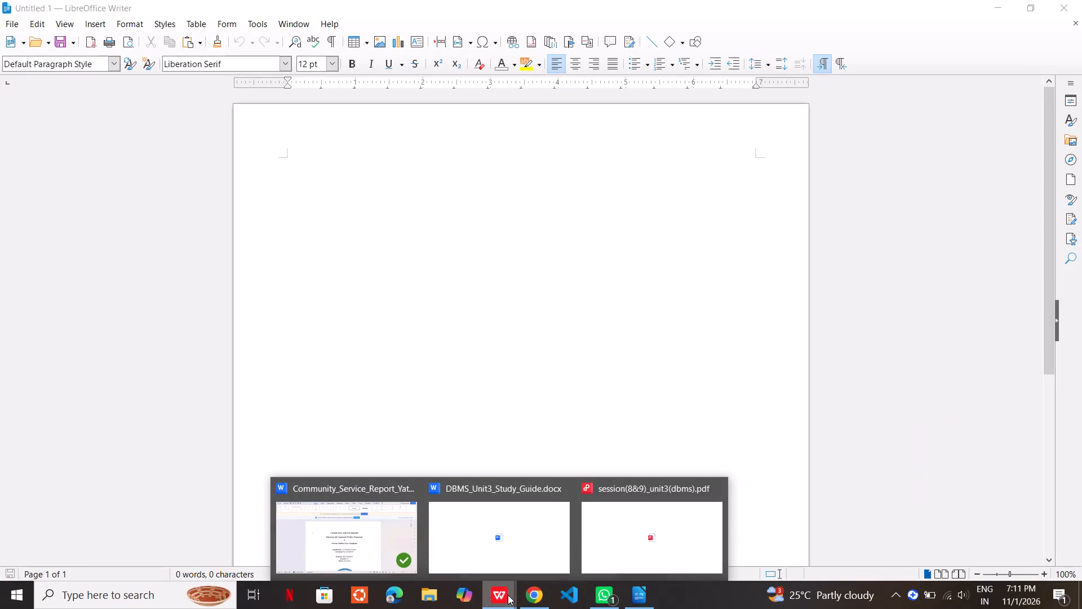
{"action": "left_click", "coordinate": [557, 495]}
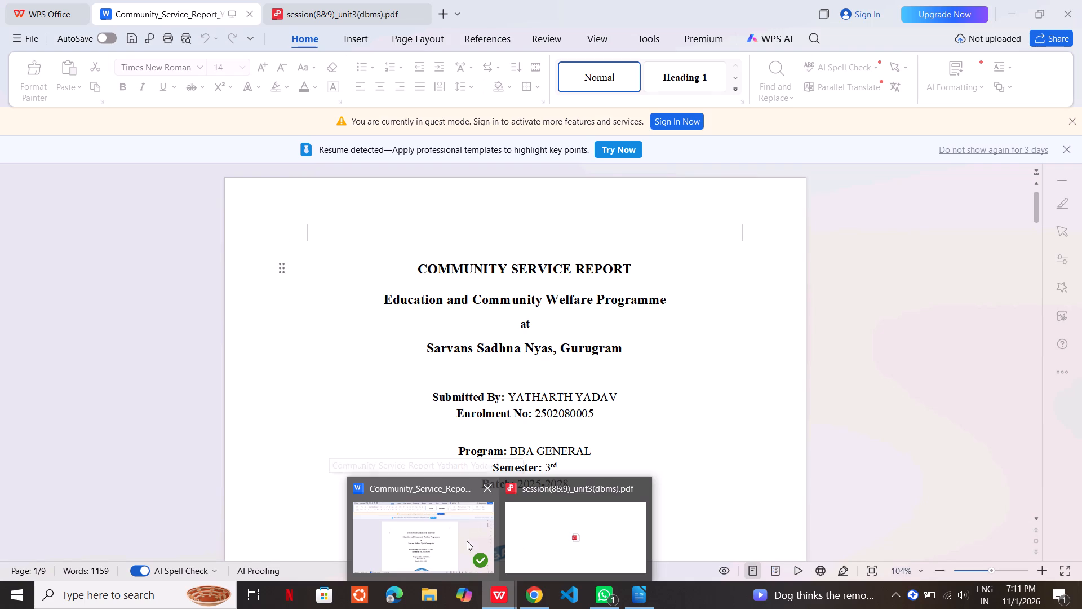
Launch the Kuro app from the recent apps in Windows search.
{"action": "left_click", "coordinate": [117, 602]}
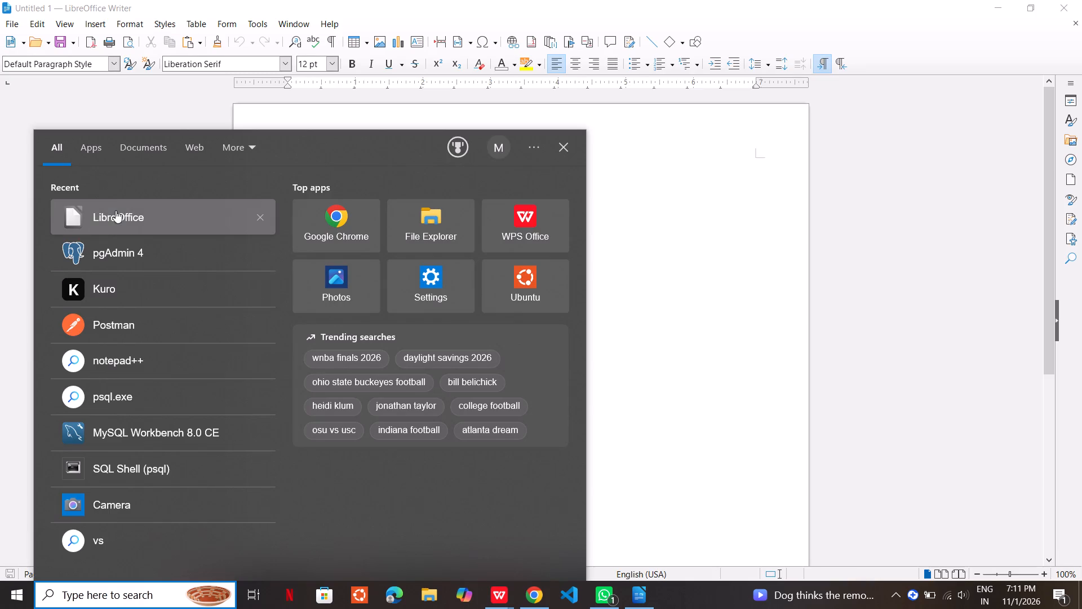
{"action": "double_click", "coordinate": [104, 295]}
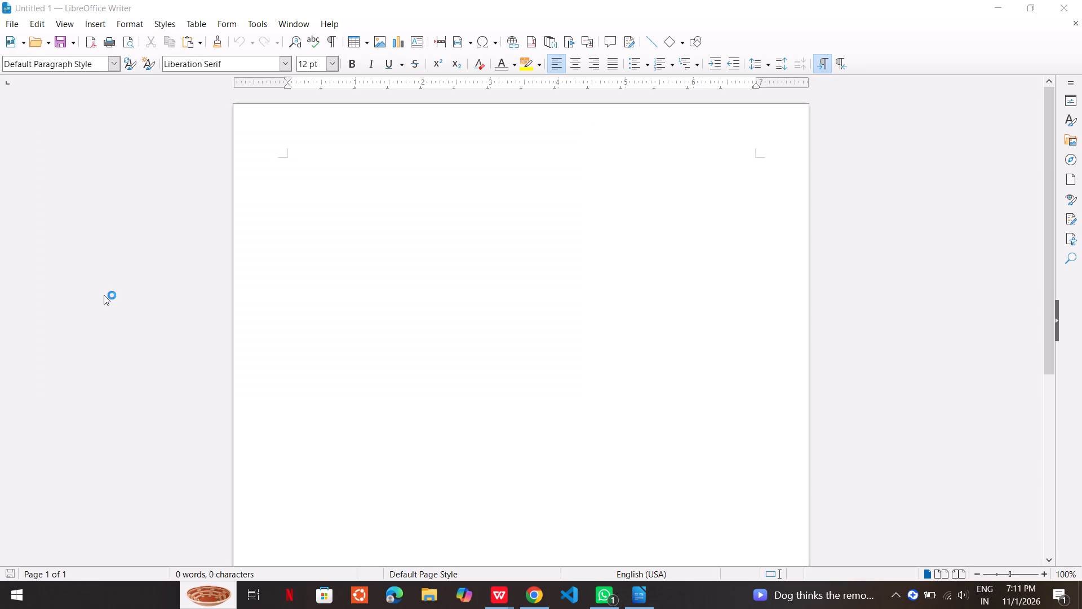
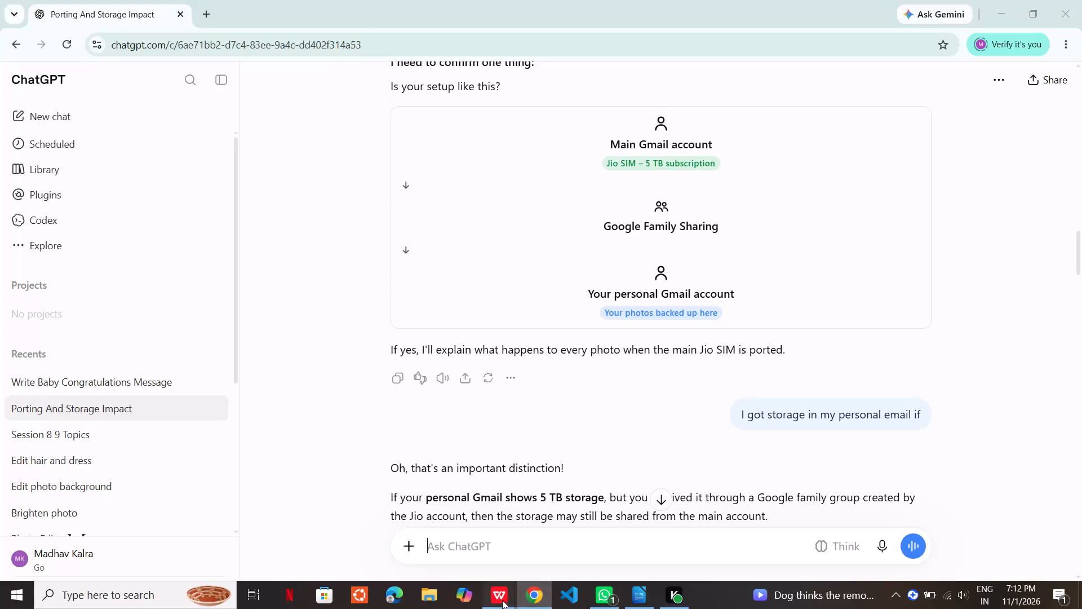
Copy the Community Service Report's title block, from its title to the Batch line, from WPS Office into the blank Writer document.
{"action": "left_click", "coordinate": [644, 487]}
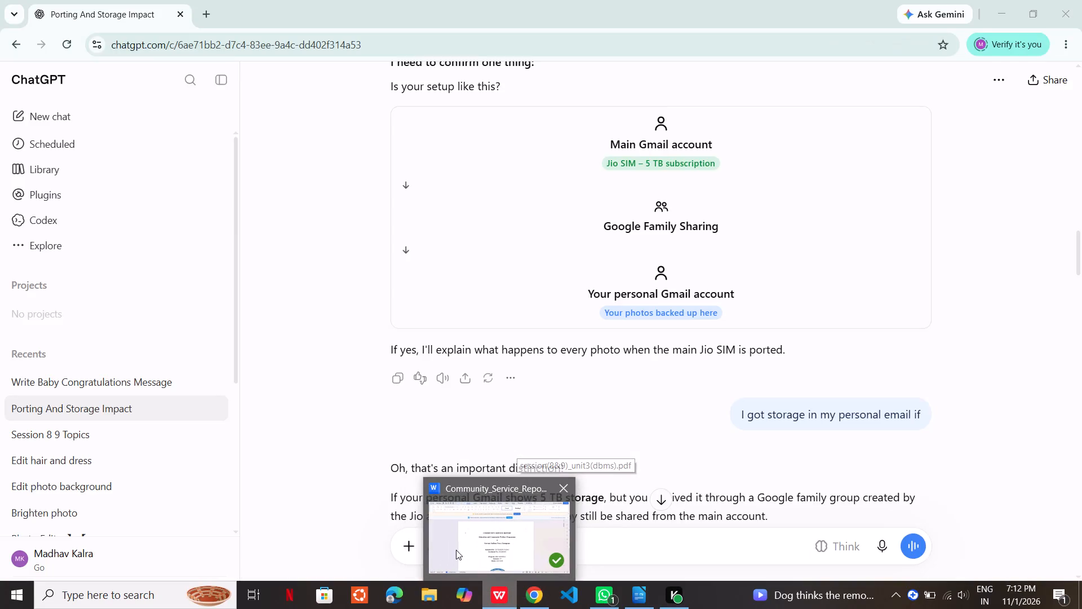
{"action": "left_click", "coordinate": [480, 530]}
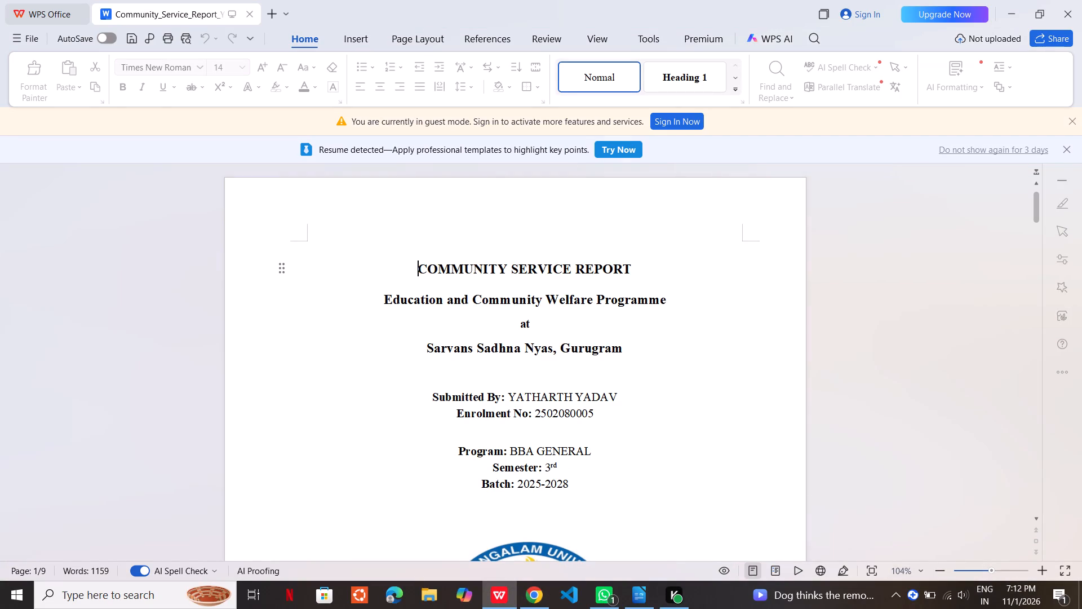
{"action": "left_click_drag", "start_coordinate": [413, 266], "coordinate": [606, 482]}
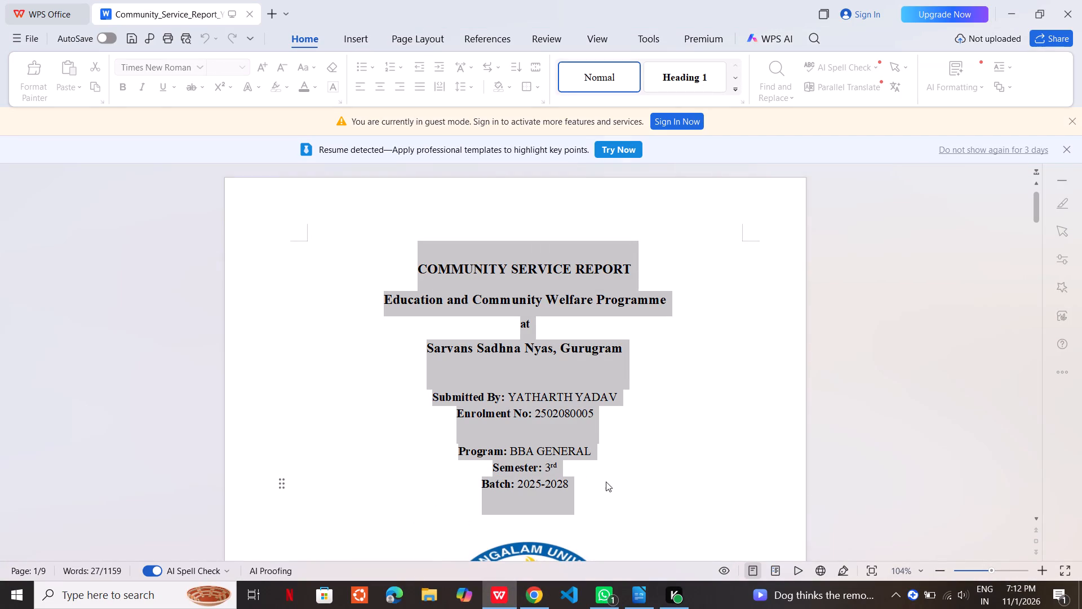
{"action": "key", "text": "ctrl+c"}
{"action": "left_click", "coordinate": [638, 608]}
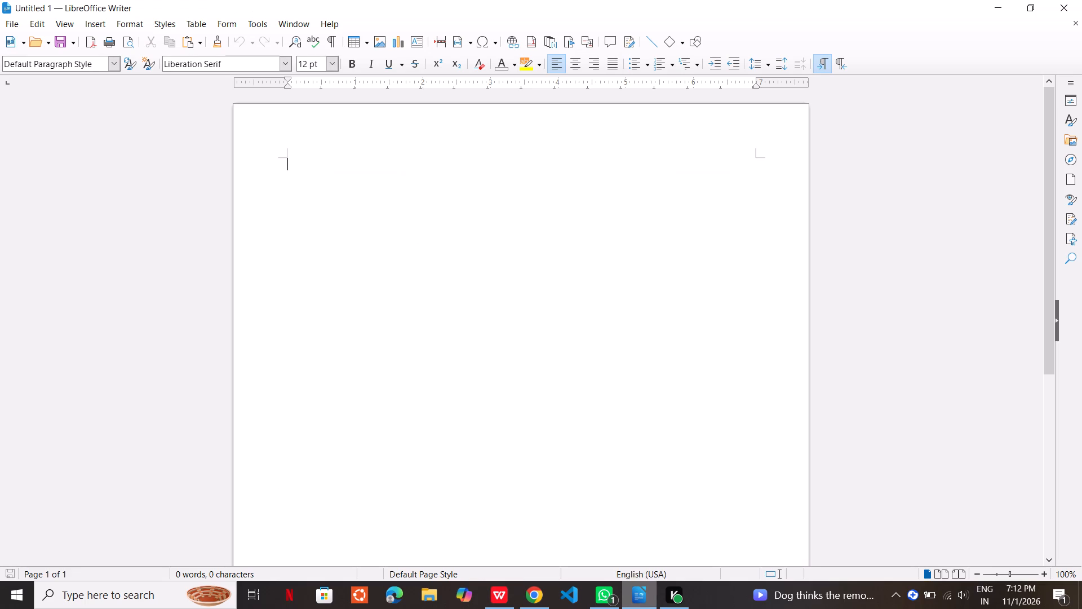
{"action": "key", "text": "ctrl+v"}
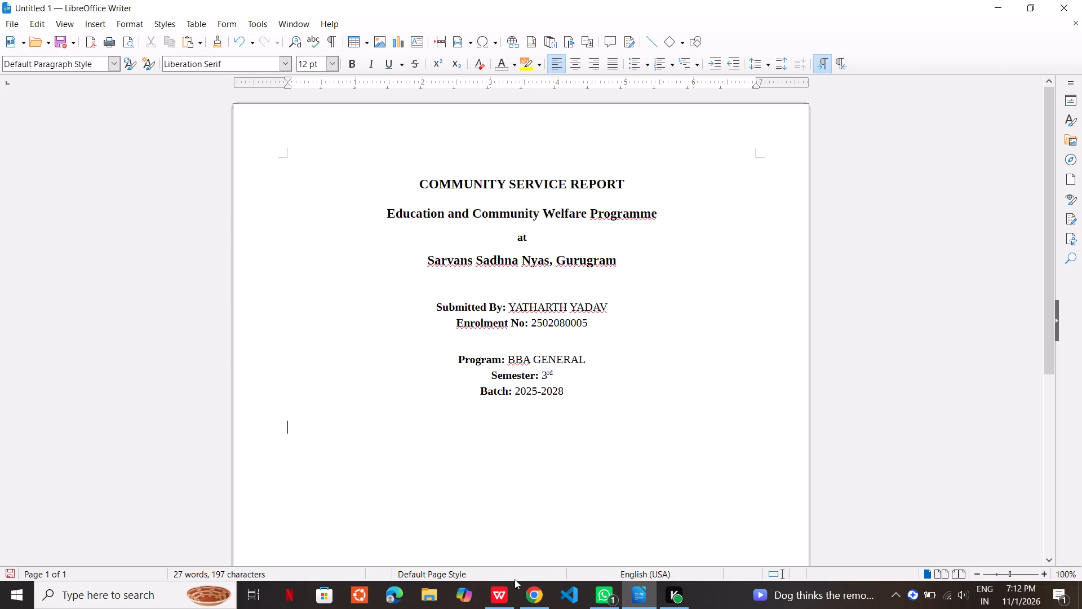
Copy the K.R. Mangalam University logo from the WPS report and paste it below the Batch line in Writer.
{"action": "left_click", "coordinate": [497, 595]}
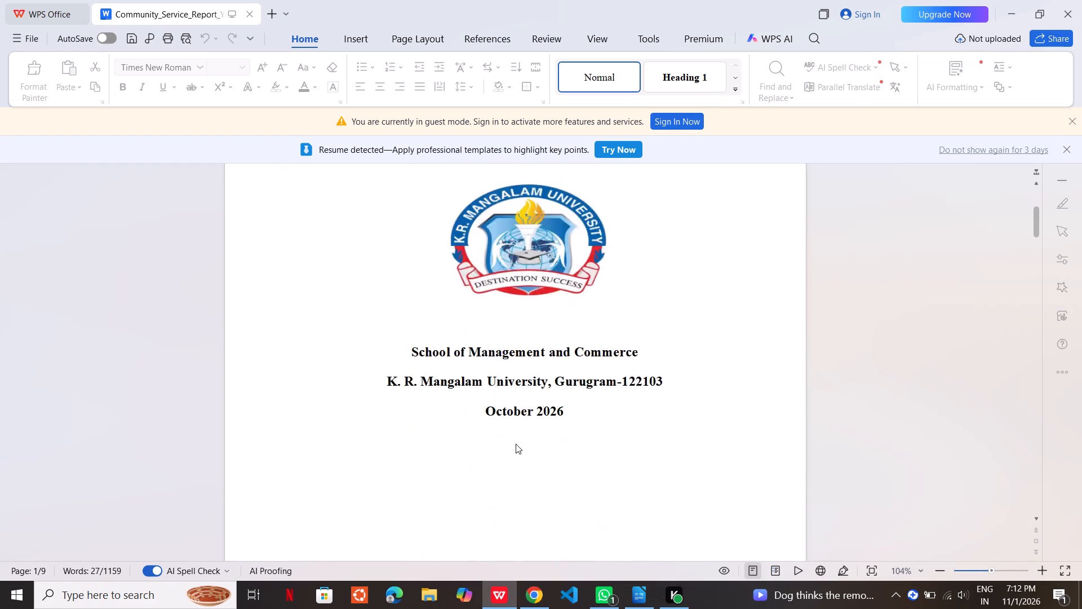
{"action": "left_click", "coordinate": [479, 365]}
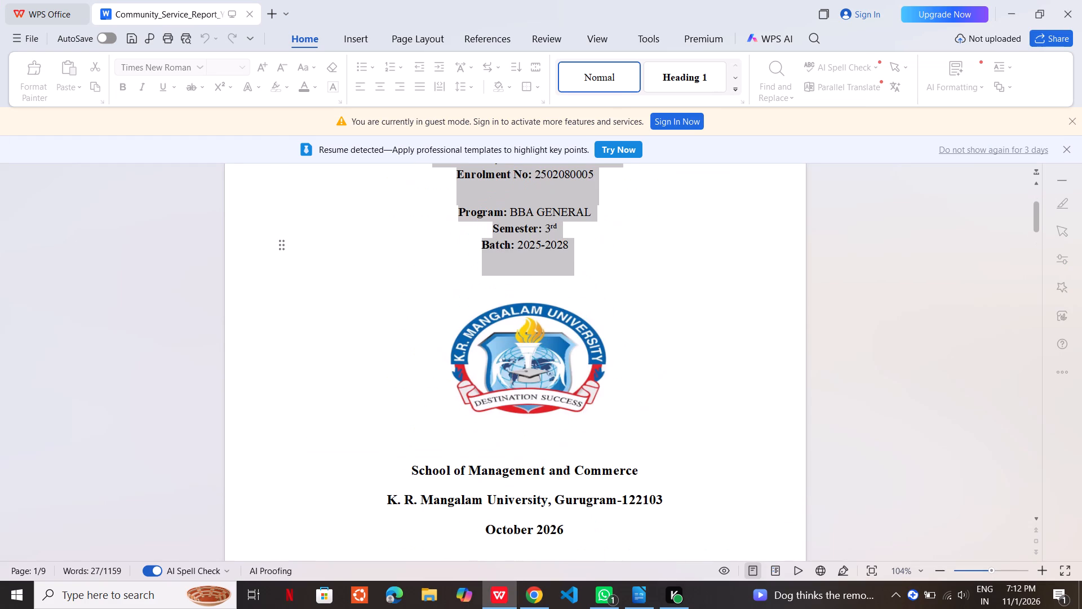
{"action": "key", "text": "ctrl+c"}
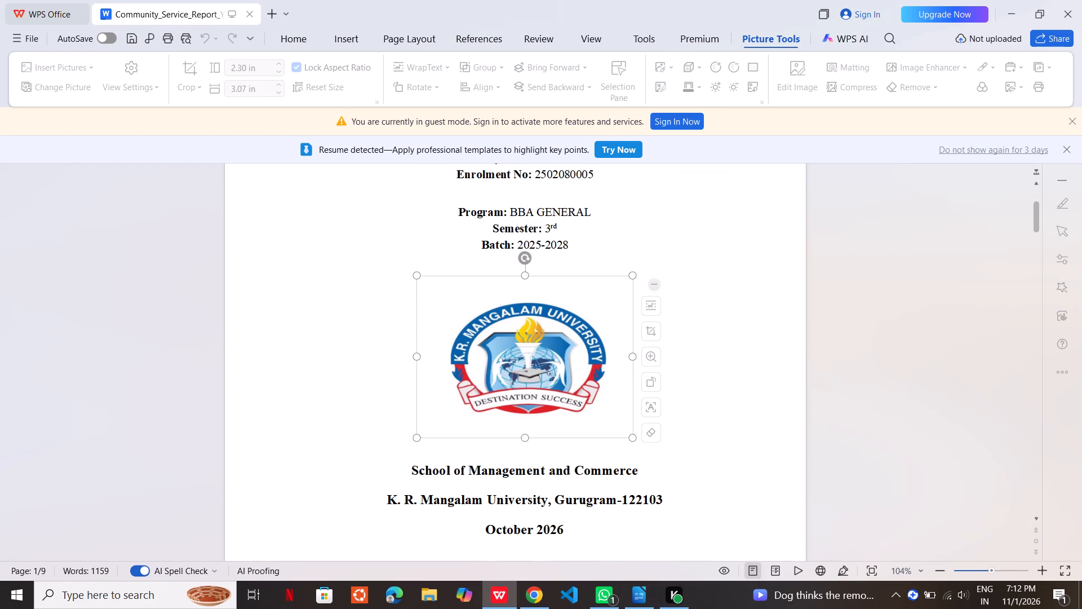
{"action": "left_click", "coordinate": [632, 589]}
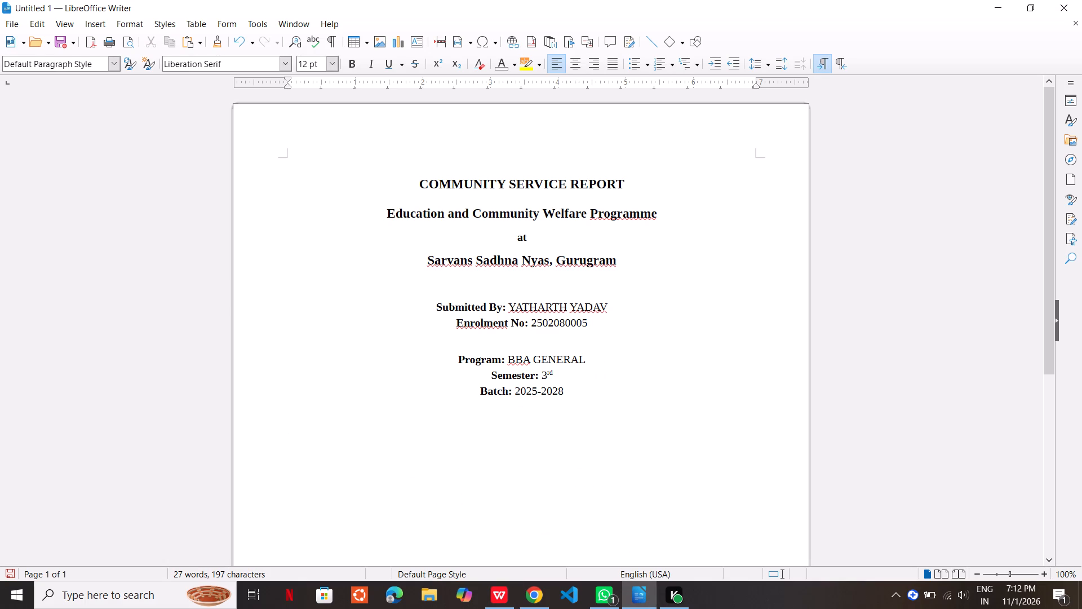
{"action": "left_click", "coordinate": [525, 465]}
{"action": "key", "text": "ctrl+v"}
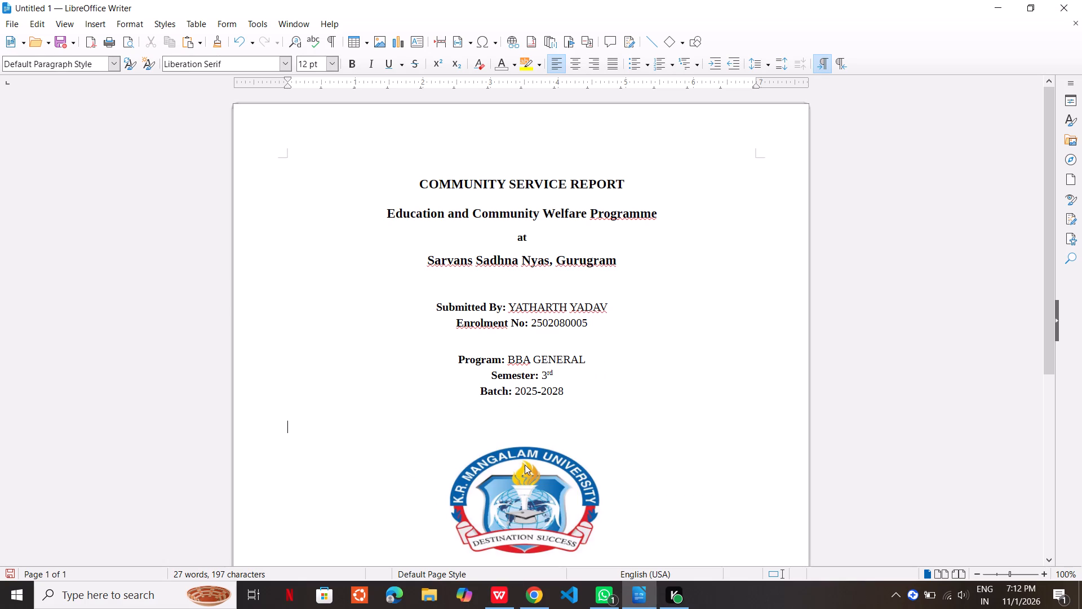
Copy the three lines from "School of Management and Commerce" to "October 2026" in the WPS report.
{"action": "scroll", "coordinate": [526, 455], "scroll_direction": "down", "scroll_amount": 6}
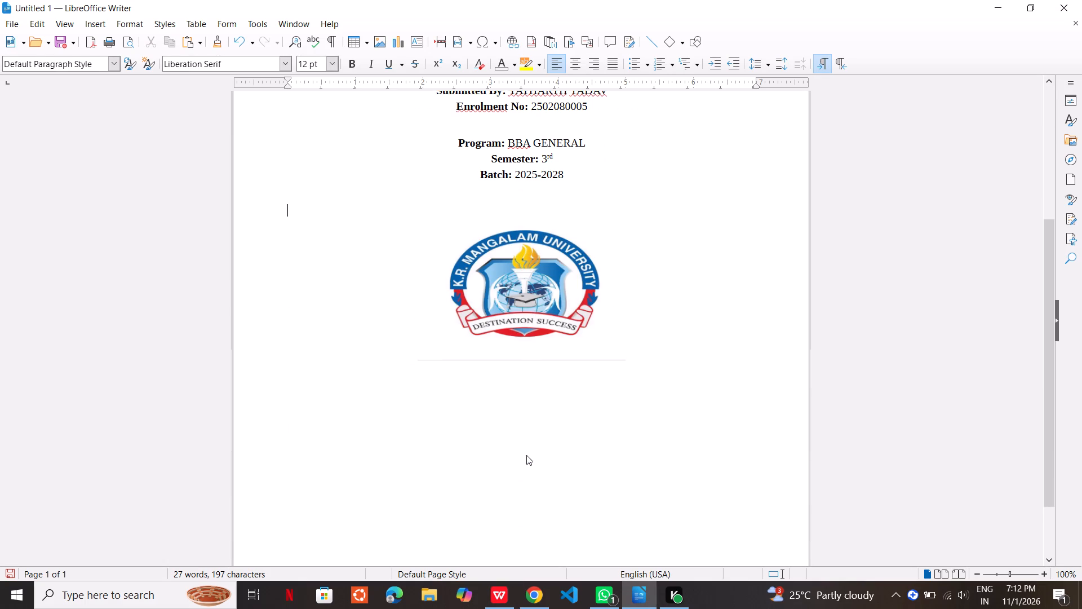
{"action": "scroll", "coordinate": [526, 454], "scroll_direction": "down", "scroll_amount": 3}
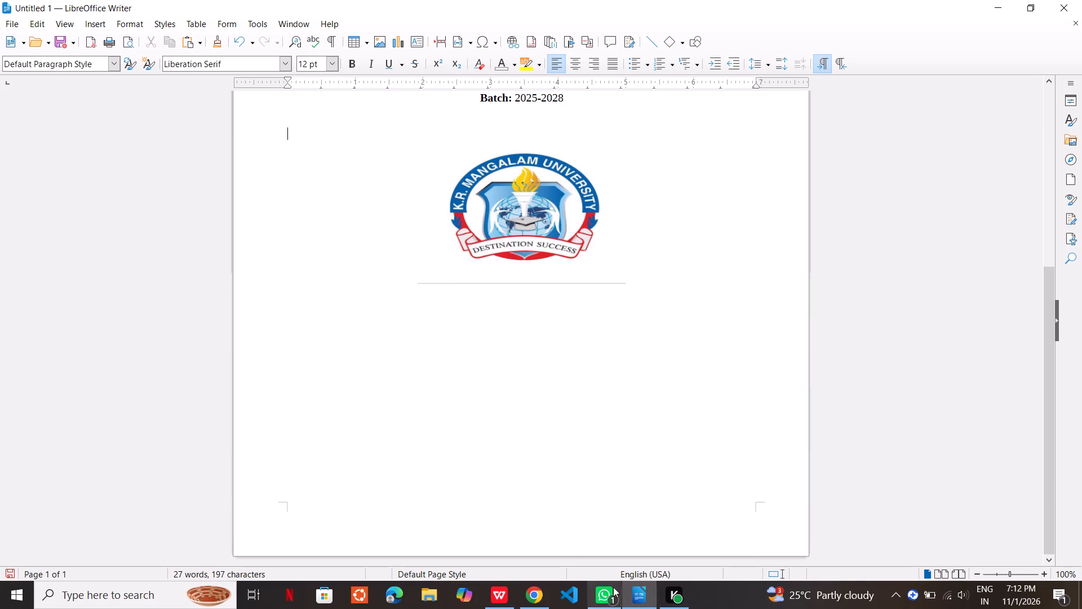
{"action": "left_click", "coordinate": [633, 598]}
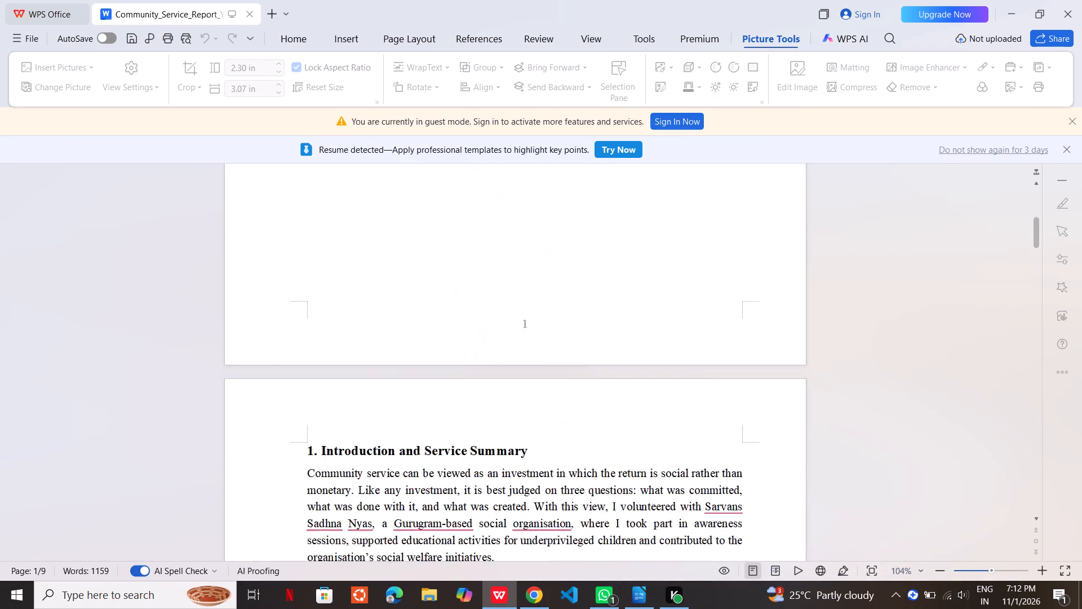
{"action": "double_click", "coordinate": [431, 442]}
{"action": "left_click", "coordinate": [496, 321]}
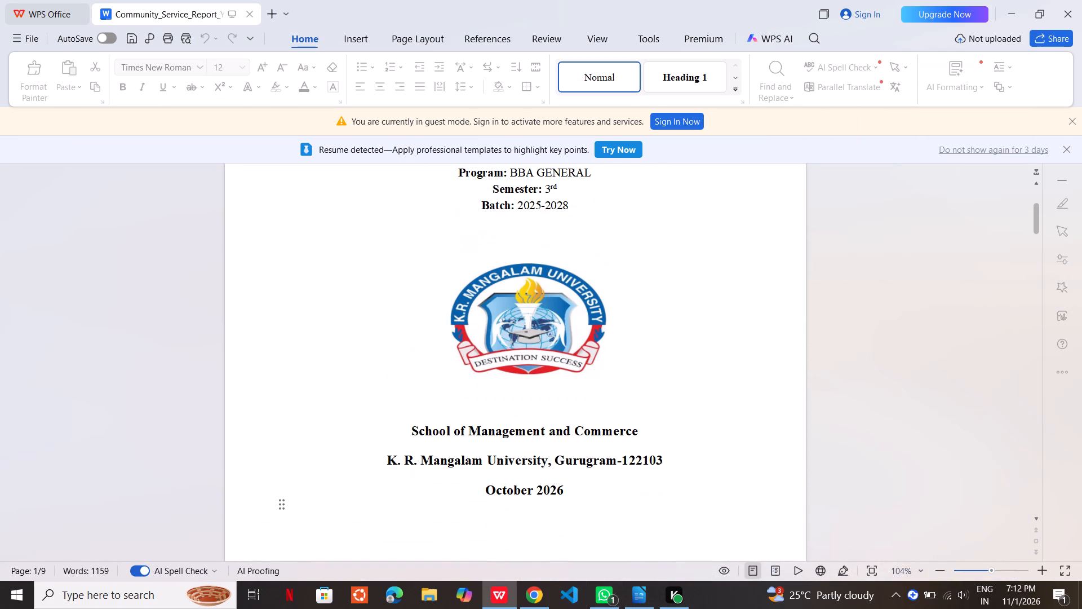
{"action": "left_click_drag", "start_coordinate": [413, 429], "coordinate": [613, 489]}
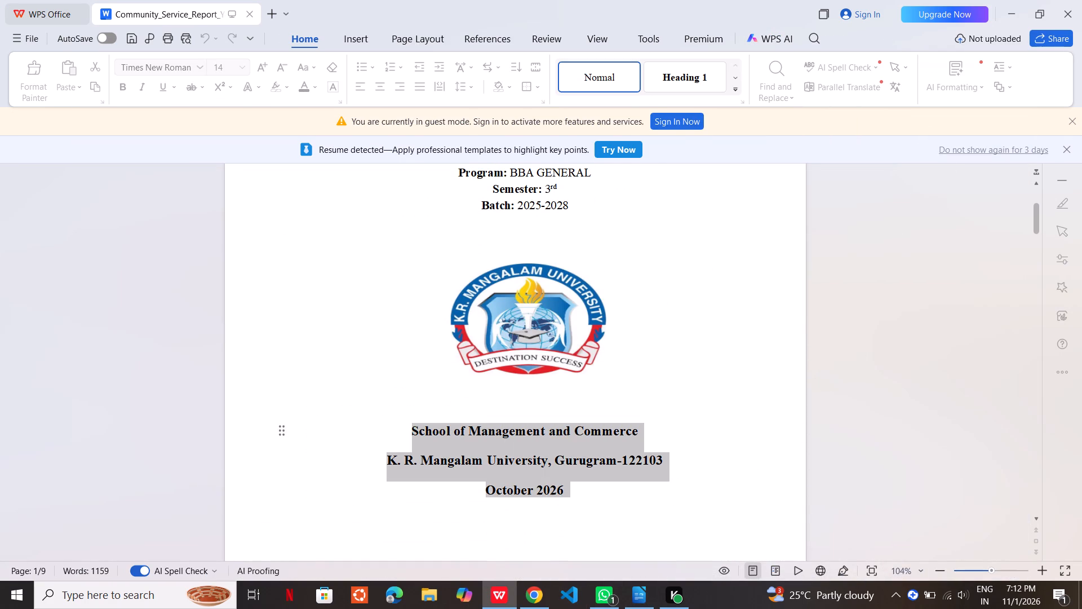
{"action": "left_click_drag", "start_coordinate": [613, 489], "coordinate": [620, 495]}
{"action": "key", "text": "ctrl+c"}
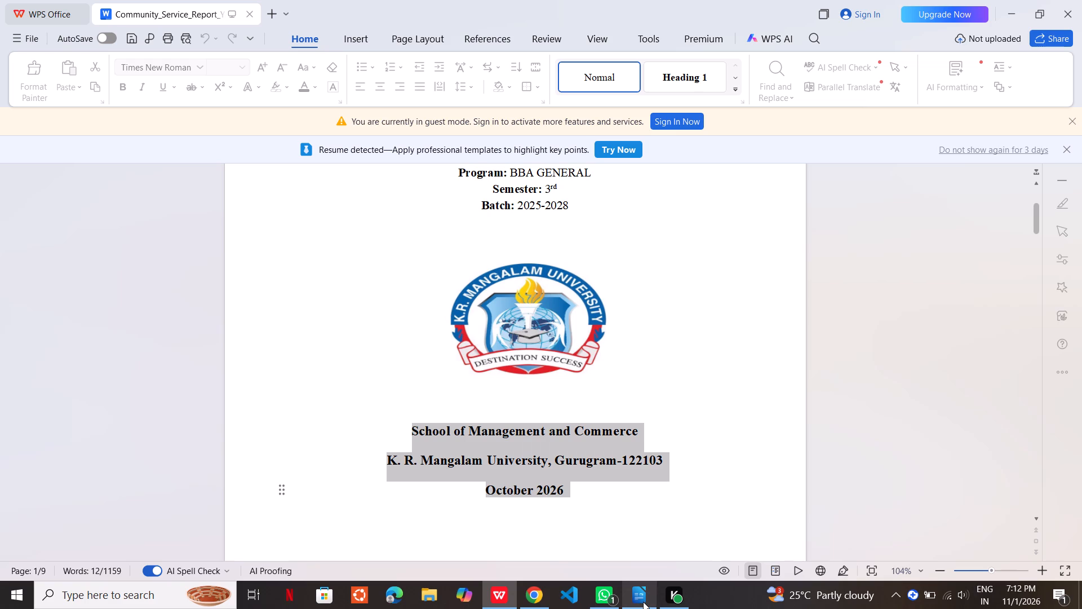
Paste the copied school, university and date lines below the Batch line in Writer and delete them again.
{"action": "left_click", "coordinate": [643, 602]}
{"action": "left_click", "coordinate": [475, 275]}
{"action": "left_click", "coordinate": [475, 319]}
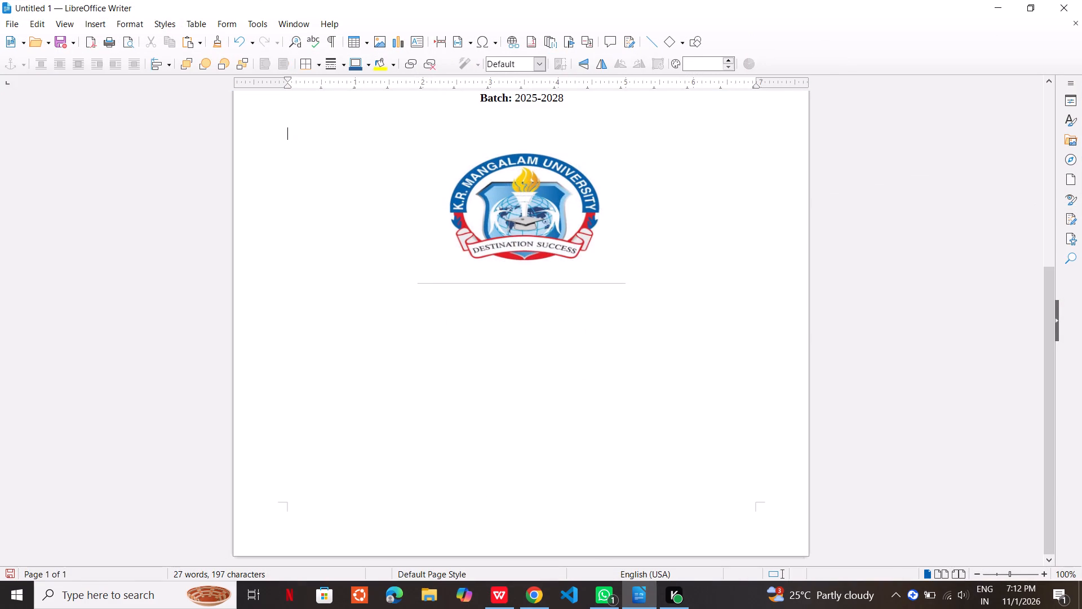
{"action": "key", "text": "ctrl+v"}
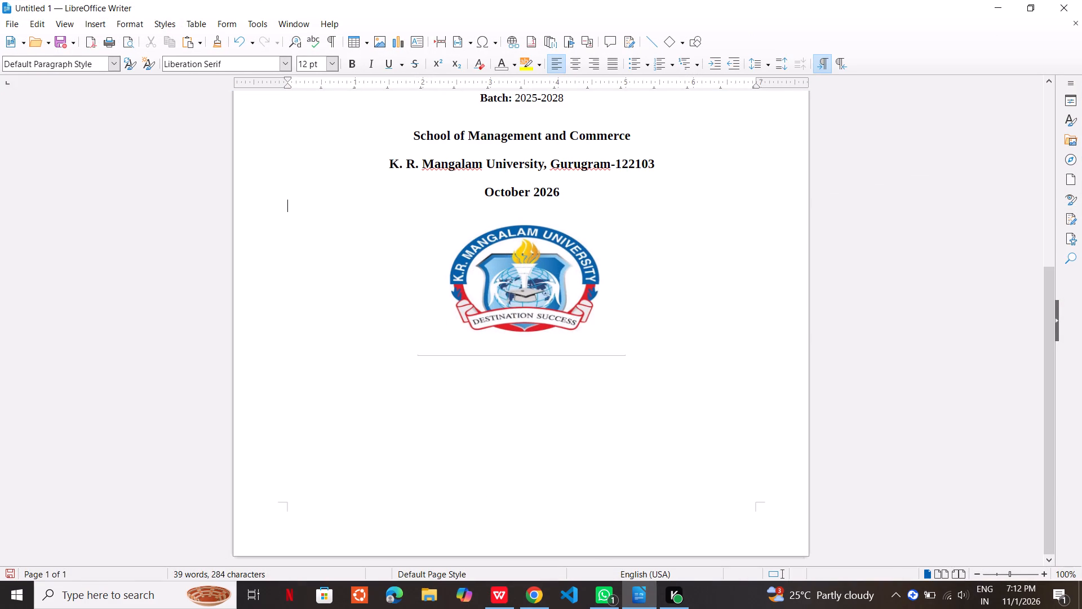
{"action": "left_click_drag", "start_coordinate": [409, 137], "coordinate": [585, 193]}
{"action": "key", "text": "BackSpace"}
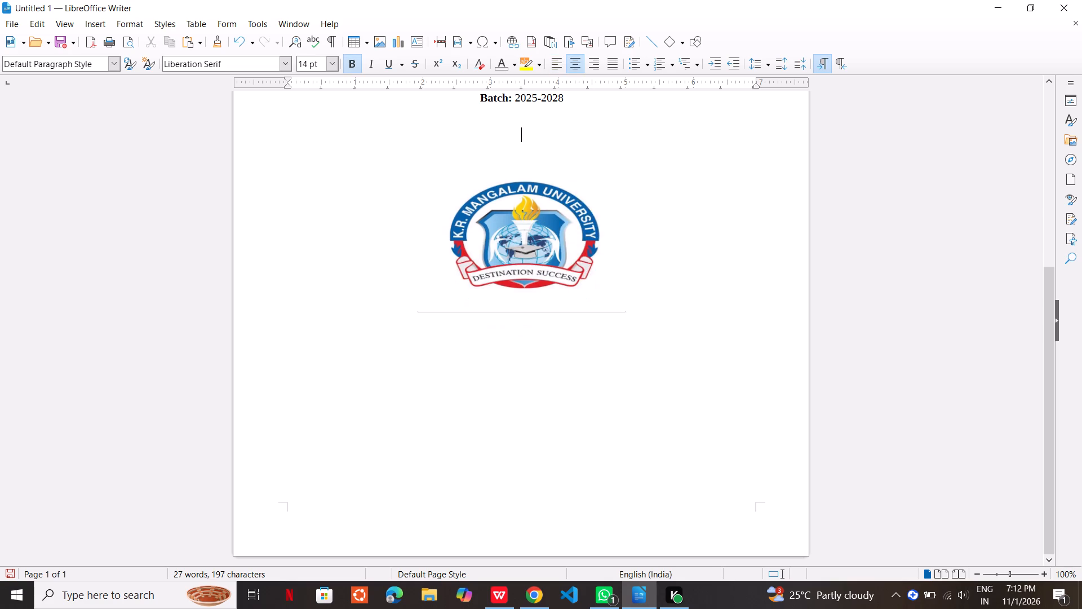
Insert four blank lines between the Batch line and the university logo.
{"action": "key", "text": "Down"}
{"action": "key", "text": "Down"}
{"action": "key", "text": "Down"}
{"action": "key", "text": "Down"}
{"action": "key", "text": "Down"}
{"action": "key", "text": "Down"}
{"action": "key", "text": "Down"}
{"action": "key", "text": "Down"}
{"action": "key", "text": "Down"}
{"action": "key", "text": "Down"}
{"action": "key", "text": "Down"}
{"action": "key", "text": "Down"}
{"action": "key", "text": "Down"}
{"action": "key", "text": "Down"}
{"action": "key", "text": "Down"}
{"action": "key", "text": "Down"}
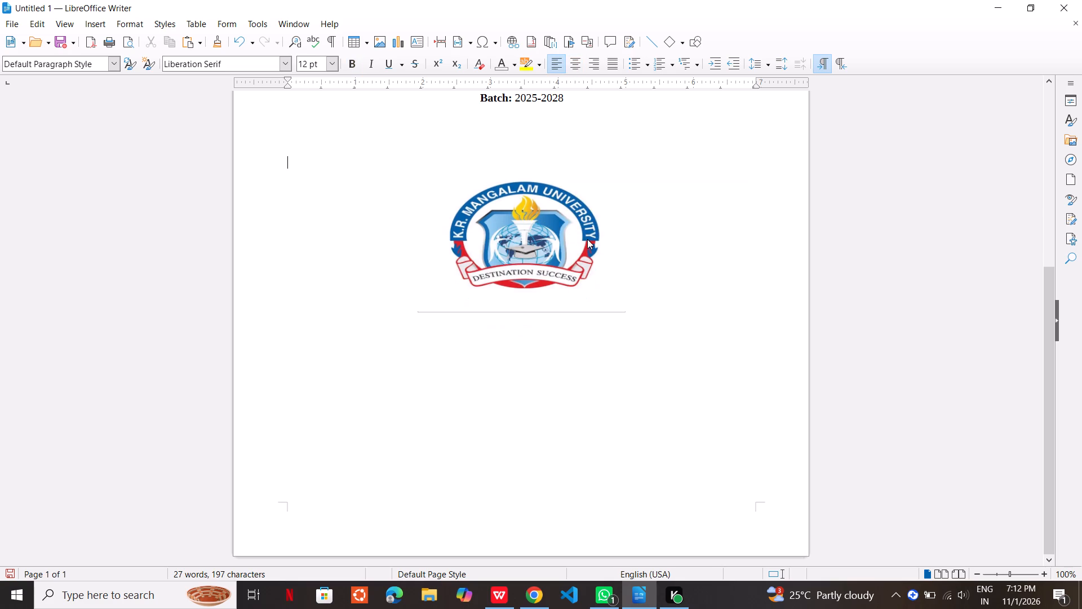
{"action": "key", "text": "Down"}
{"action": "key", "text": "Return"}
{"action": "key", "text": "Return"}
{"action": "key", "text": "Return"}
{"action": "key", "text": "Return"}
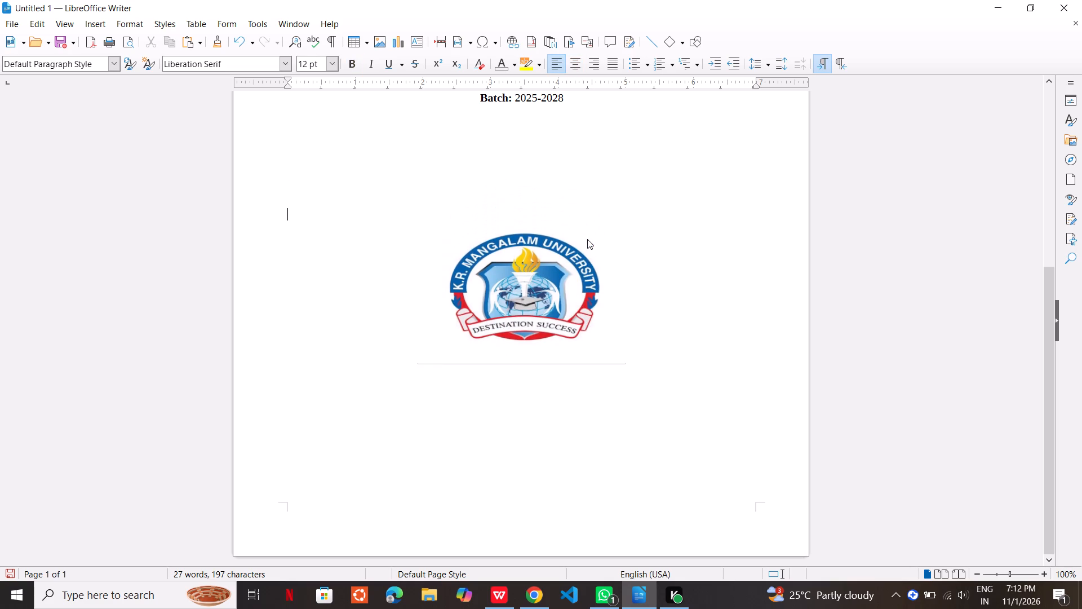
Move the university logo up to sit closer below the Batch line, roughly centred on the page.
{"action": "left_click_drag", "start_coordinate": [572, 253], "coordinate": [567, 187]}
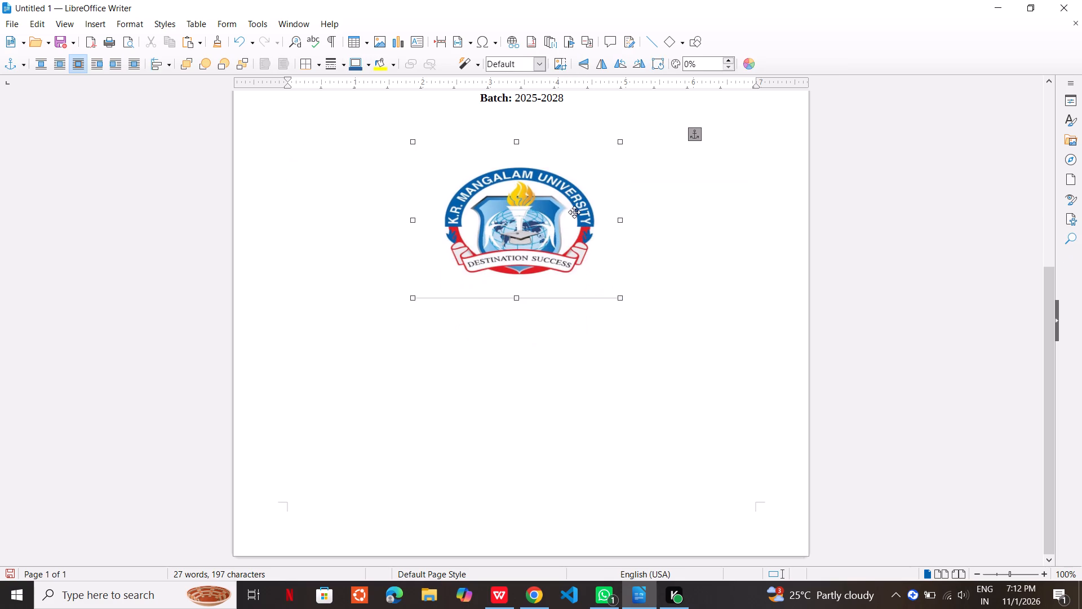
Add blank lines and leading spaces below the logo and paste the copied school, university and October 2026 lines there.
{"action": "left_click", "coordinate": [691, 306]}
{"action": "left_click", "coordinate": [691, 306]}
{"action": "key", "text": "Return"}
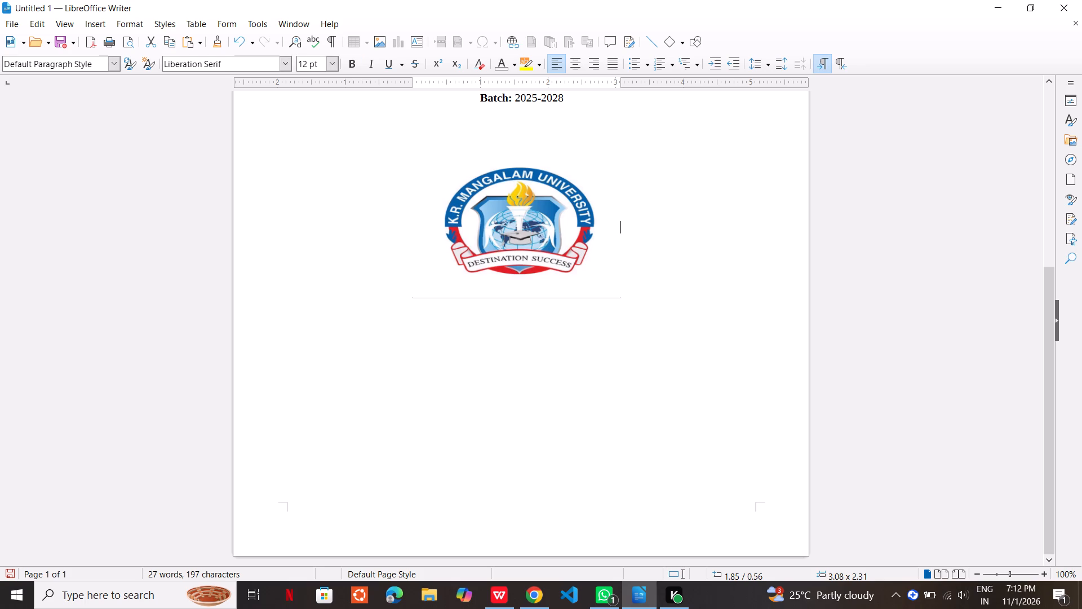
{"action": "key", "text": "Return"}
{"action": "key", "text": "Return"}
{"action": "key", "text": "Return"}
{"action": "key", "text": "Return"}
{"action": "key", "text": "Return"}
{"action": "key", "text": "Return"}
{"action": "key", "text": "Return"}
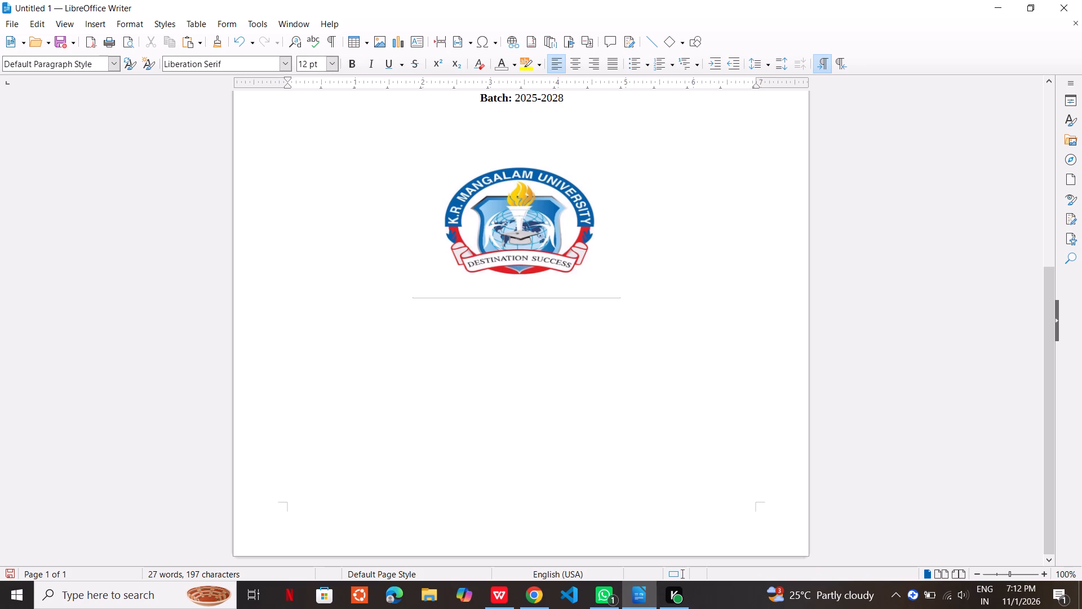
{"action": "key", "text": "space"}
{"action": "key", "text": "space"}
{"action": "key", "text": "space"}
{"action": "key", "text": "space"}
{"action": "key", "text": "space"}
{"action": "key", "text": "space"}
{"action": "key", "text": "space"}
{"action": "key", "text": "space"}
{"action": "key", "text": "space"}
{"action": "key", "text": "space"}
{"action": "key", "text": "space"}
{"action": "key", "text": "space"}
{"action": "key", "text": "space"}
{"action": "key", "text": "space"}
{"action": "key", "text": "space"}
{"action": "key", "text": "space"}
{"action": "key", "text": "space"}
{"action": "key", "text": "space"}
{"action": "key", "text": "space"}
{"action": "key", "text": "space"}
{"action": "key", "text": "Return"}
{"action": "key", "text": "space"}
{"action": "key", "text": "space"}
{"action": "key", "text": "space"}
{"action": "key", "text": "space"}
{"action": "key", "text": "space"}
{"action": "key", "text": "space"}
{"action": "key", "text": "space"}
{"action": "key", "text": "space"}
{"action": "key", "text": "space"}
{"action": "key", "text": "space"}
{"action": "key", "text": "space"}
{"action": "key", "text": "space"}
{"action": "key", "text": "space"}
{"action": "key", "text": "space"}
{"action": "key", "text": "space"}
{"action": "key", "text": "space"}
{"action": "key", "text": "space"}
{"action": "key", "text": "space"}
{"action": "key", "text": "space"}
{"action": "key", "text": "space"}
{"action": "key", "text": "space"}
{"action": "key", "text": "space"}
{"action": "key", "text": "space"}
{"action": "key", "text": "space"}
{"action": "key", "text": "space"}
{"action": "key", "text": "space"}
{"action": "key", "text": "space"}
{"action": "key", "text": "ctrl+v"}
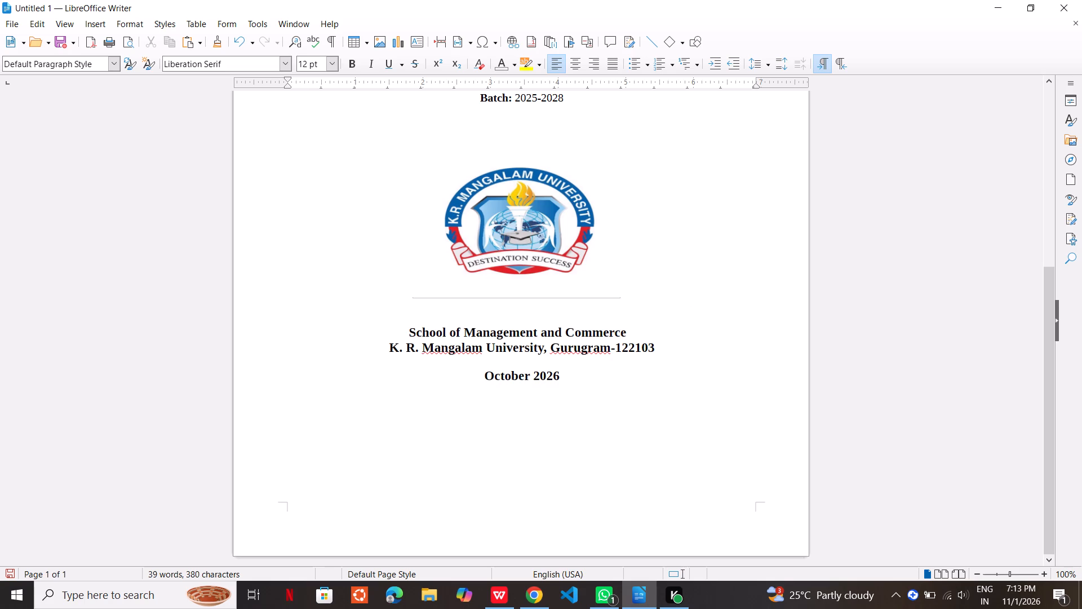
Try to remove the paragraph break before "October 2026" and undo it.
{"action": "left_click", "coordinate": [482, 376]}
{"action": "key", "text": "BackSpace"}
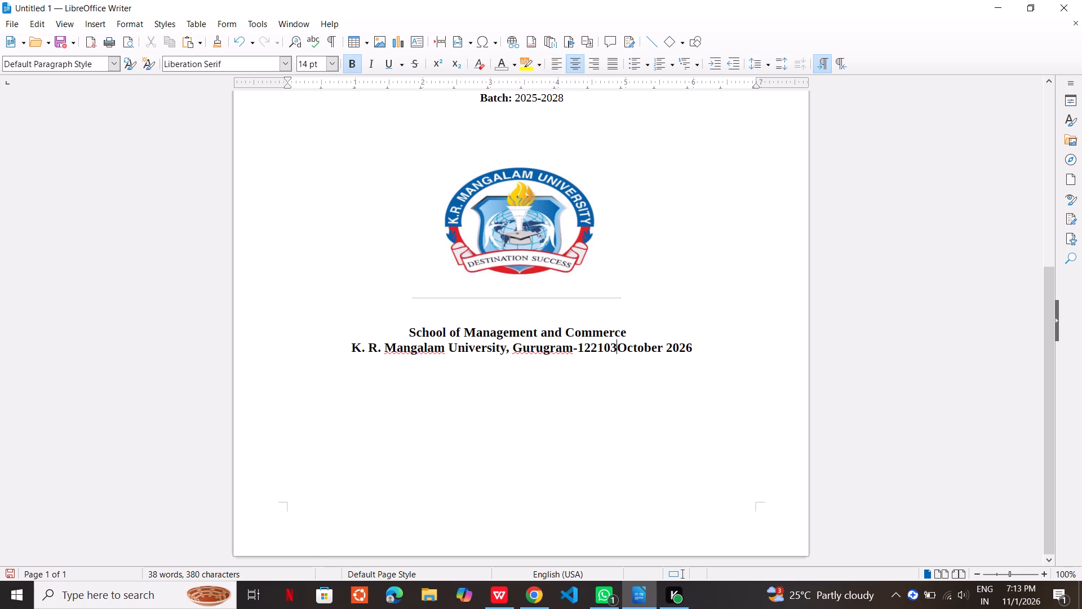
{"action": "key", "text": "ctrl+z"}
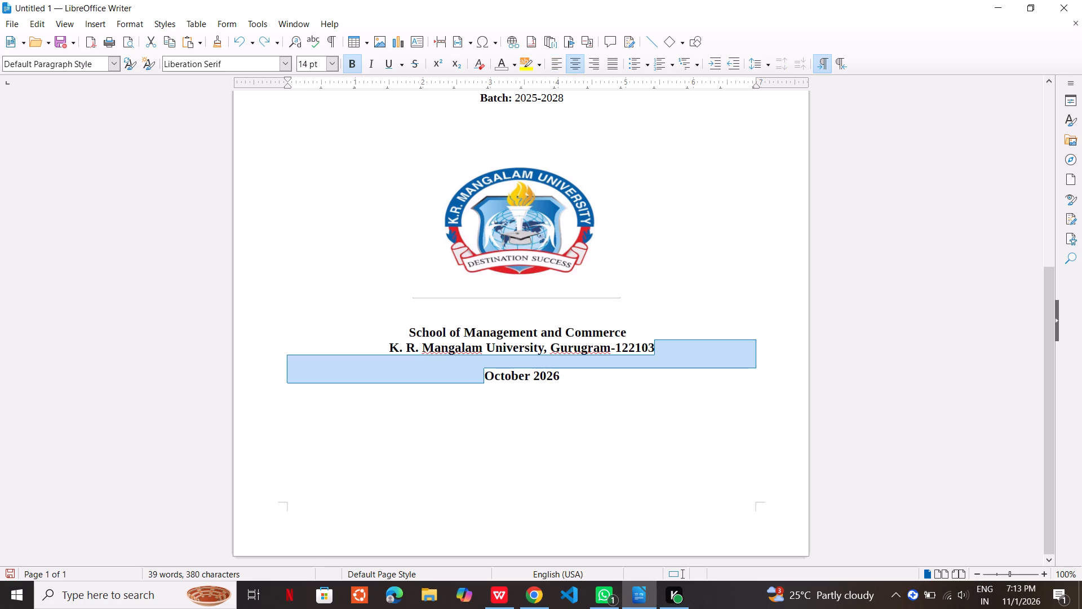
Replace the paragraph break before "October 2026" with a new one to tidy the spacing below the university line.
{"action": "left_click", "coordinate": [525, 421]}
{"action": "left_click", "coordinate": [482, 376]}
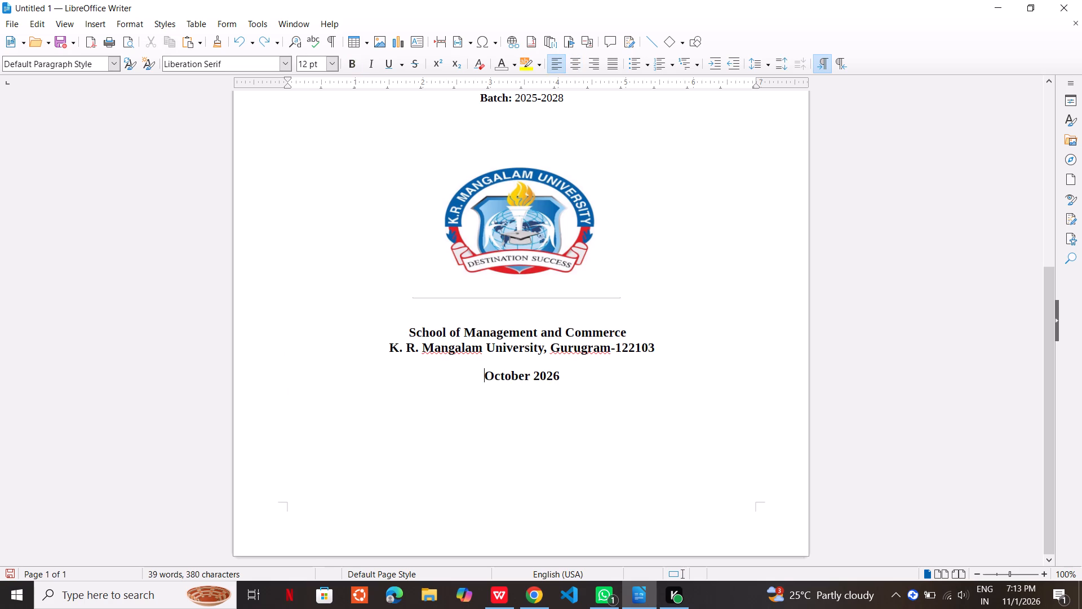
{"action": "key", "text": "BackSpace"}
{"action": "key", "text": "Return"}
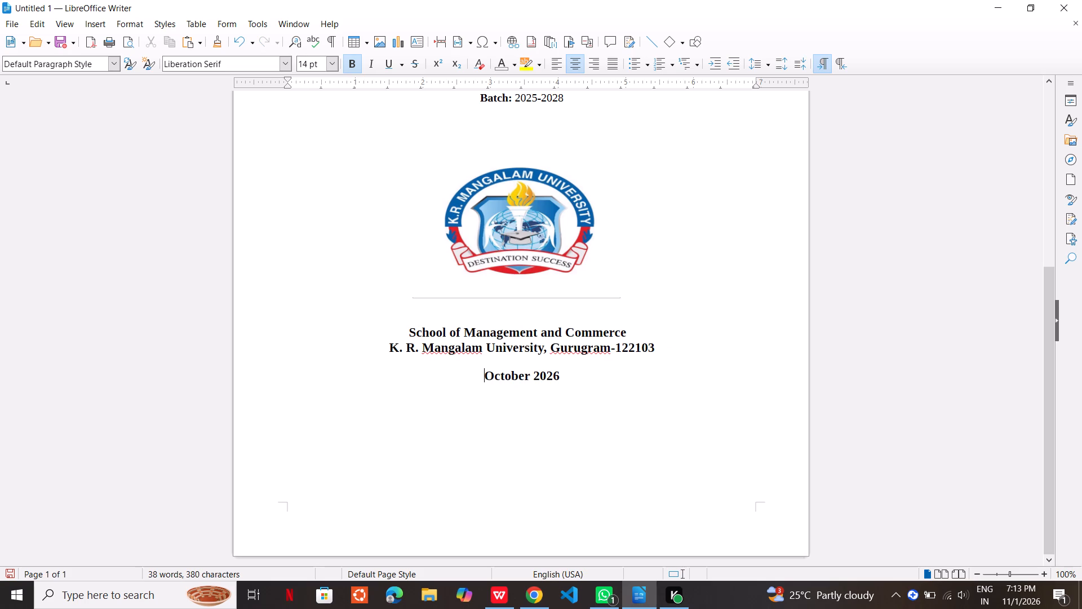
Replace the name on the "Submitted By" line of the cover page with the new student's name in bold.
{"action": "left_click", "coordinate": [577, 412]}
{"action": "scroll", "coordinate": [577, 412], "scroll_direction": "down", "scroll_amount": 2}
{"action": "scroll", "coordinate": [577, 412], "scroll_direction": "up", "scroll_amount": 7}
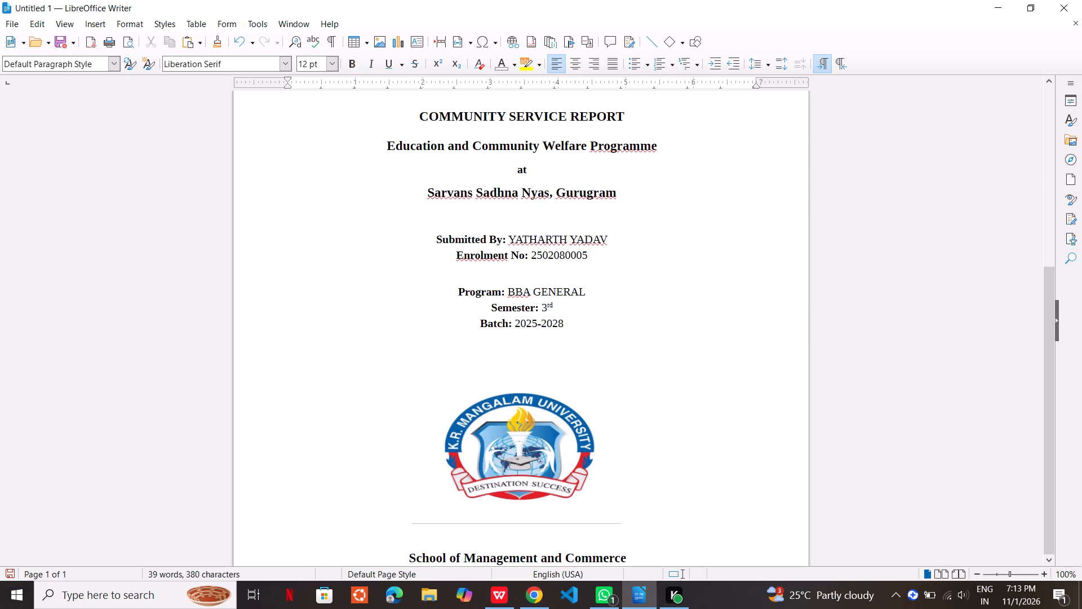
{"action": "left_click", "coordinate": [620, 246]}
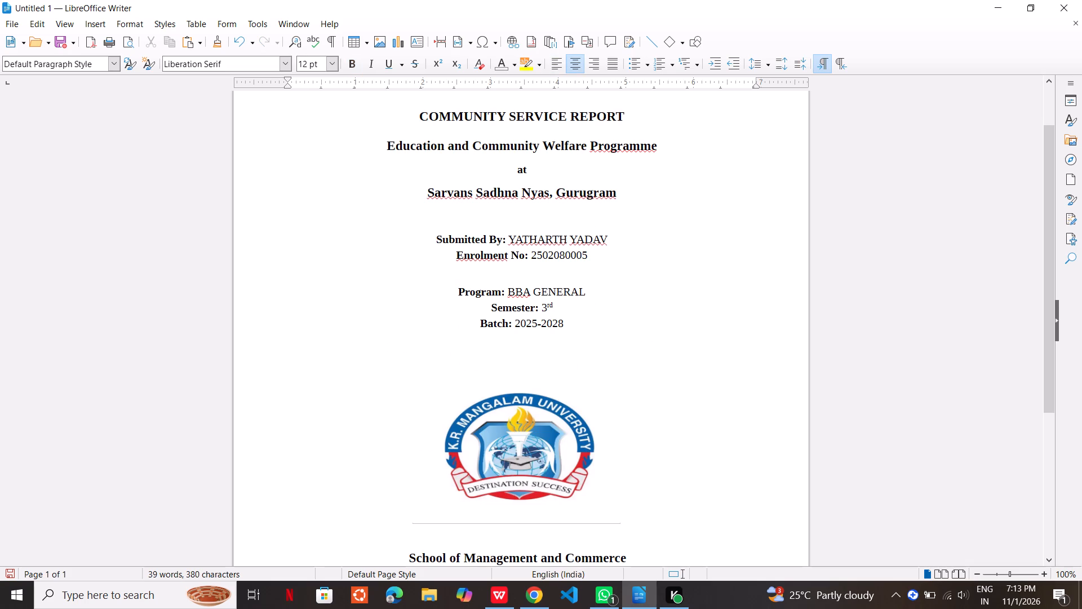
{"action": "left_click", "coordinate": [610, 242]}
{"action": "key", "text": "BackSpace"}
{"action": "key", "text": "BackSpace"}
{"action": "key", "text": "BackSpace"}
{"action": "key", "text": "BackSpace"}
{"action": "key", "text": "BackSpace"}
{"action": "key", "text": "BackSpace"}
{"action": "key", "text": "BackSpace"}
{"action": "key", "text": "BackSpace"}
{"action": "key", "text": "BackSpace"}
{"action": "key", "text": "BackSpace"}
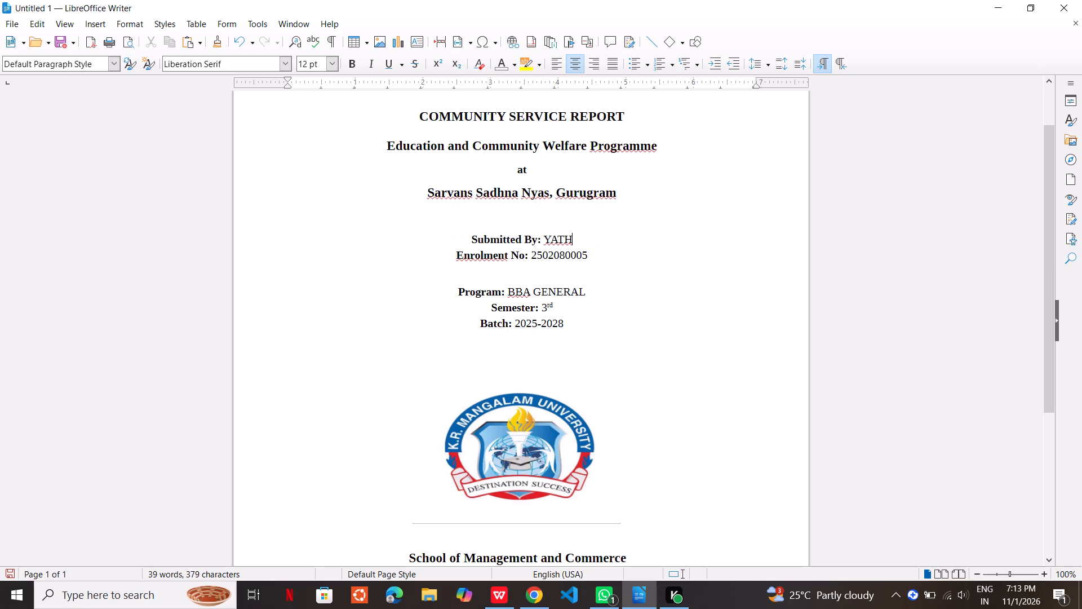
{"action": "key", "text": "BackSpace"}
{"action": "key", "text": "BackSpace"}
{"action": "key", "text": "BackSpace"}
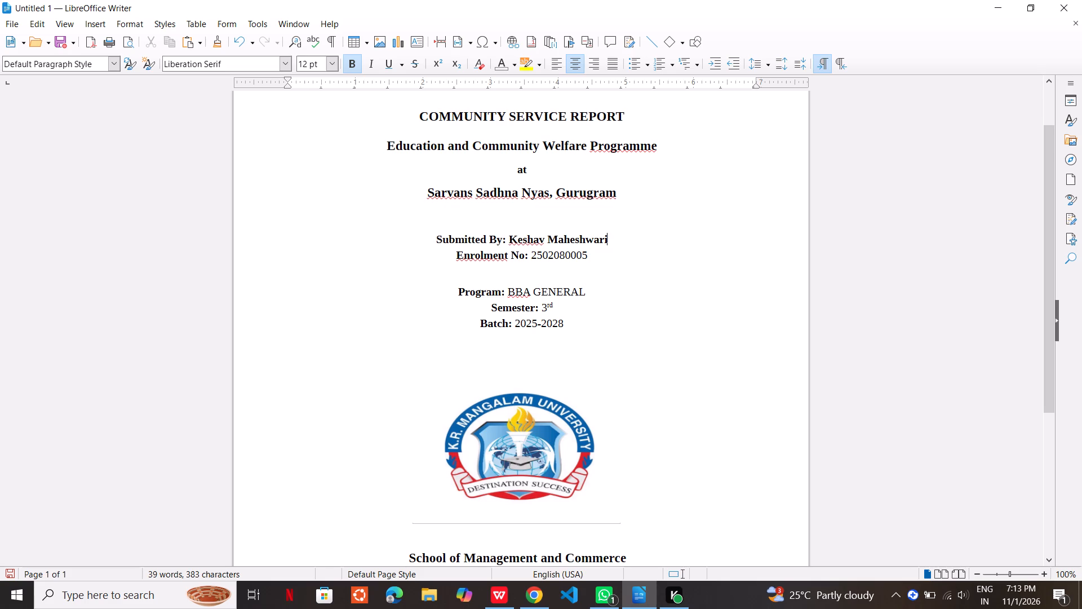
Change the Program entry on the cover page to BCom.
{"action": "left_click", "coordinate": [600, 293]}
{"action": "key", "text": "BackSpace"}
{"action": "key", "text": "BackSpace"}
{"action": "key", "text": "BackSpace"}
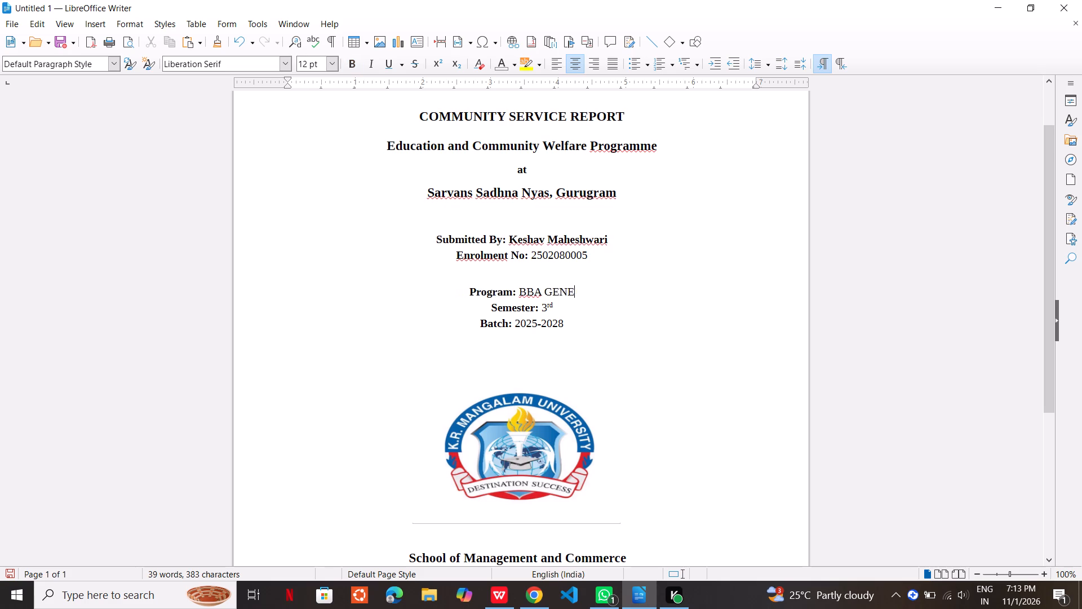
{"action": "key", "text": "BackSpace"}
{"action": "key", "text": "BackSpace"}
{"action": "key", "text": "BackSpace"}
{"action": "key", "text": "BackSpace"}
{"action": "key", "text": "BackSpace"}
{"action": "key", "text": "BackSpace"}
{"action": "key", "text": "BackSpace"}
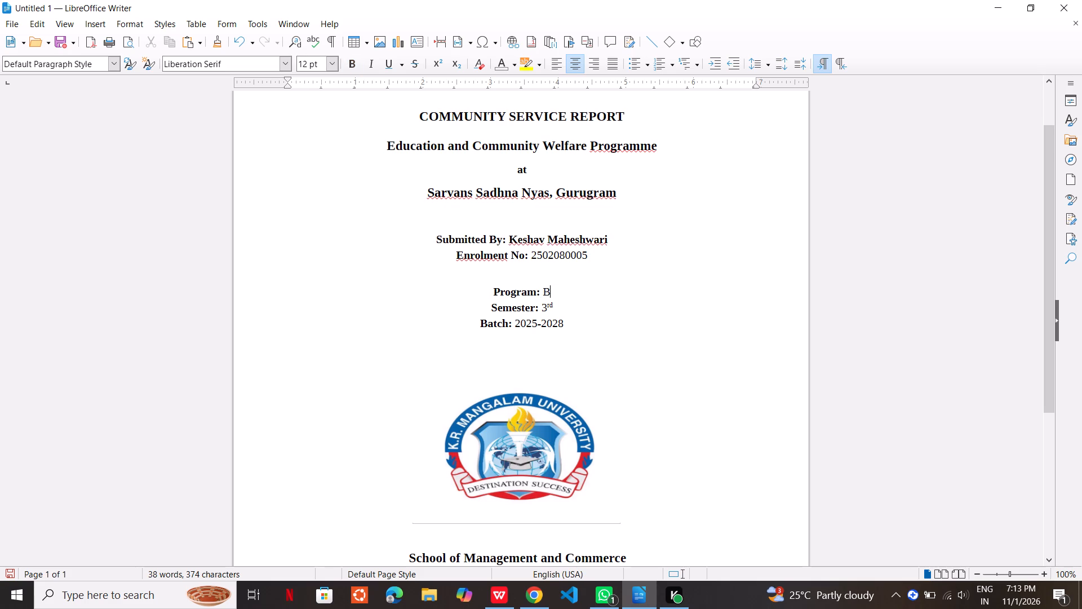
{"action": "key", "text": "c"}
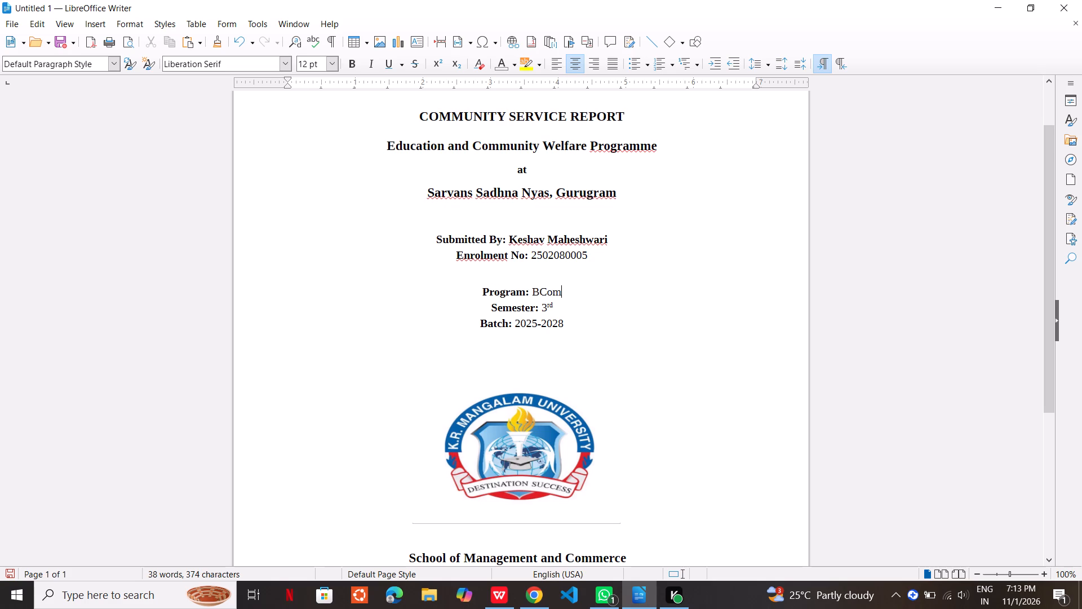
Add nine blank lines below "October 2026" to carry the document onto a second page.
{"action": "scroll", "coordinate": [512, 302], "scroll_direction": "down", "scroll_amount": 4}
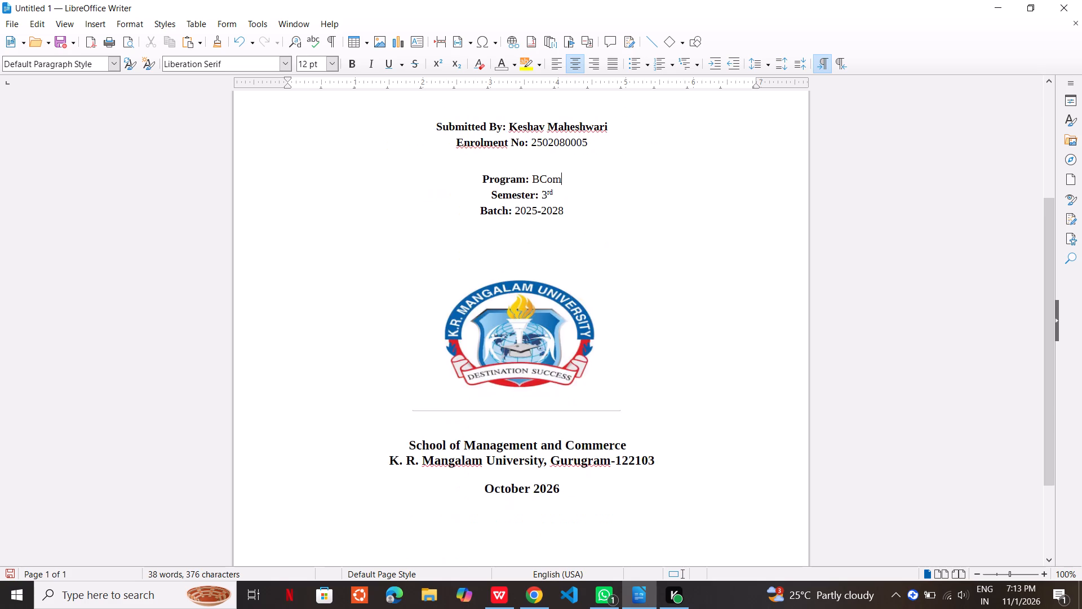
{"action": "scroll", "coordinate": [512, 302], "scroll_direction": "down", "scroll_amount": 11}
{"action": "left_click", "coordinate": [571, 391]}
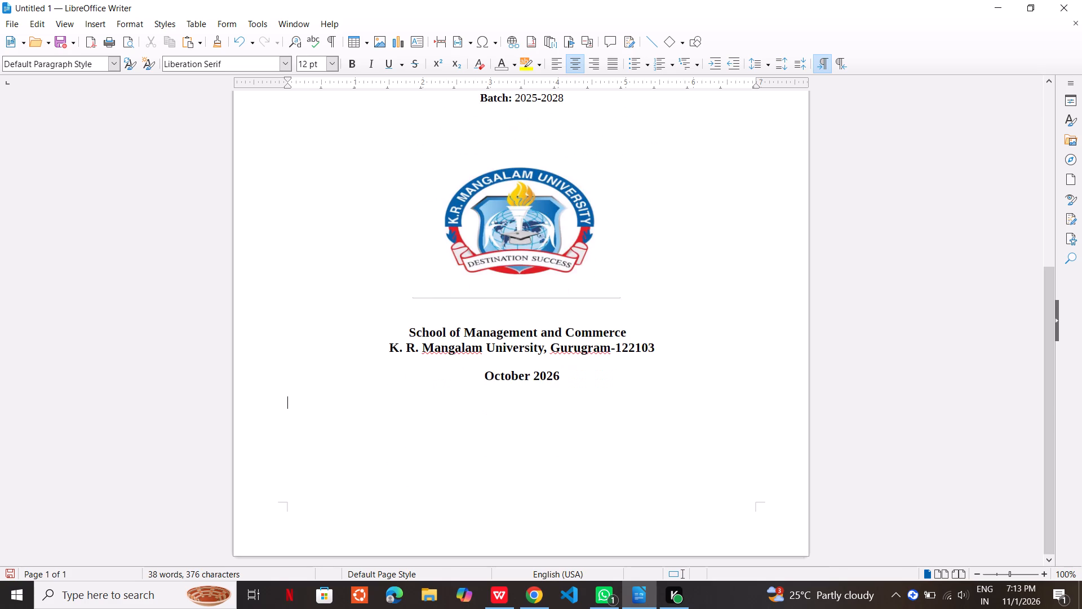
{"action": "key", "text": "Return"}
{"action": "key", "text": "Return"}
{"action": "key", "text": "Return"}
{"action": "key", "text": "Return"}
{"action": "key", "text": "Return"}
{"action": "key", "text": "Return"}
{"action": "key", "text": "Return"}
{"action": "key", "text": "Return"}
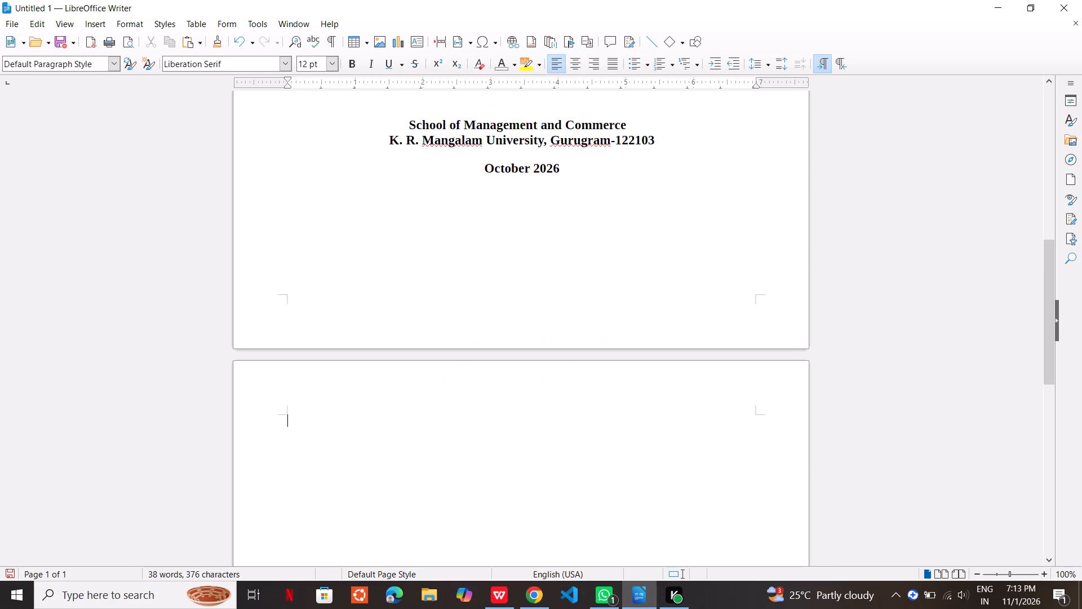
{"action": "key", "text": "Return"}
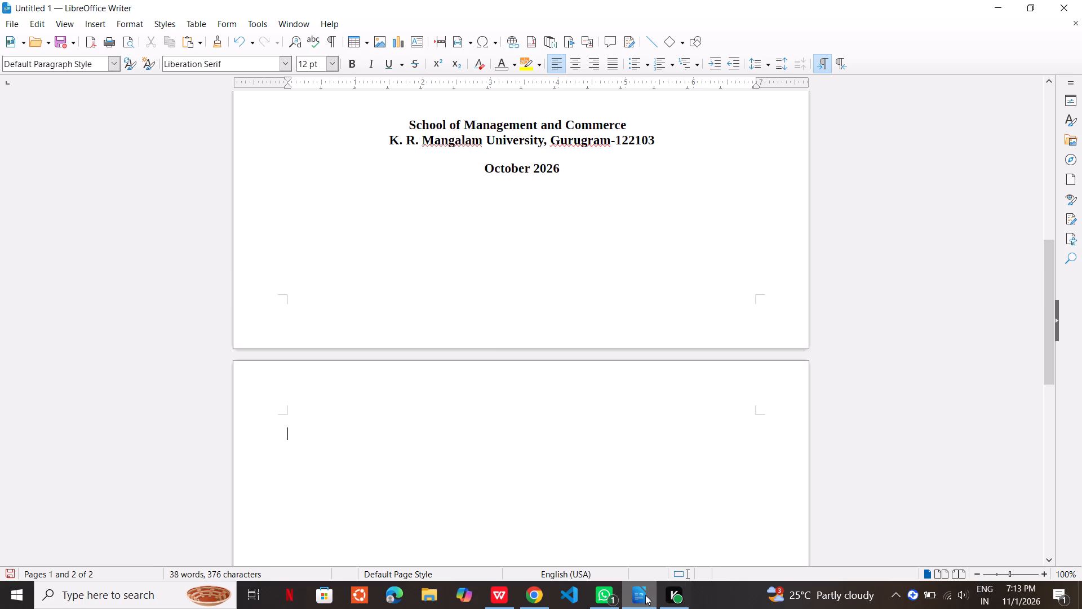
Switch to the community service report in WPS Office.
{"action": "left_click", "coordinate": [645, 594]}
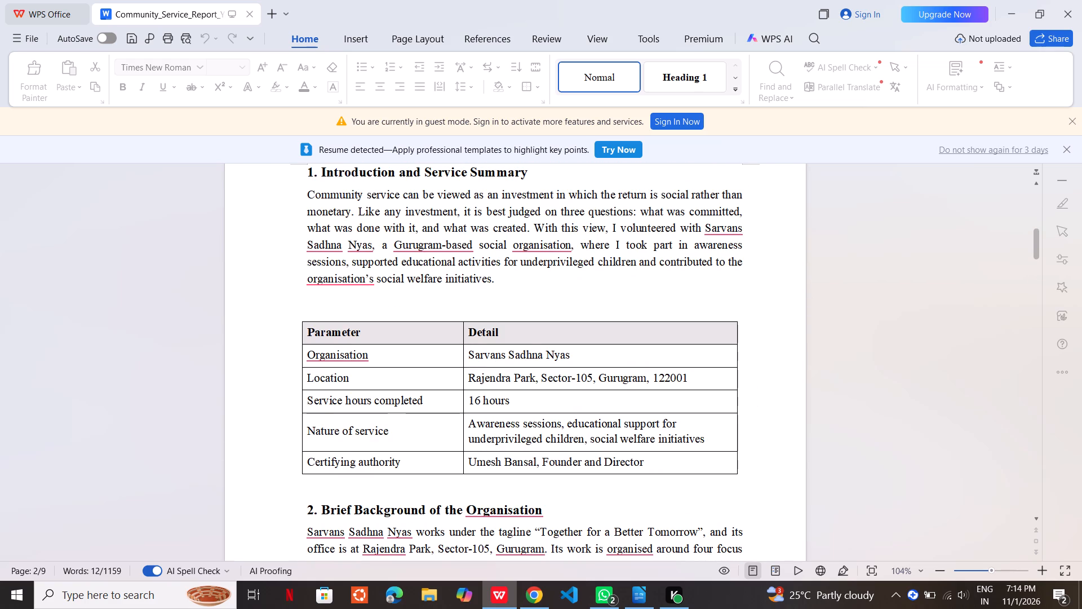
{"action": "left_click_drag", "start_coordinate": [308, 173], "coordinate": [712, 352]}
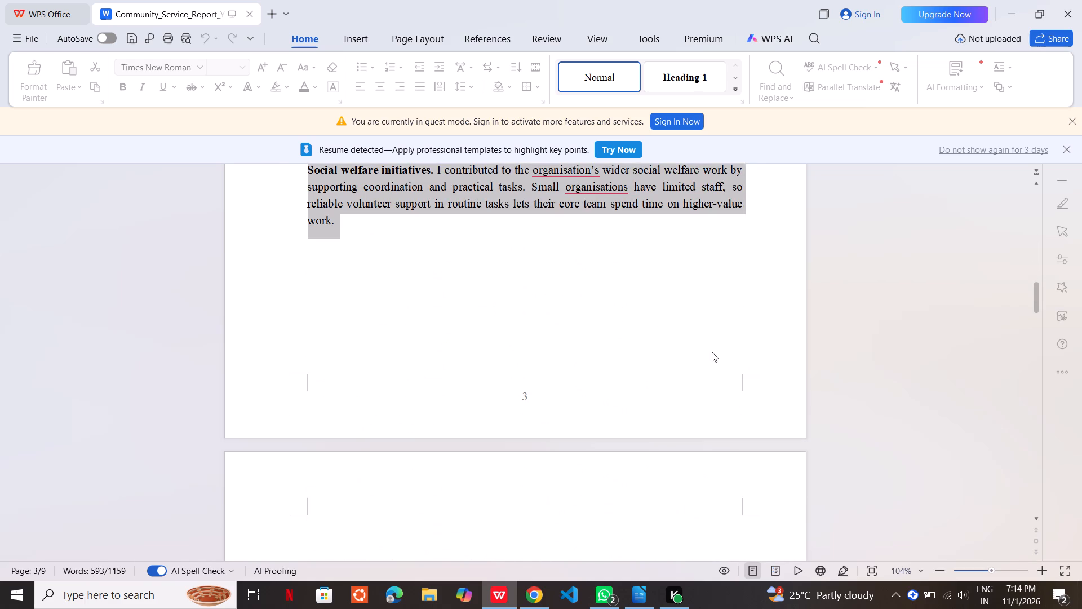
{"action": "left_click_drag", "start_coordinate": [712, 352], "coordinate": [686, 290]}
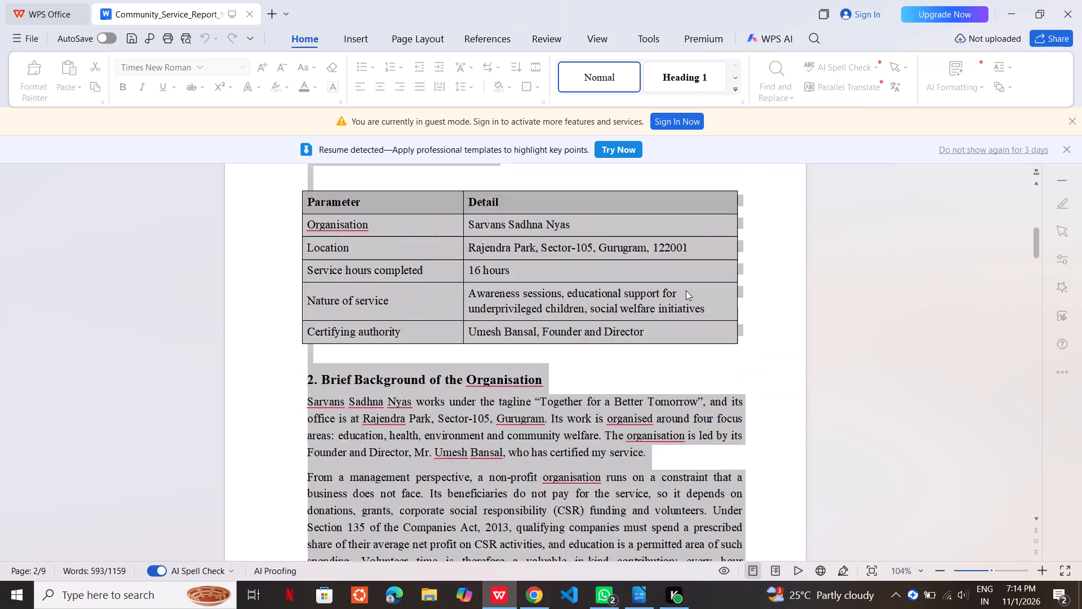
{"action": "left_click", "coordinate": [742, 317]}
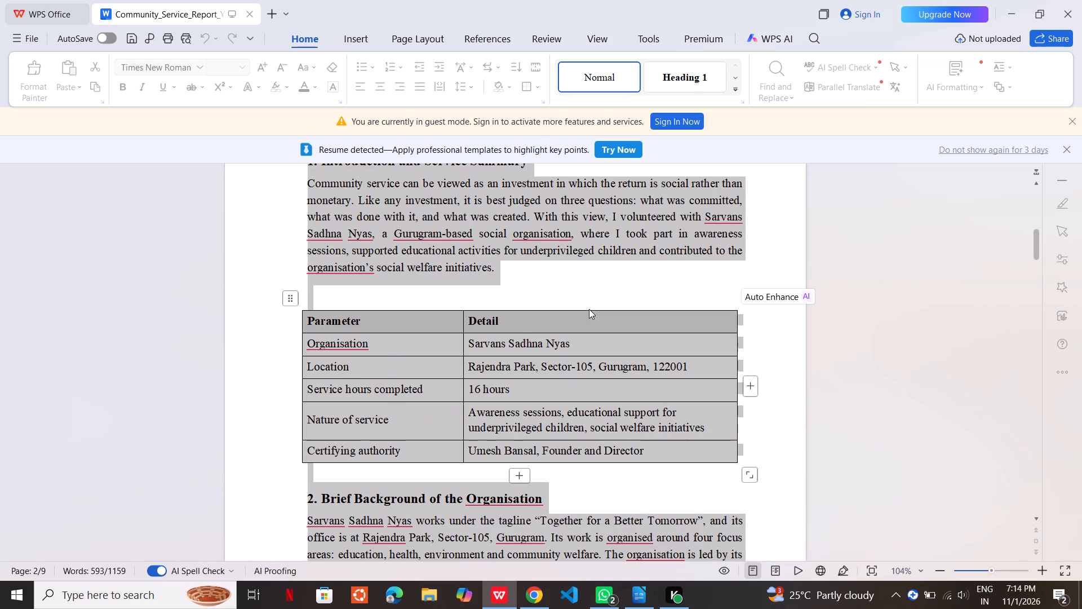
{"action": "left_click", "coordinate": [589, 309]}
Copy section 1, its parameter table and section 2 from the WPS report and paste them into the LibreOffice Writer document after the cover page.
{"action": "left_click_drag", "start_coordinate": [304, 358], "coordinate": [525, 399]}
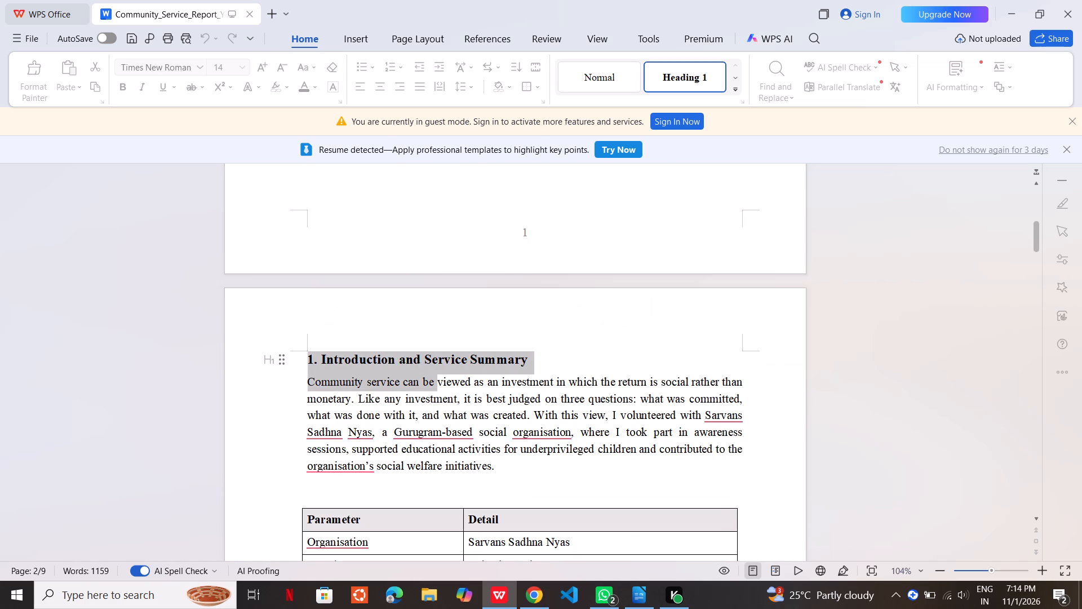
{"action": "left_click_drag", "start_coordinate": [525, 399], "coordinate": [699, 524]}
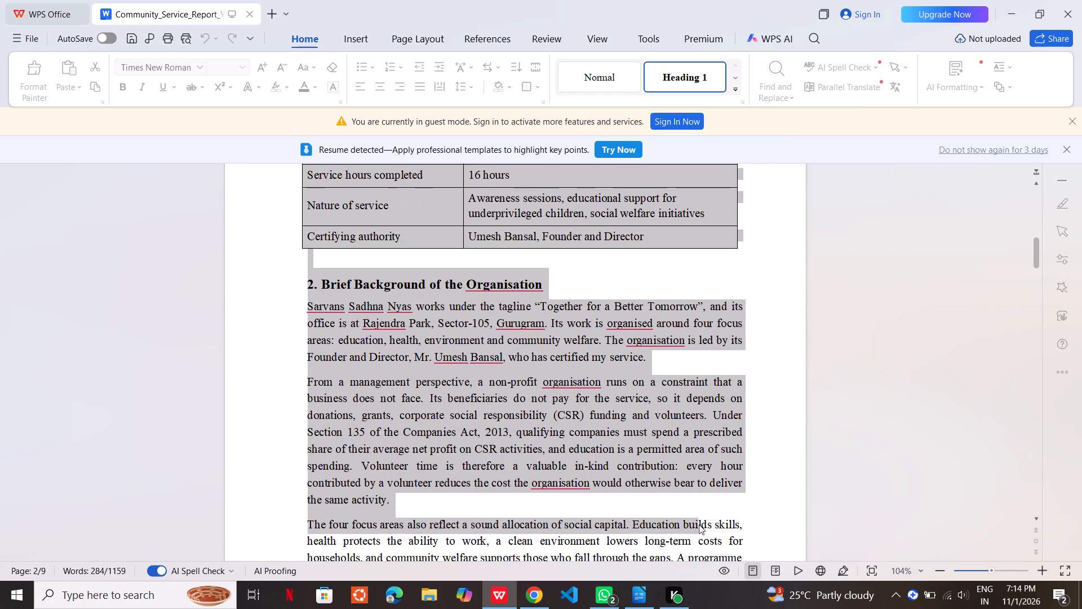
{"action": "left_click_drag", "start_coordinate": [699, 524], "coordinate": [702, 528]}
{"action": "key", "text": "ctrl+c"}
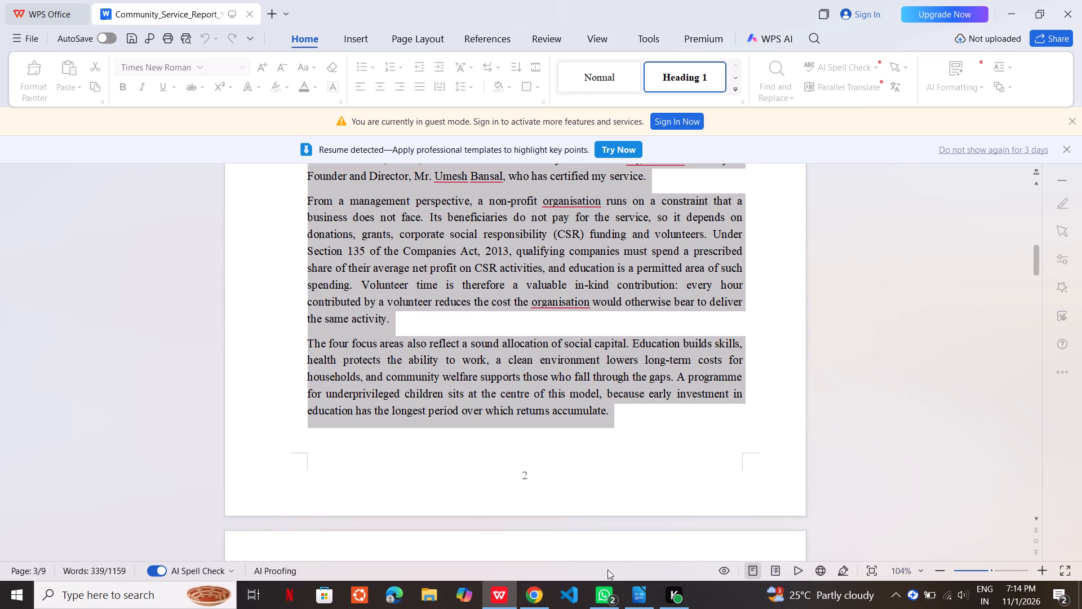
{"action": "left_click", "coordinate": [627, 584]}
{"action": "key", "text": "ctrl+v"}
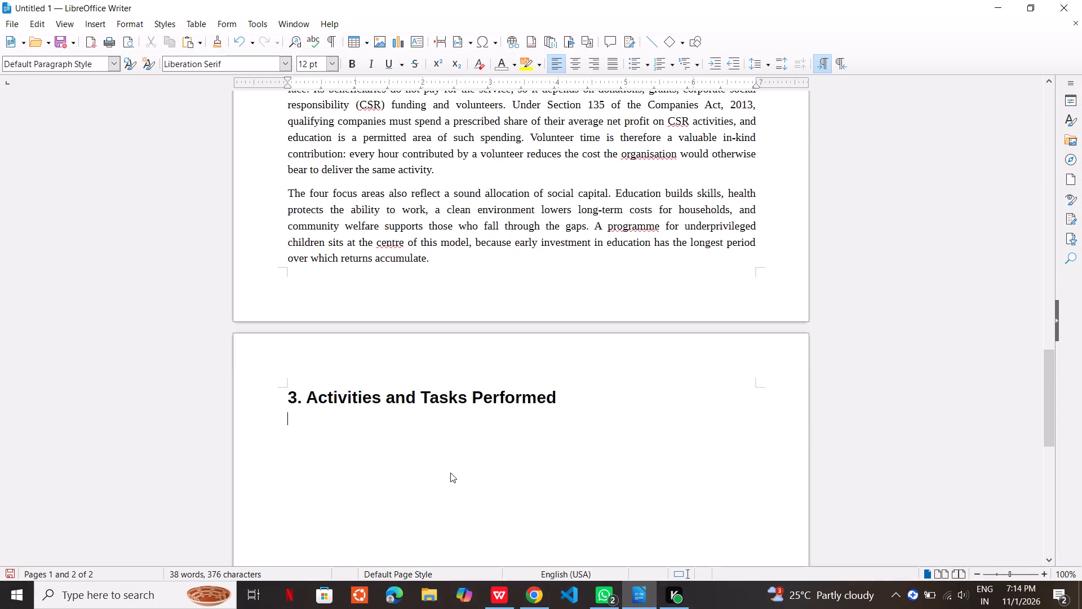
Delete the stray "3. Activities and Tasks Performed" heading text that follows section 2.
{"action": "scroll", "coordinate": [450, 473], "scroll_direction": "up", "scroll_amount": 7}
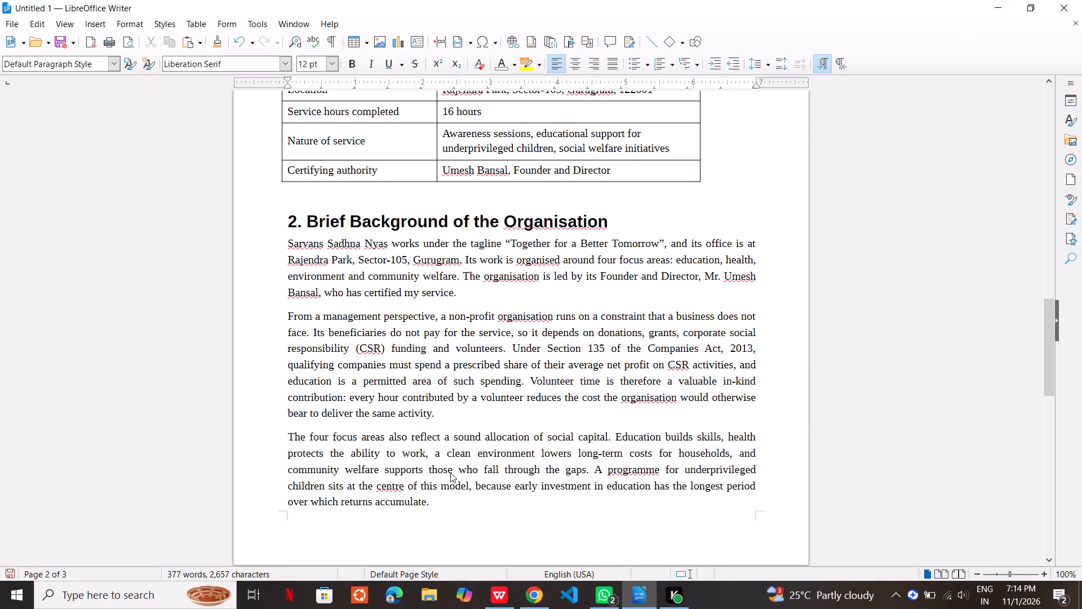
{"action": "scroll", "coordinate": [450, 473], "scroll_direction": "up", "scroll_amount": 4}
{"action": "scroll", "coordinate": [450, 473], "scroll_direction": "down", "scroll_amount": 8}
{"action": "triple_click", "coordinate": [462, 504]}
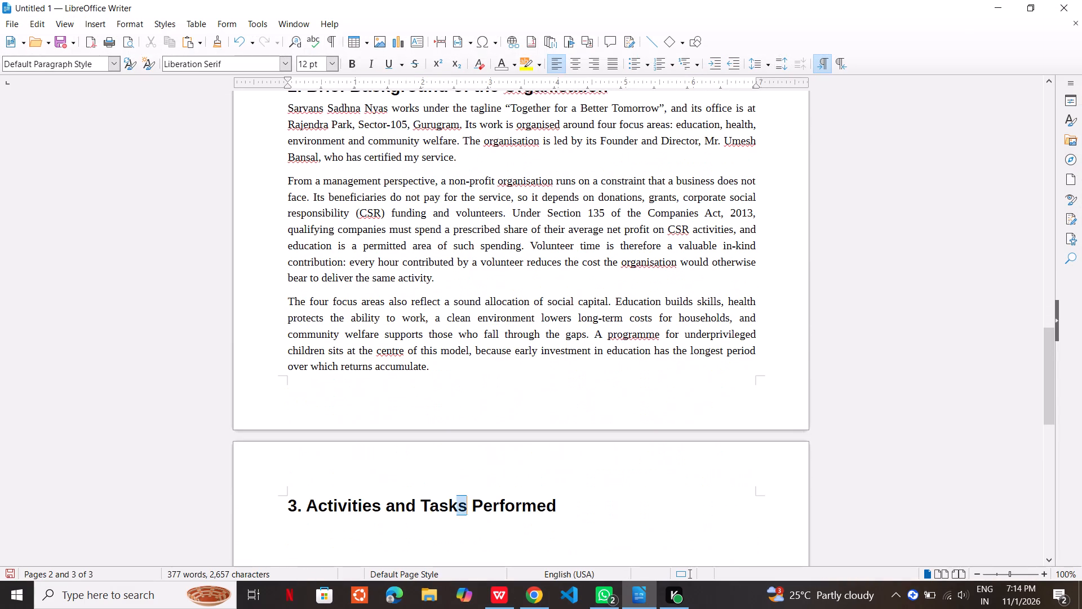
{"action": "left_click", "coordinate": [462, 504]}
{"action": "key", "text": "BackSpace"}
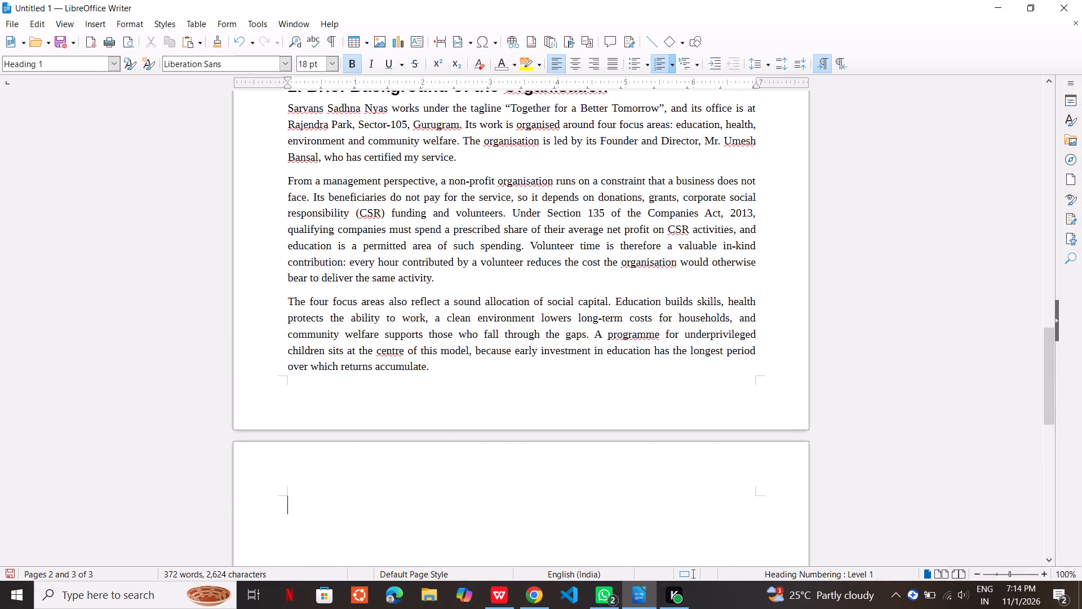
Add two paragraph breaks after the last paragraph of section 2, ending "over which returns accumulate.".
{"action": "scroll", "coordinate": [499, 325], "scroll_direction": "up", "scroll_amount": 3}
{"action": "left_click", "coordinate": [499, 325]}
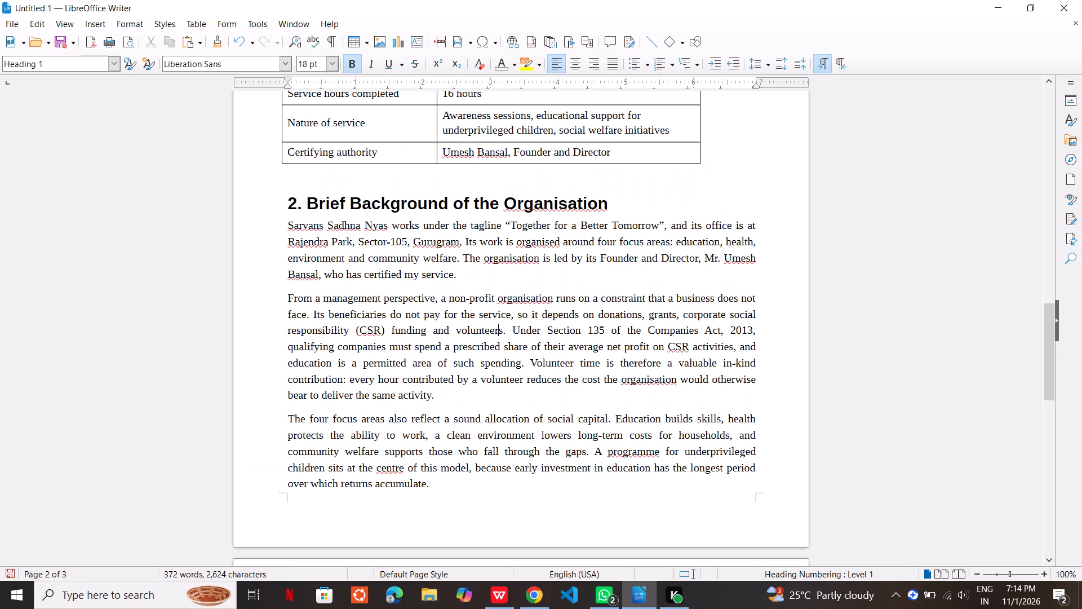
{"action": "left_click", "coordinate": [498, 315]}
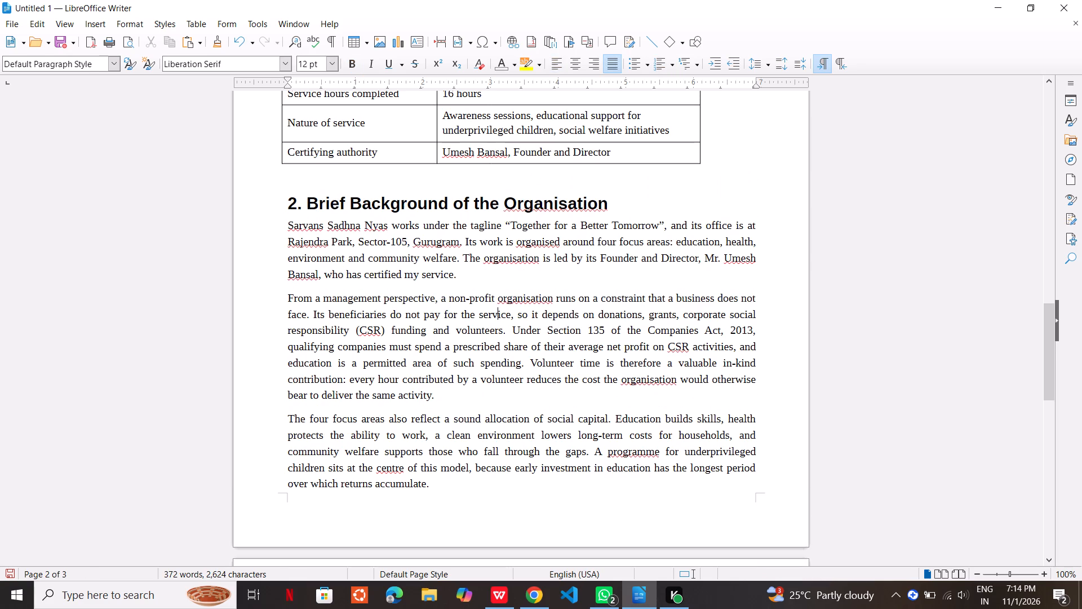
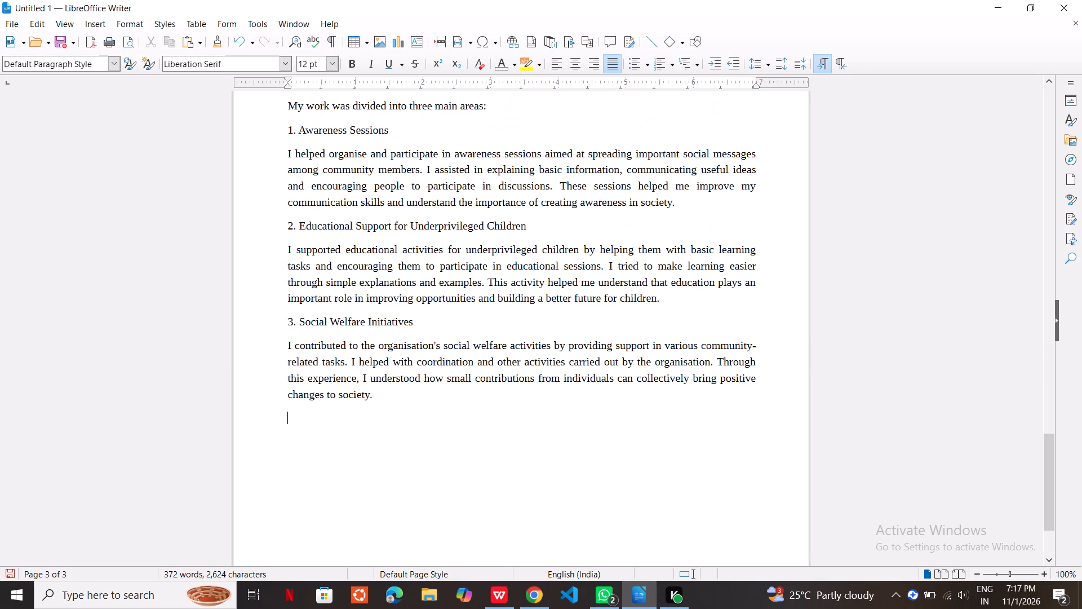
Set the "3. Activities and Tasks Performed" heading to 24 pt.
{"action": "scroll", "coordinate": [468, 380], "scroll_direction": "up", "scroll_amount": 7}
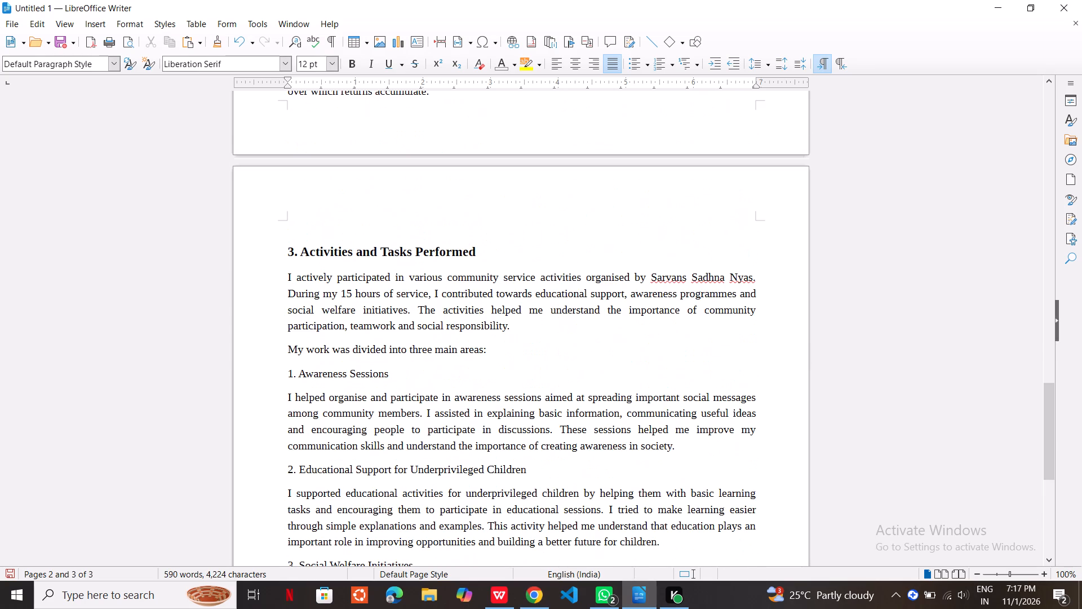
{"action": "triple_click", "coordinate": [416, 266]}
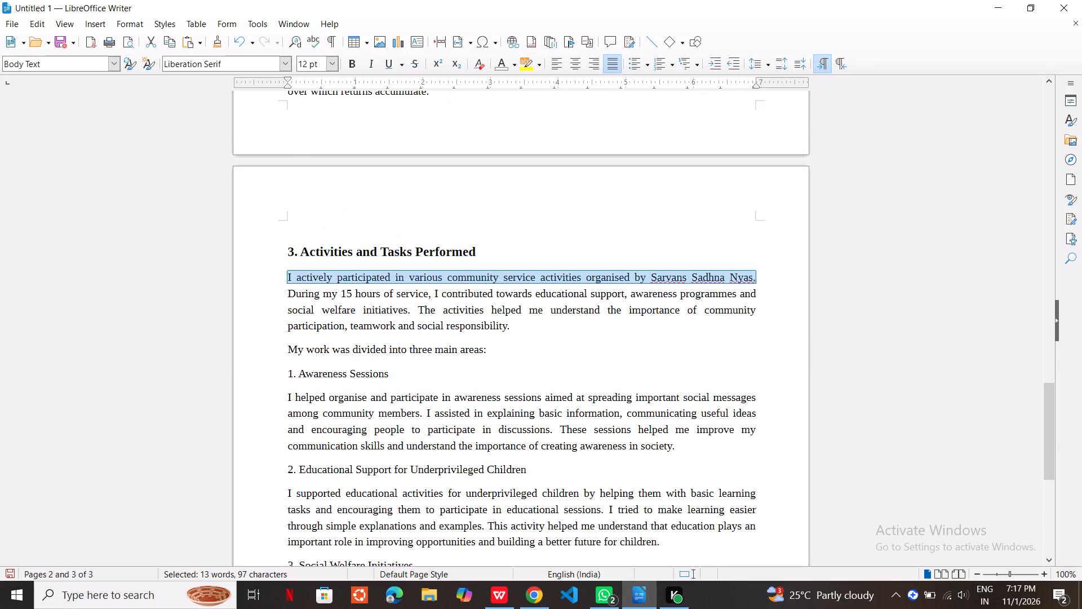
{"action": "triple_click", "coordinate": [433, 255]}
{"action": "left_click", "coordinate": [433, 255]}
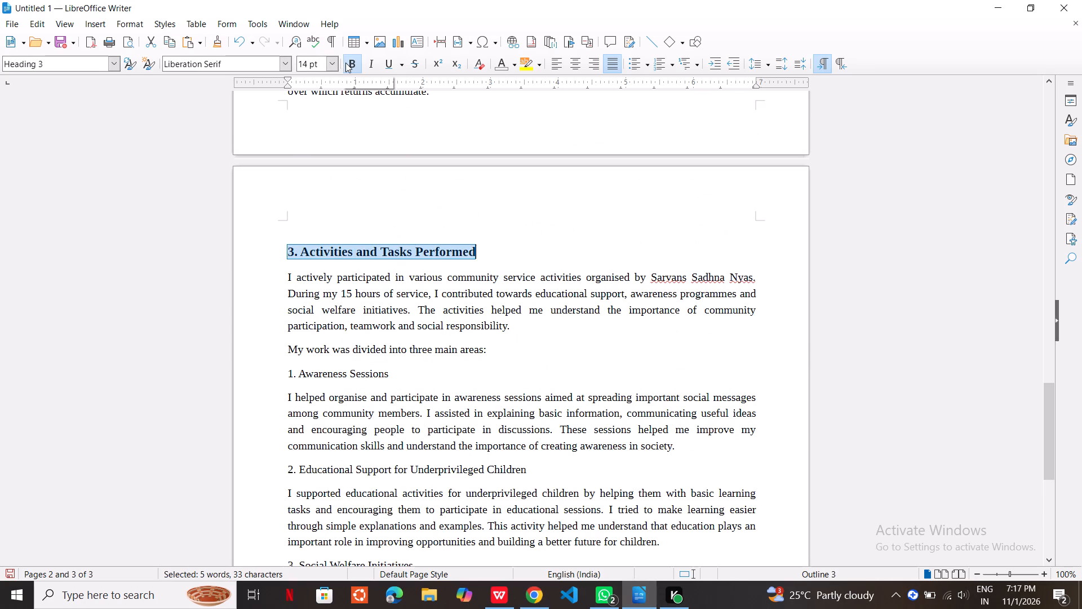
{"action": "left_click", "coordinate": [304, 63]}
{"action": "key", "text": "BackSpace"}
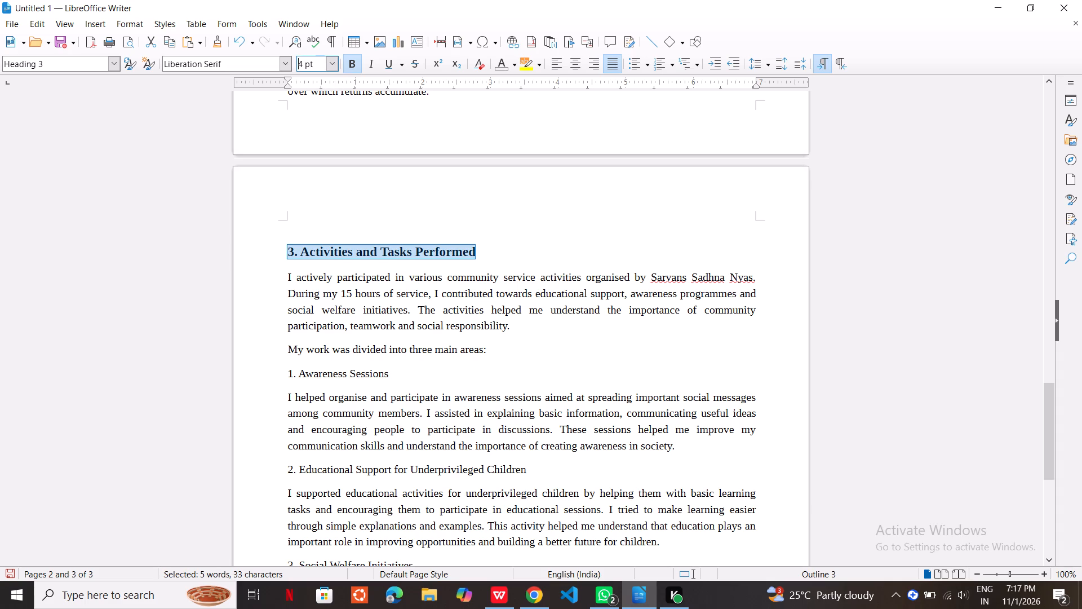
{"action": "key", "text": "2"}
{"action": "key", "text": "Return"}
Set the "2. Brief Background of the Organisation" heading, including its number, to 24 pt.
{"action": "scroll", "coordinate": [311, 71], "scroll_direction": "up", "scroll_amount": 3}
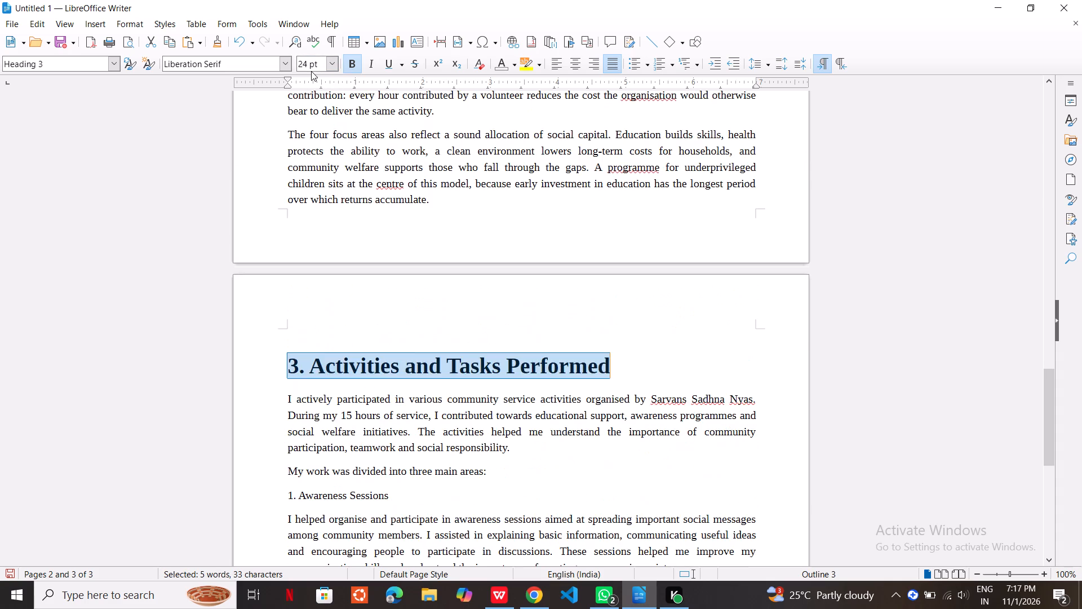
{"action": "scroll", "coordinate": [311, 71], "scroll_direction": "up", "scroll_amount": 6}
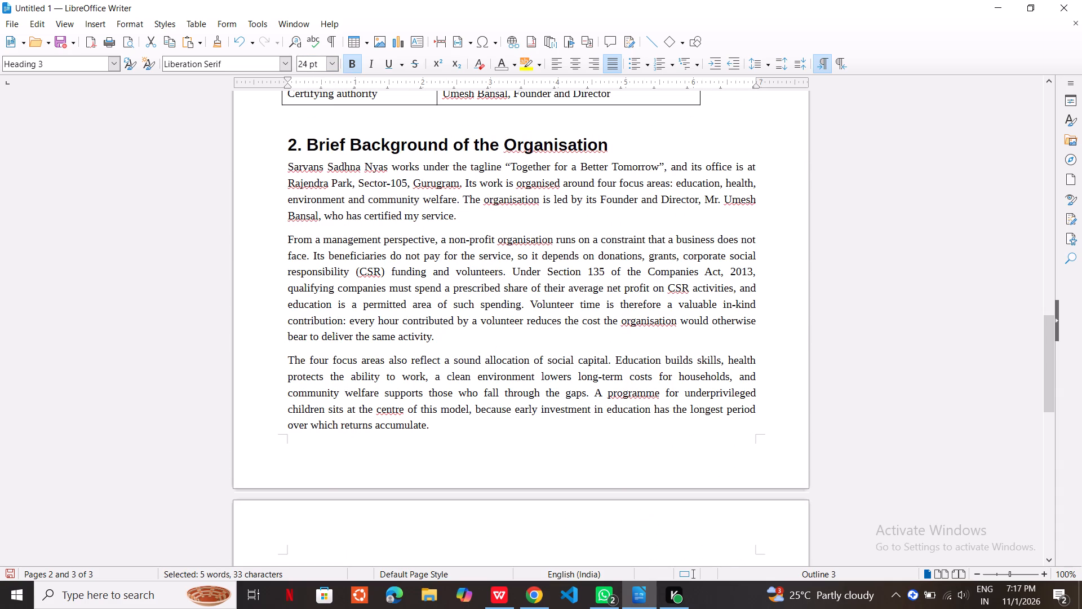
{"action": "triple_click", "coordinate": [353, 148]}
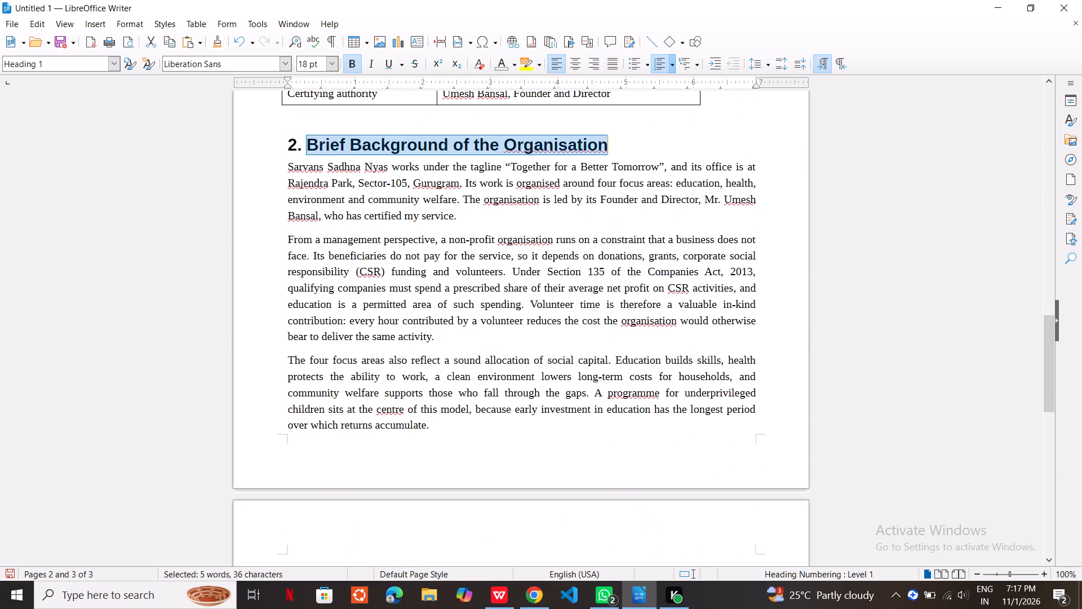
{"action": "triple_click", "coordinate": [322, 139]}
{"action": "left_click", "coordinate": [322, 139]}
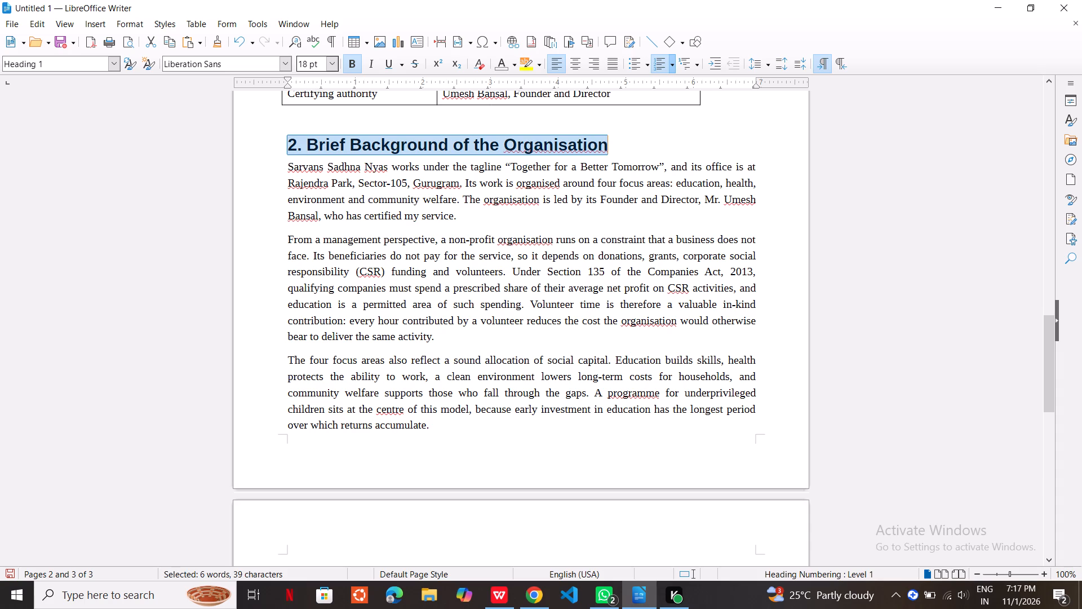
{"action": "double_click", "coordinate": [307, 65]}
{"action": "key", "text": "BackSpace"}
{"action": "type", "text": "24"}
{"action": "key", "text": "Return"}
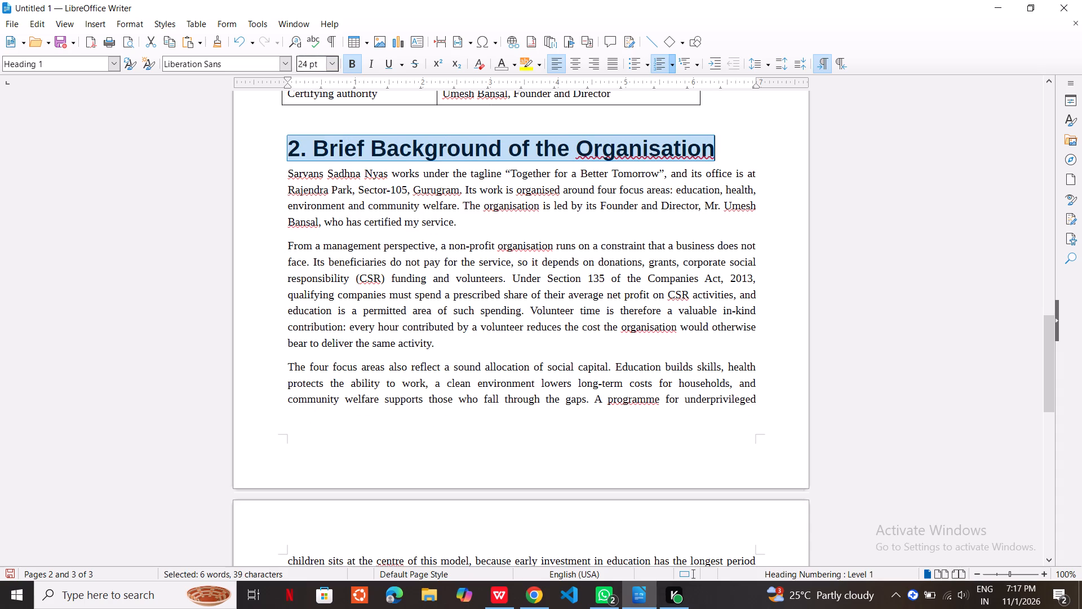
Set the "1. Introduction and Service Summary" heading, including its number, to 24 pt.
{"action": "scroll", "coordinate": [364, 118], "scroll_direction": "up", "scroll_amount": 8}
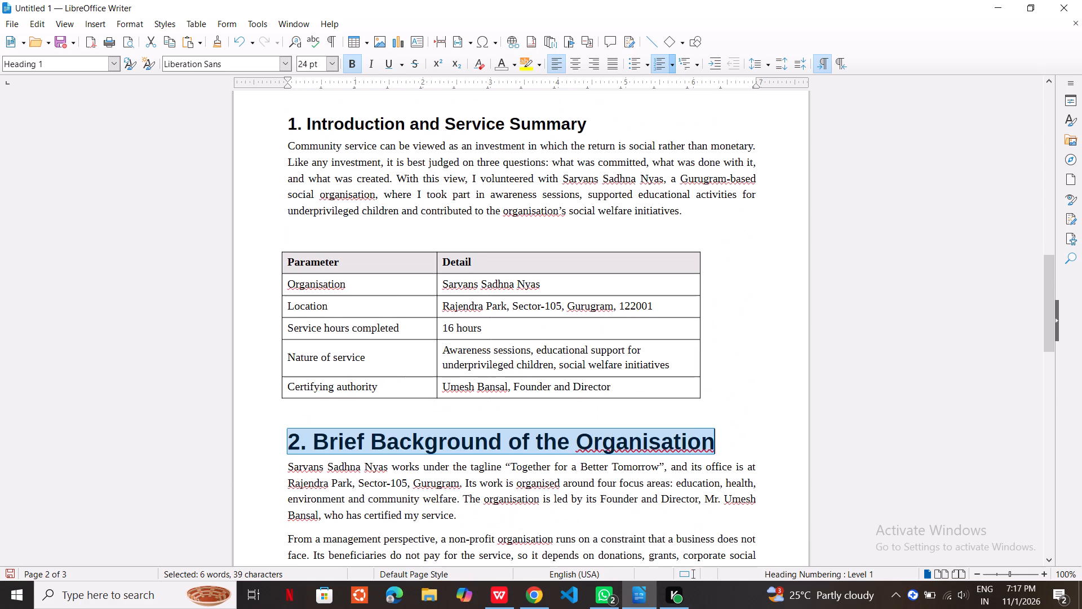
{"action": "scroll", "coordinate": [364, 118], "scroll_direction": "up", "scroll_amount": 1}
{"action": "triple_click", "coordinate": [374, 150]}
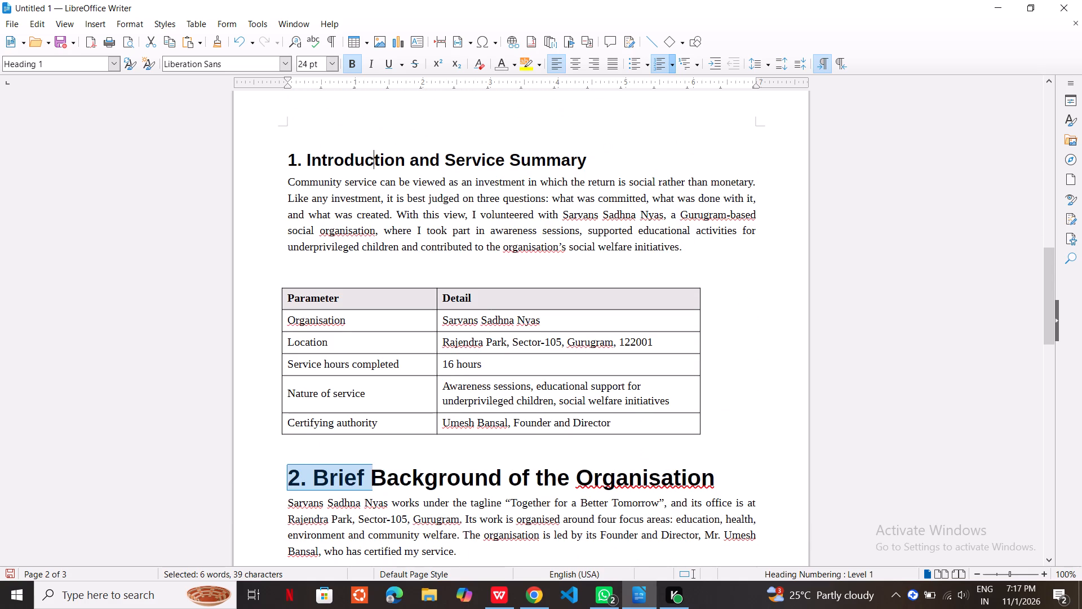
{"action": "triple_click", "coordinate": [374, 150]}
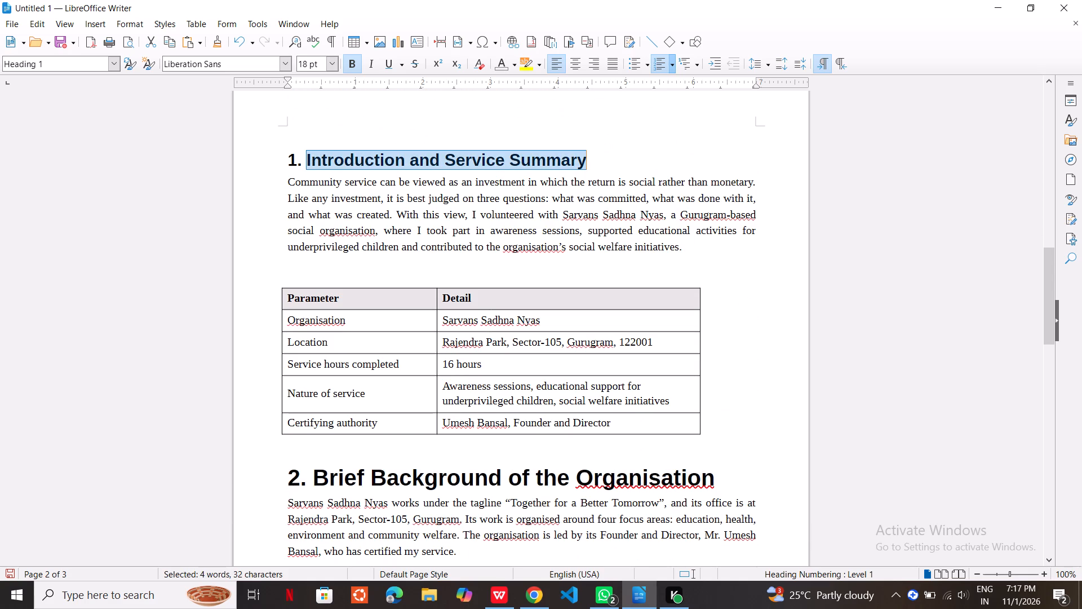
{"action": "triple_click", "coordinate": [299, 156]}
{"action": "left_click", "coordinate": [299, 156]}
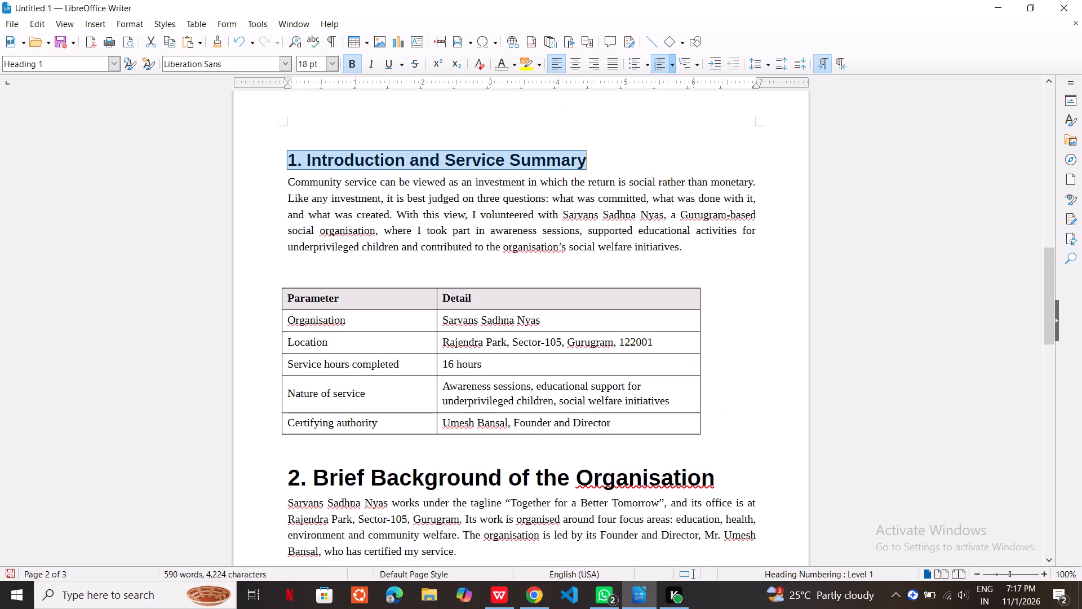
{"action": "triple_click", "coordinate": [304, 60]}
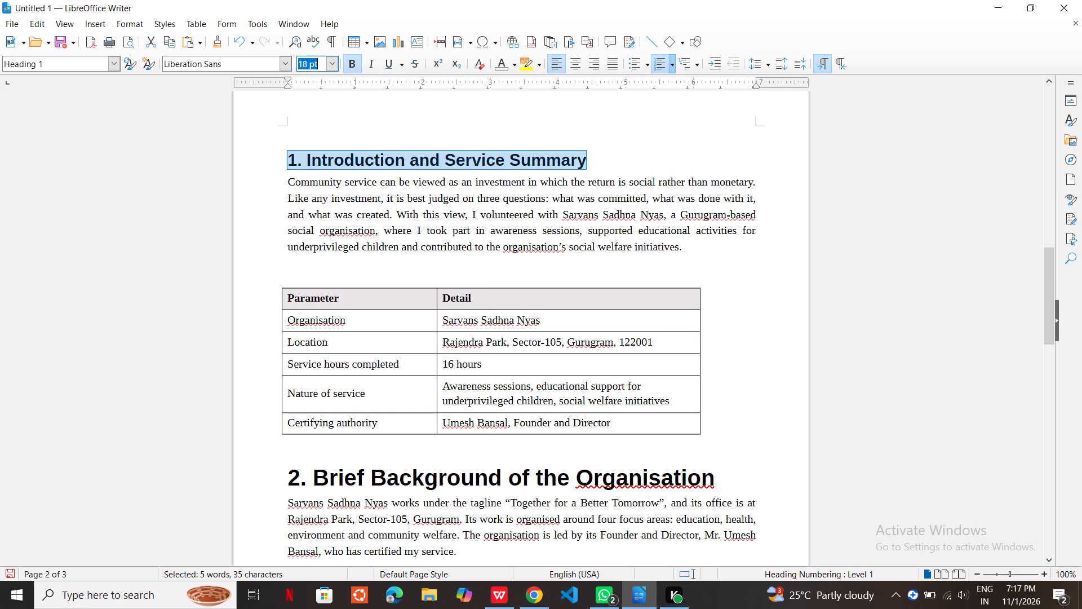
{"action": "double_click", "coordinate": [304, 60]}
{"action": "key", "text": "BackSpace"}
{"action": "type", "text": "24"}
{"action": "key", "text": "Return"}
Widen the Parameter column of the service summary table slightly by shifting its border with the Detail column.
{"action": "left_click", "coordinate": [438, 364]}
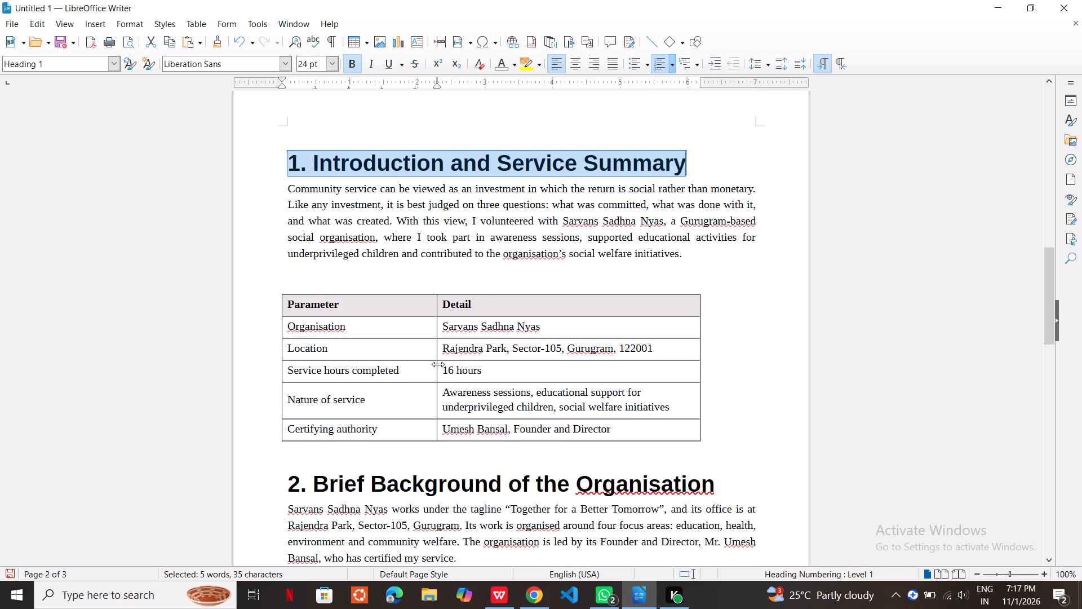
{"action": "left_click_drag", "start_coordinate": [438, 364], "coordinate": [439, 356]}
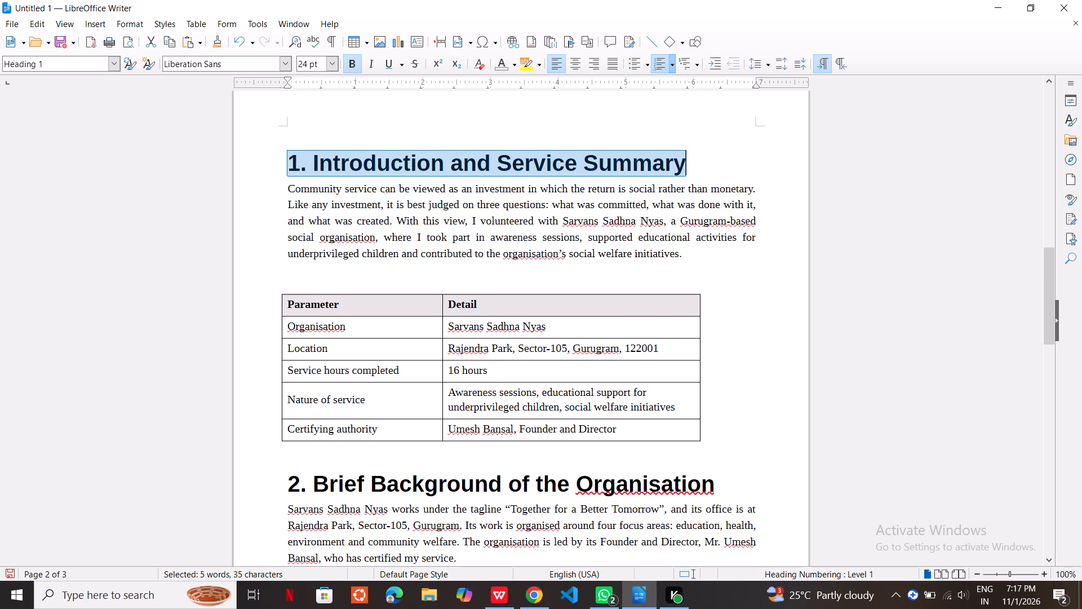
{"action": "left_click", "coordinate": [592, 324]}
{"action": "left_click_drag", "start_coordinate": [592, 324], "coordinate": [598, 316]}
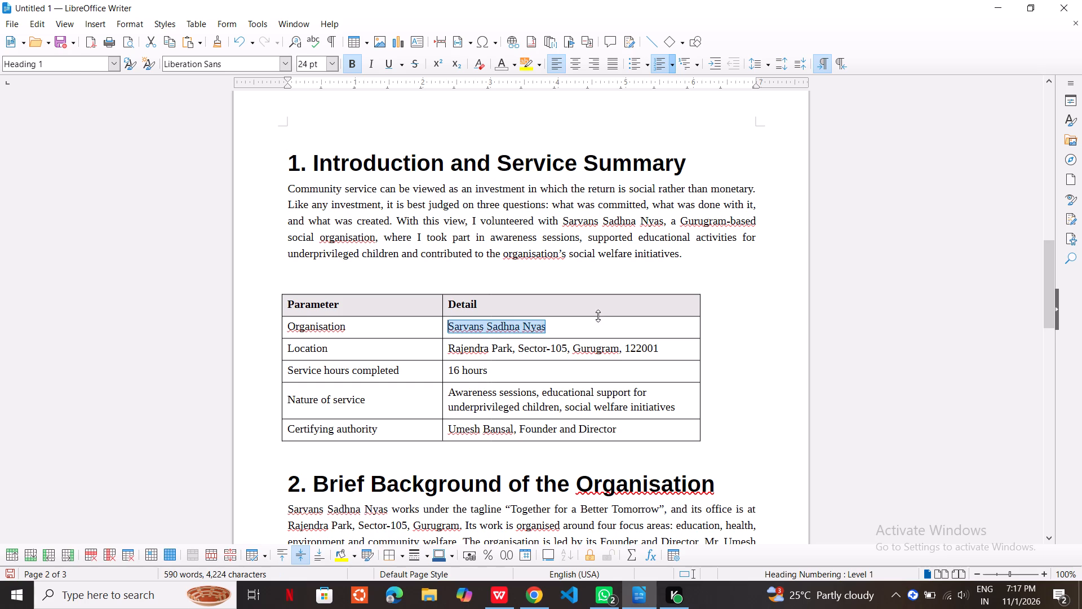
Delete the empty line between the introduction paragraph and the service summary table.
{"action": "left_click", "coordinate": [331, 281]}
{"action": "key", "text": "BackSpace"}
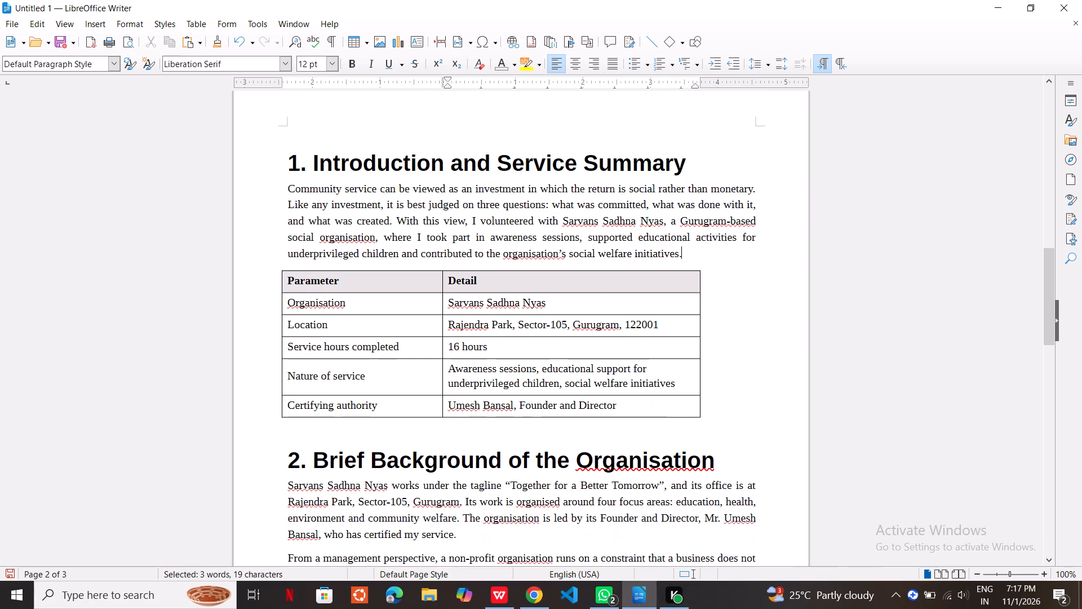
Remove the number "1." from the start of the Awareness Sessions line in section 3.
{"action": "scroll", "coordinate": [331, 281], "scroll_direction": "down", "scroll_amount": 14}
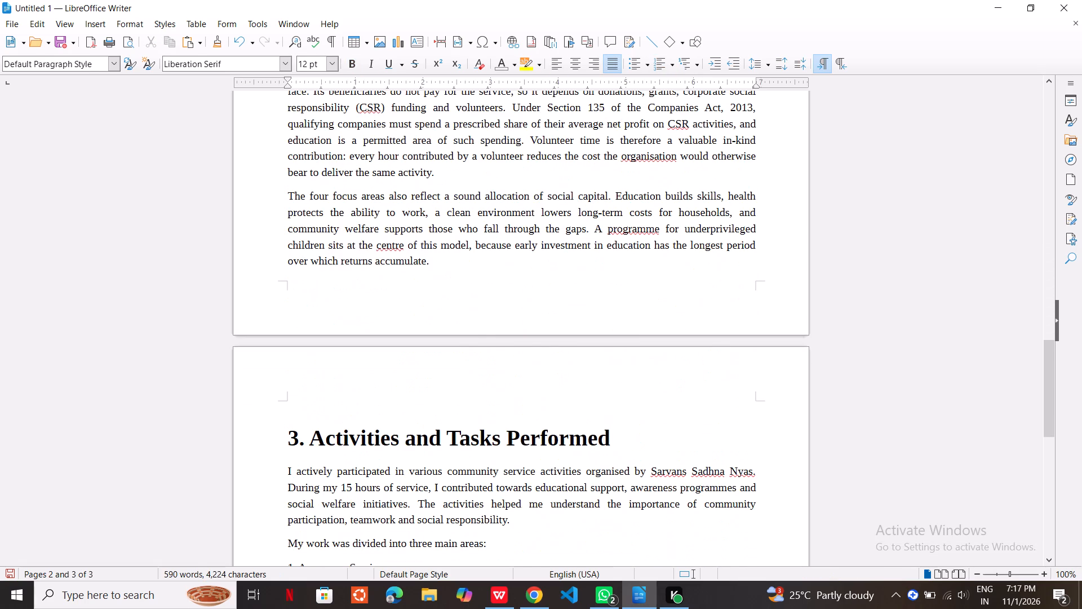
{"action": "scroll", "coordinate": [331, 281], "scroll_direction": "down", "scroll_amount": 6}
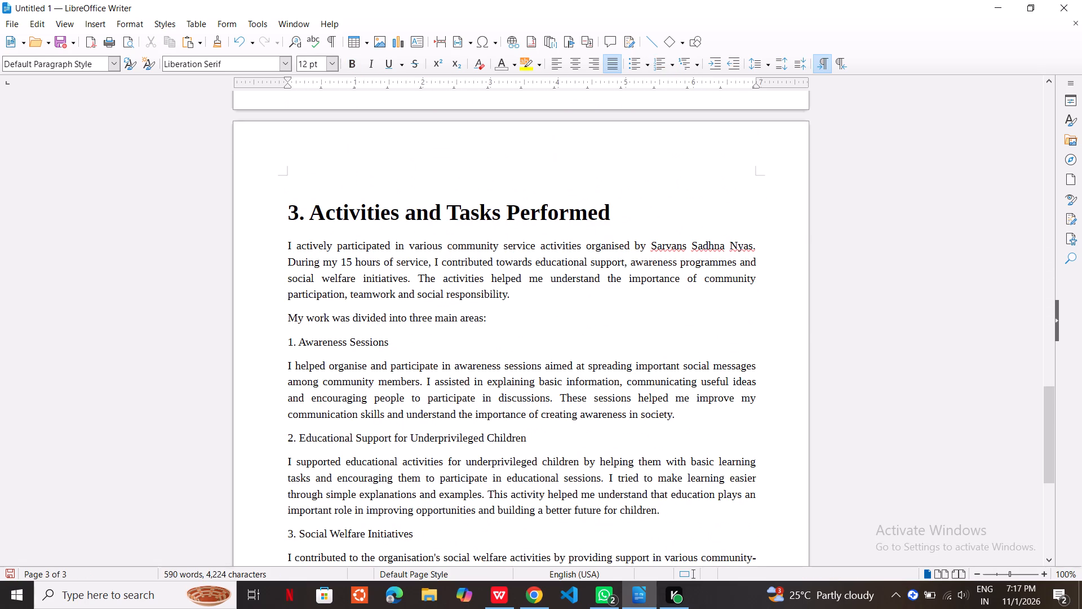
{"action": "left_click", "coordinate": [297, 340]}
{"action": "key", "text": "BackSpace"}
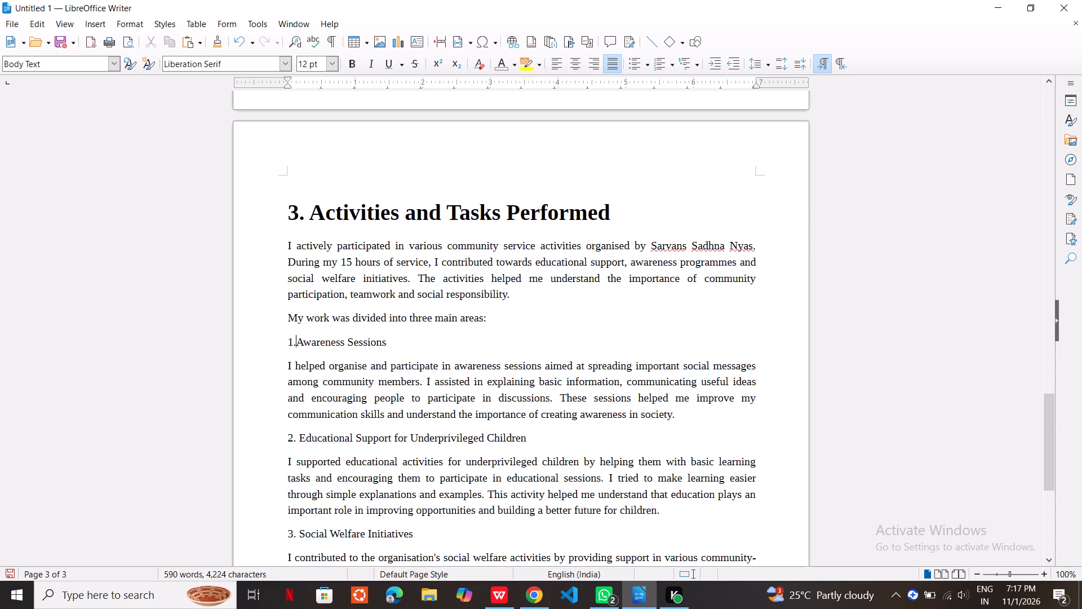
{"action": "key", "text": "BackSpace"}
{"action": "key", "text": "BackSpace"}
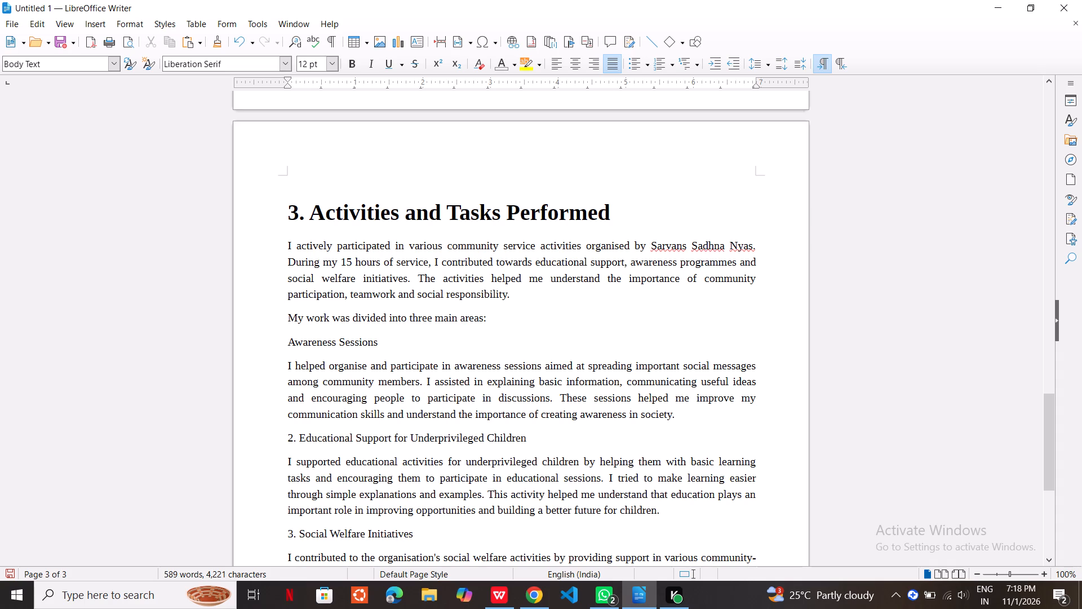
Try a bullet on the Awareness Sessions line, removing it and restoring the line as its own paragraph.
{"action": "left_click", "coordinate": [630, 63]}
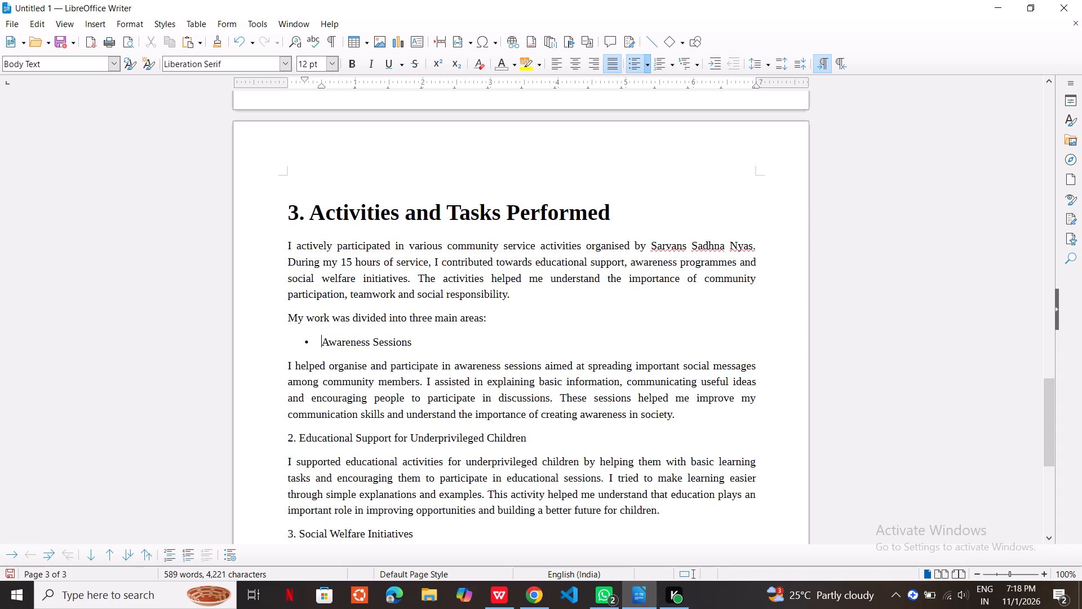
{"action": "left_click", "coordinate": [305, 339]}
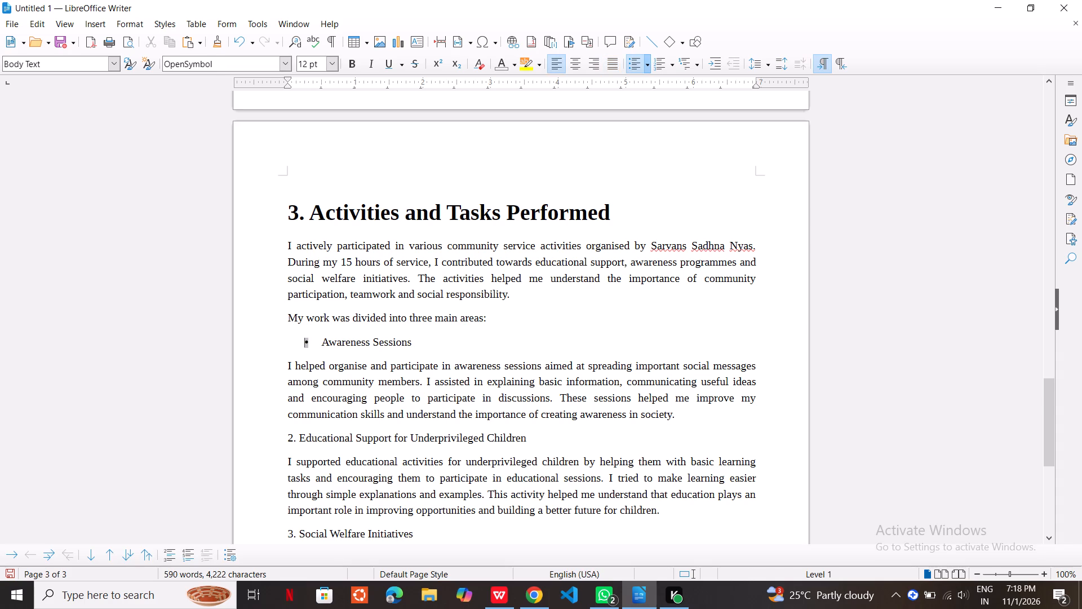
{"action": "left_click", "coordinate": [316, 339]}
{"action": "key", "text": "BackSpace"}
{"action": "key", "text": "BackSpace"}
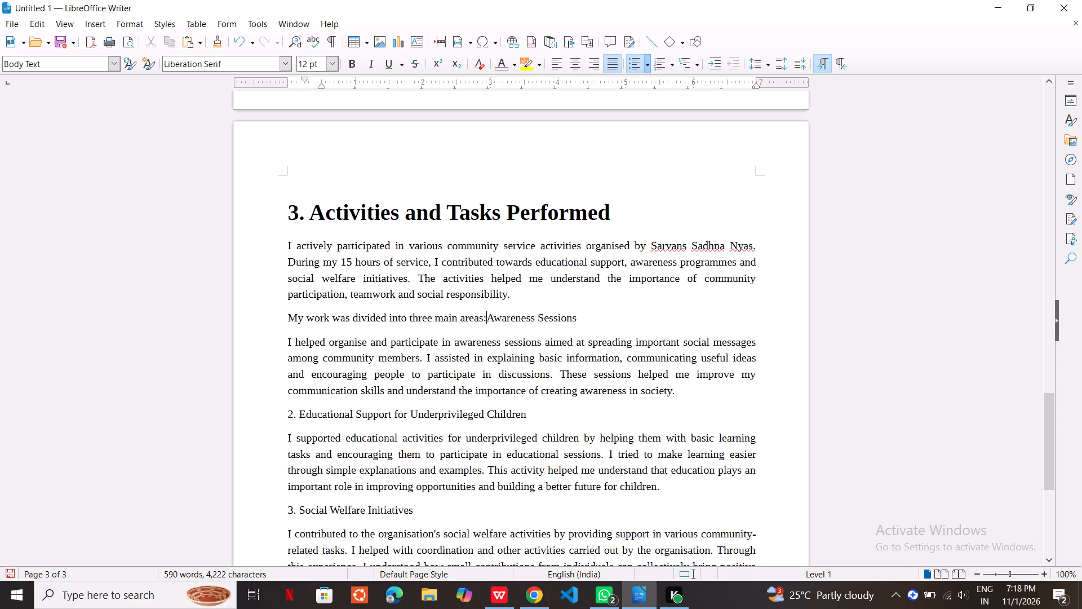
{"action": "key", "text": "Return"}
Format the Awareness Sessions line as a bulleted list item.
{"action": "triple_click", "coordinate": [316, 339]}
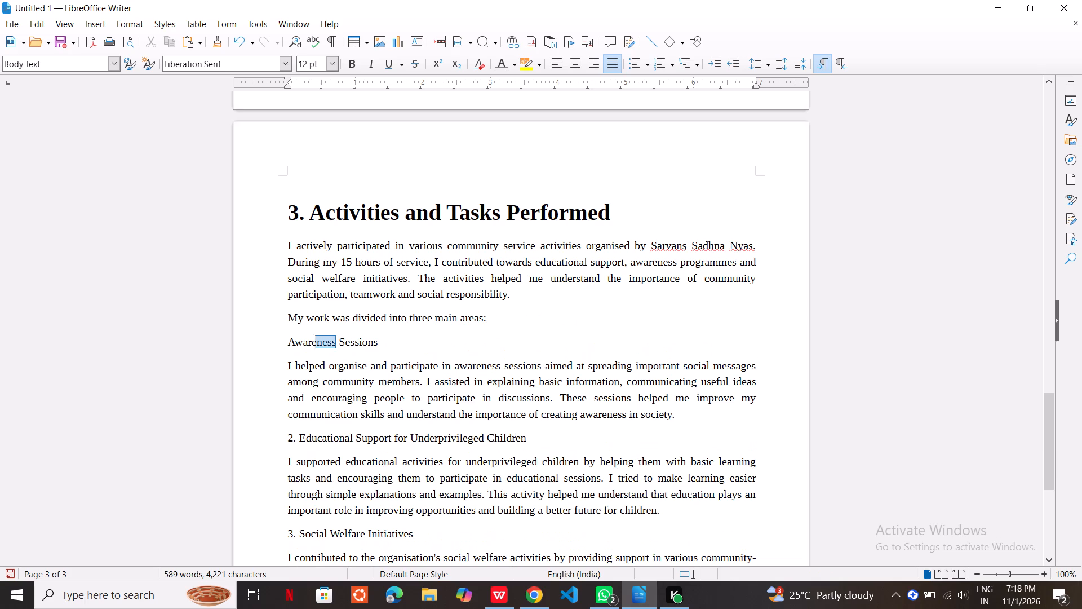
{"action": "left_click", "coordinate": [633, 59]}
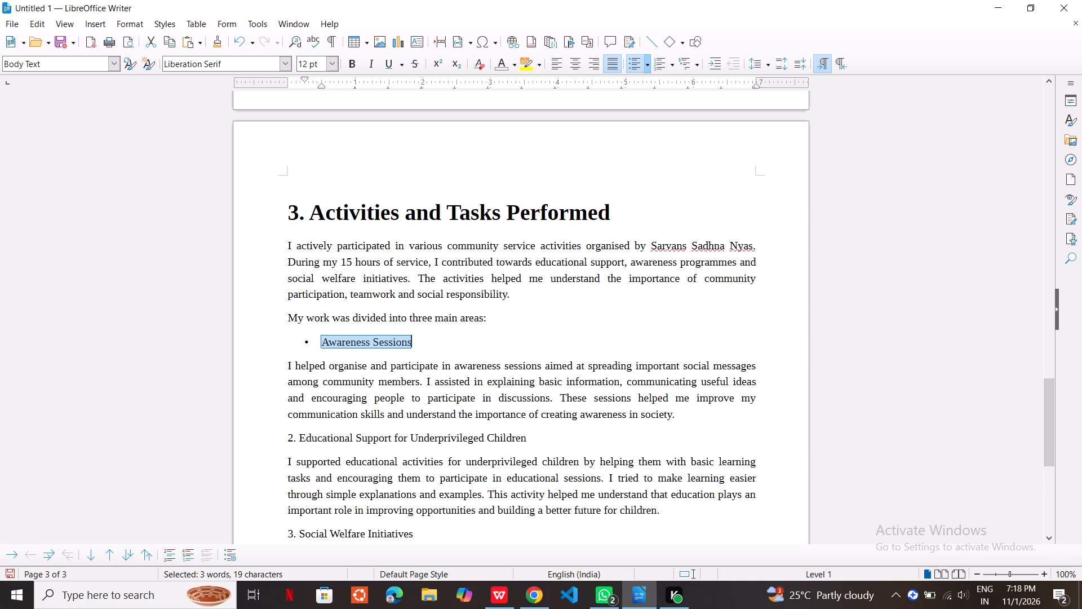
Make the Awareness Sessions bullet line bold and set its font size to 15 pt.
{"action": "left_click", "coordinate": [351, 70]}
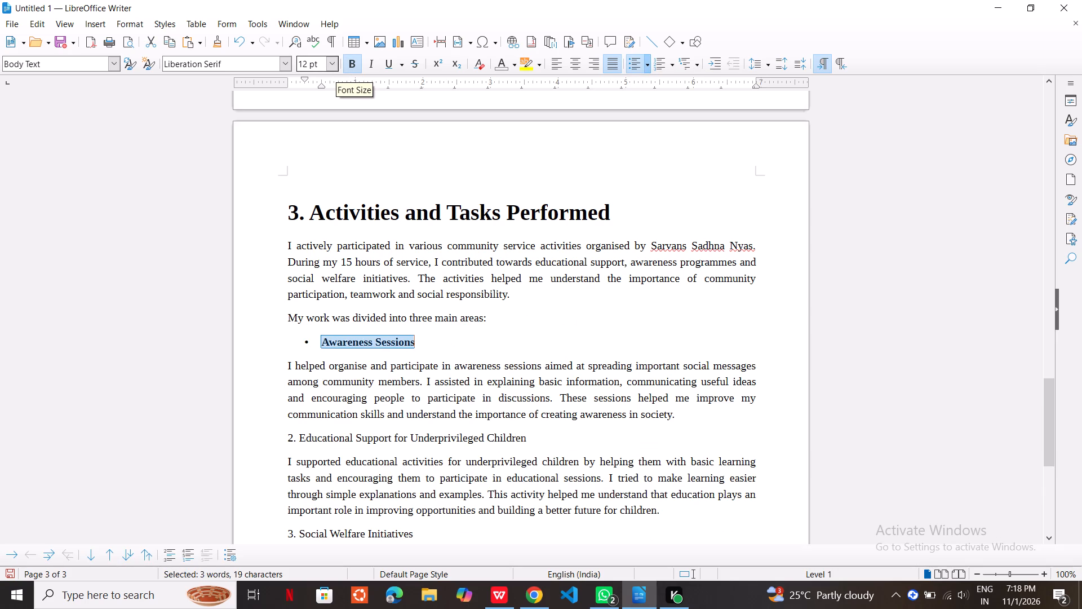
{"action": "left_click", "coordinate": [308, 64]}
{"action": "key", "text": "BackSpace"}
{"action": "key", "text": "5"}
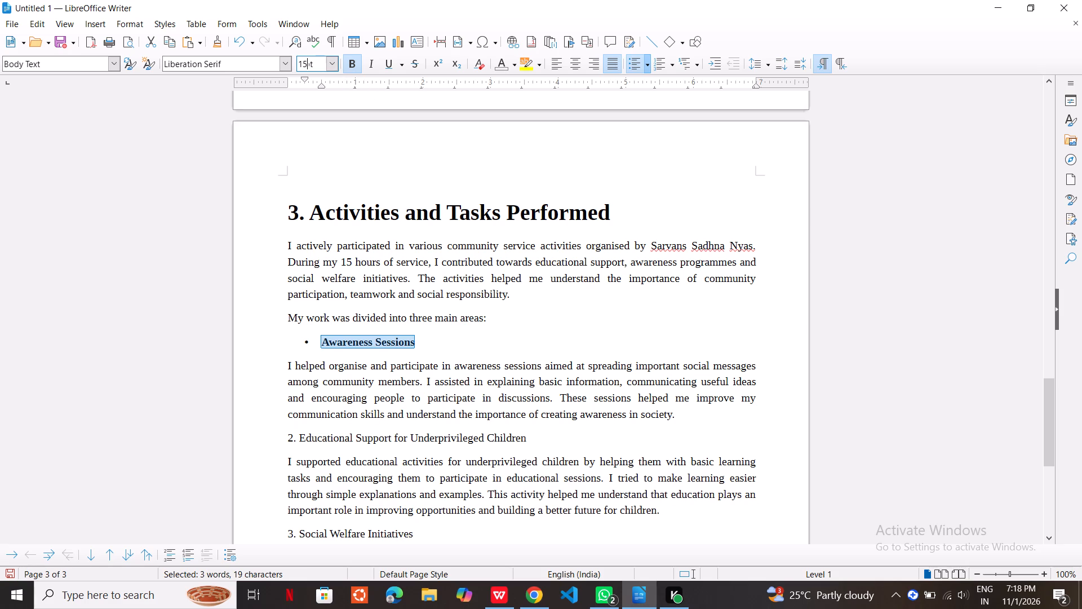
{"action": "key", "text": "Return"}
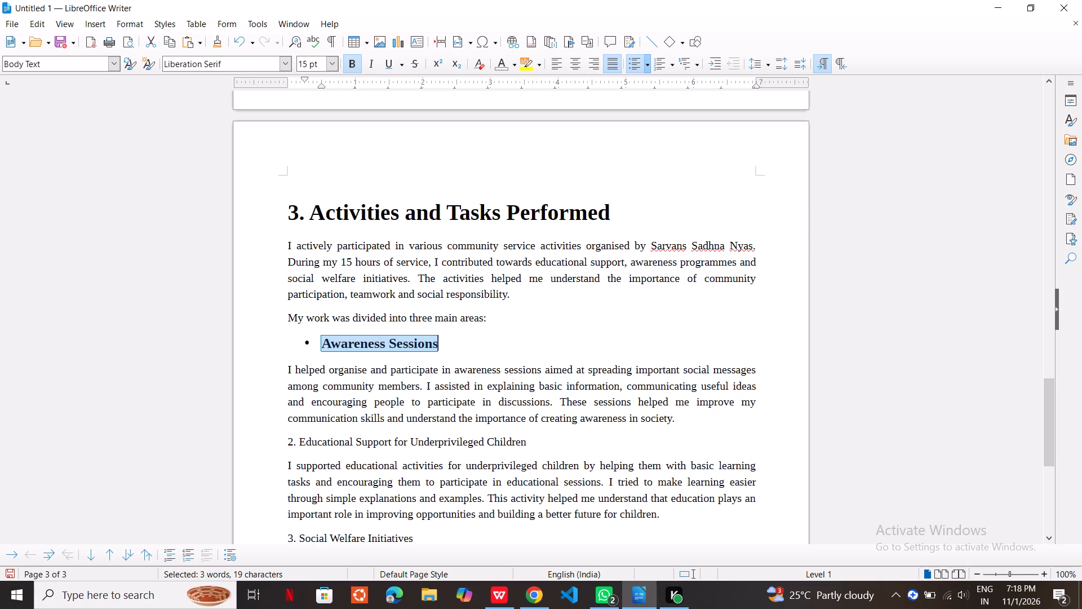
Remove the number "2." from the start of the Educational Support for Underprivileged Children line.
{"action": "left_click", "coordinate": [296, 447]}
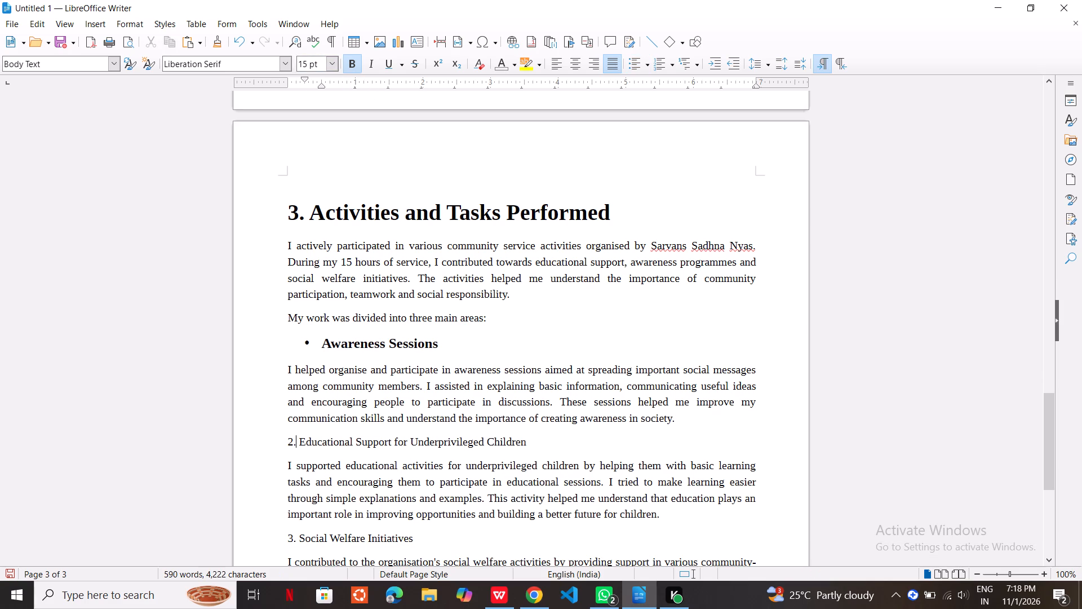
{"action": "key", "text": "BackSpace"}
{"action": "key", "text": "BackSpace"}
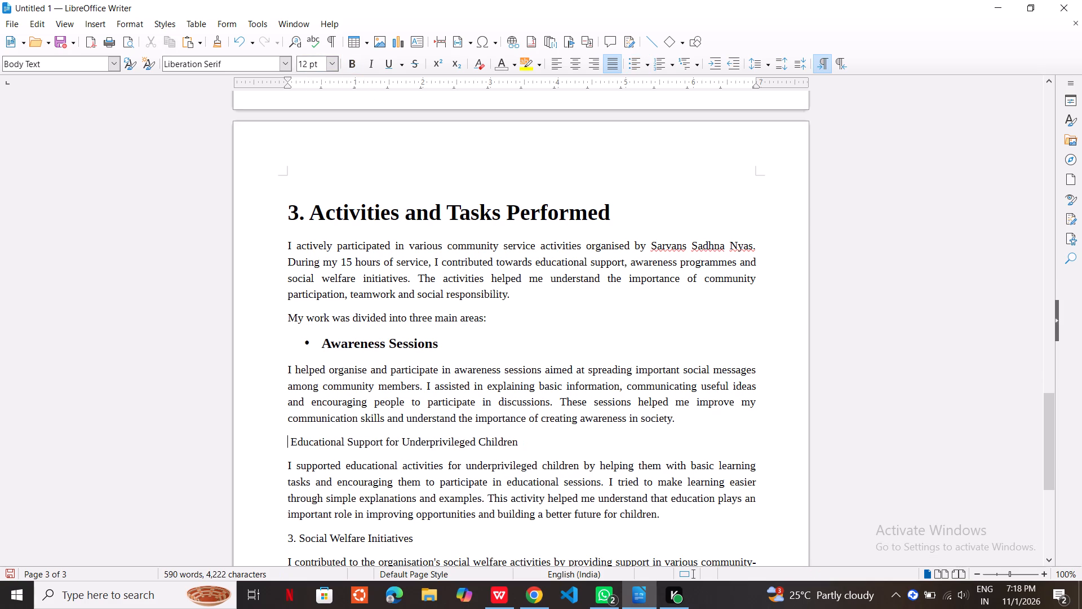
Format the Educational Support for Underprivileged Children line as a bulleted item in bold 15 pt text.
{"action": "triple_click", "coordinate": [304, 445]}
{"action": "left_click", "coordinate": [304, 445]}
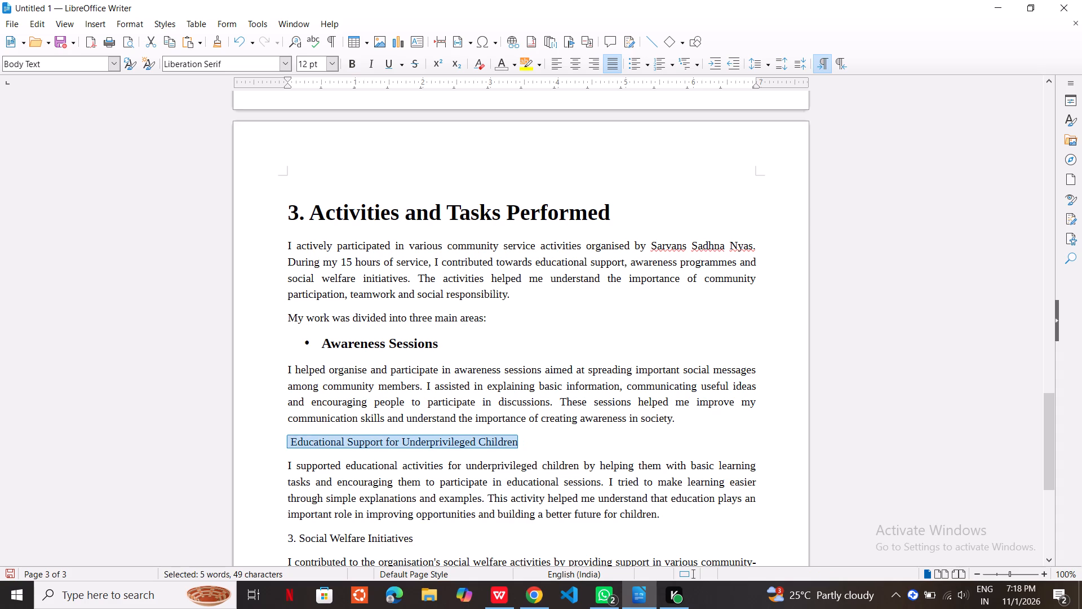
{"action": "left_click", "coordinate": [628, 65]}
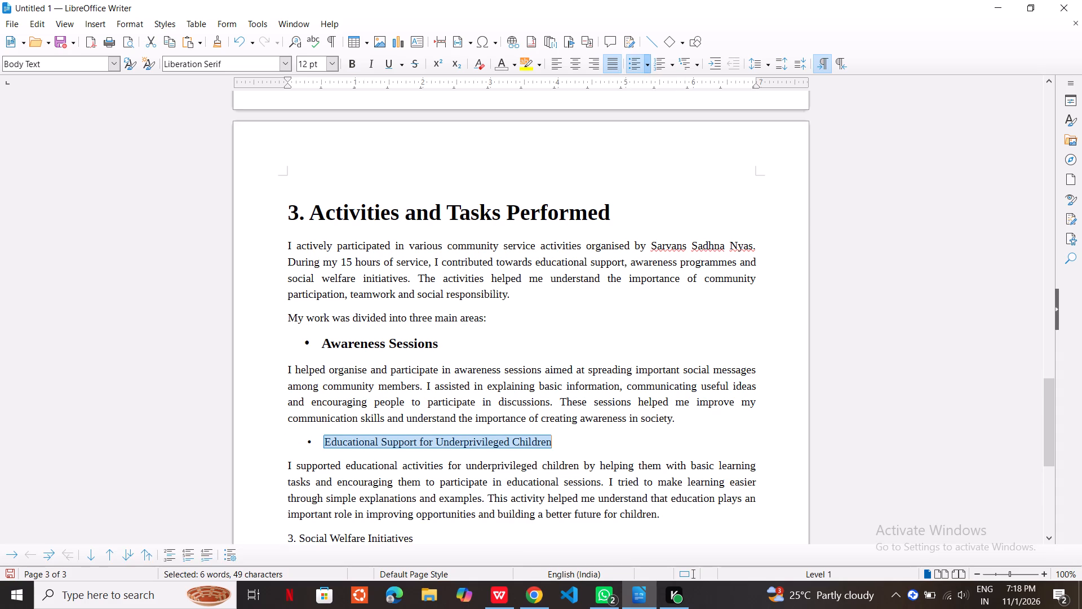
{"action": "left_click", "coordinate": [305, 64]}
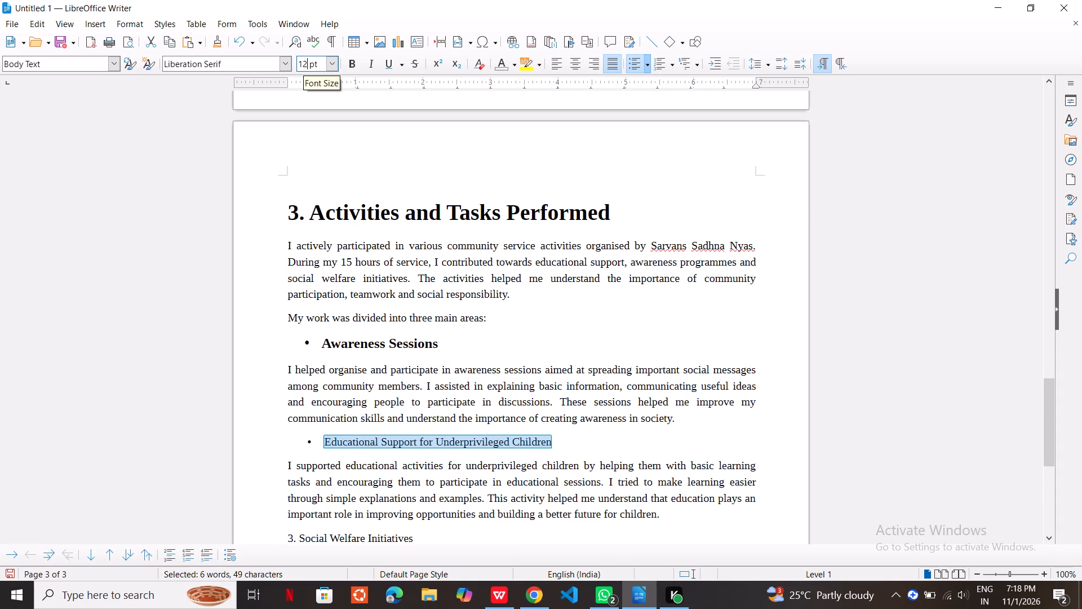
{"action": "key", "text": "BackSpace"}
{"action": "key", "text": "5"}
{"action": "key", "text": "Return"}
{"action": "left_click", "coordinate": [350, 58]}
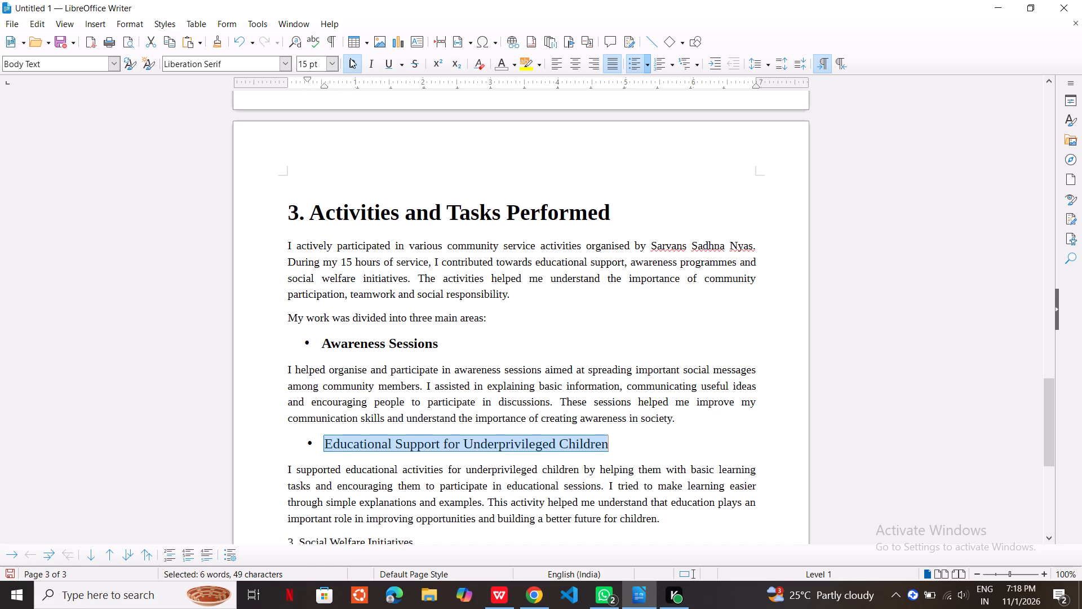
Remove the number "3." from the start of the Social Welfare Initiatives line.
{"action": "scroll", "coordinate": [411, 191], "scroll_direction": "down", "scroll_amount": 2}
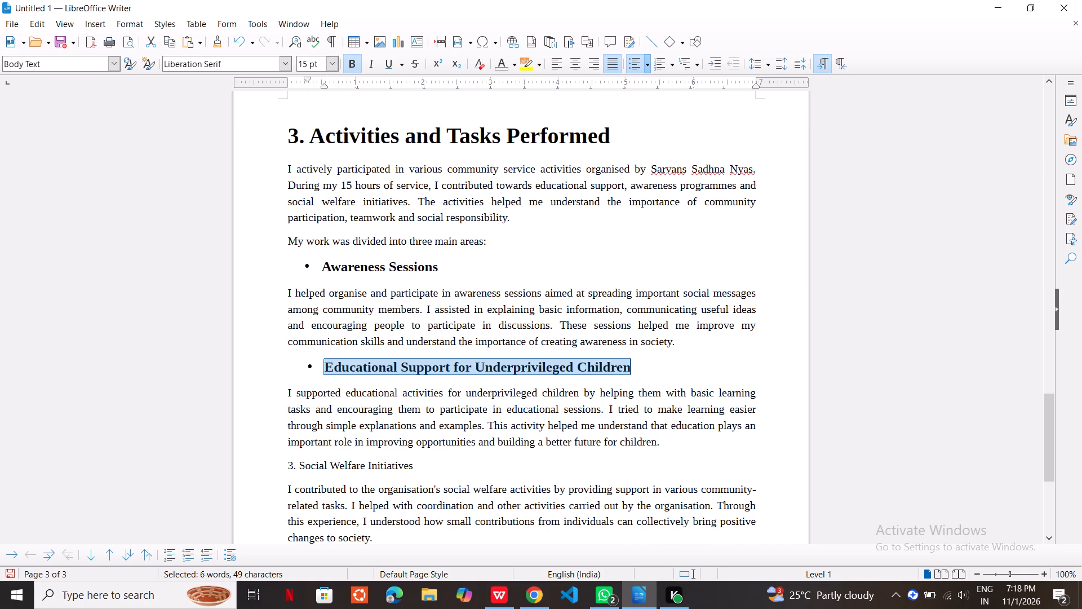
{"action": "left_click", "coordinate": [295, 467]}
{"action": "key", "text": "BackSpace"}
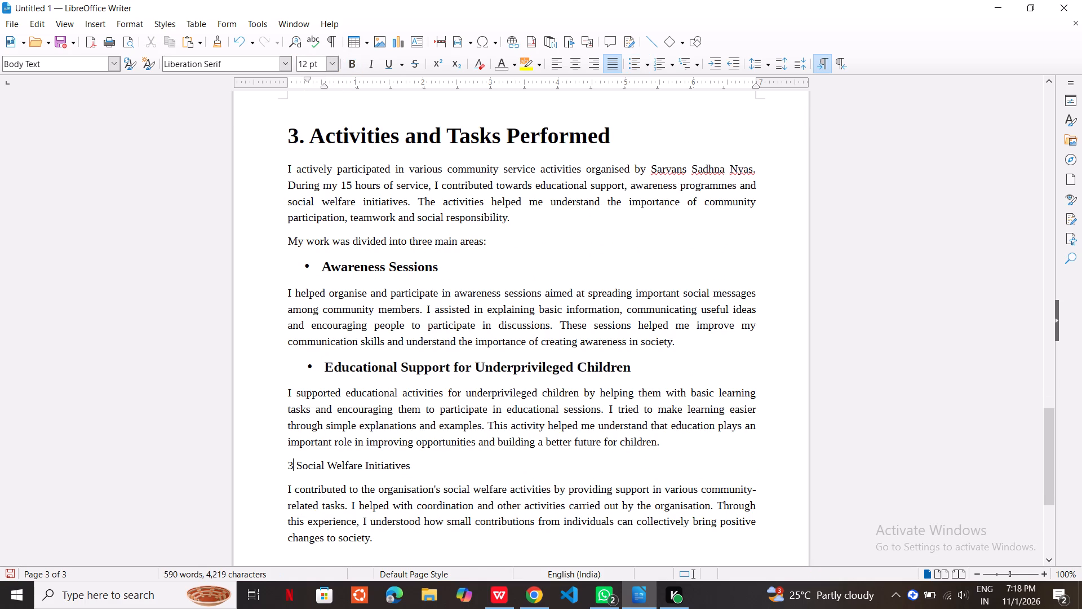
{"action": "key", "text": "BackSpace"}
Format the Social Welfare Initiatives line as a bulleted item in bold 15 pt text.
{"action": "triple_click", "coordinate": [314, 470]}
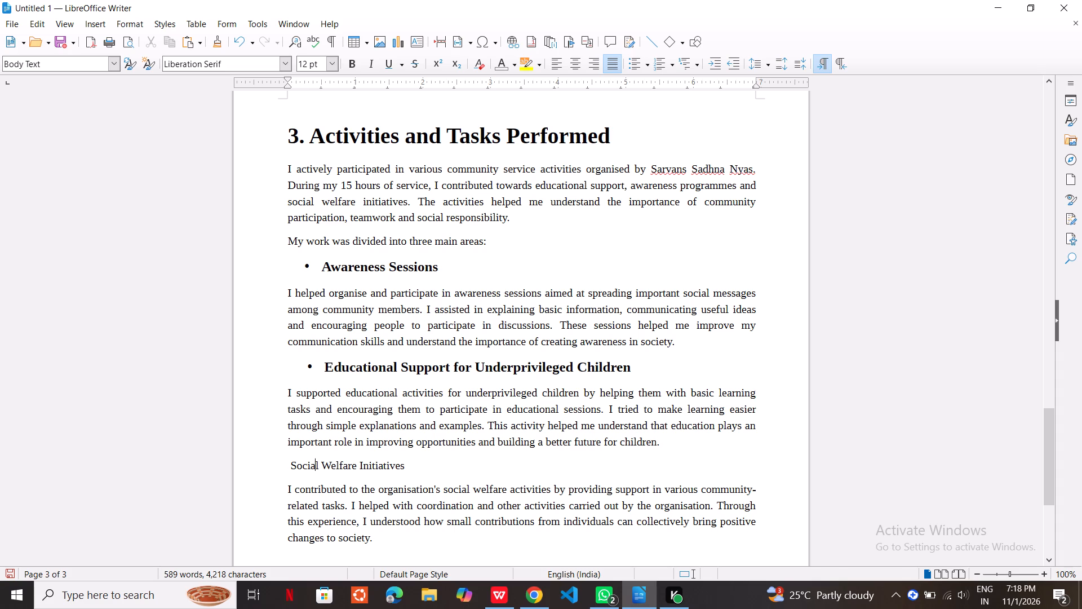
{"action": "left_click", "coordinate": [628, 57]}
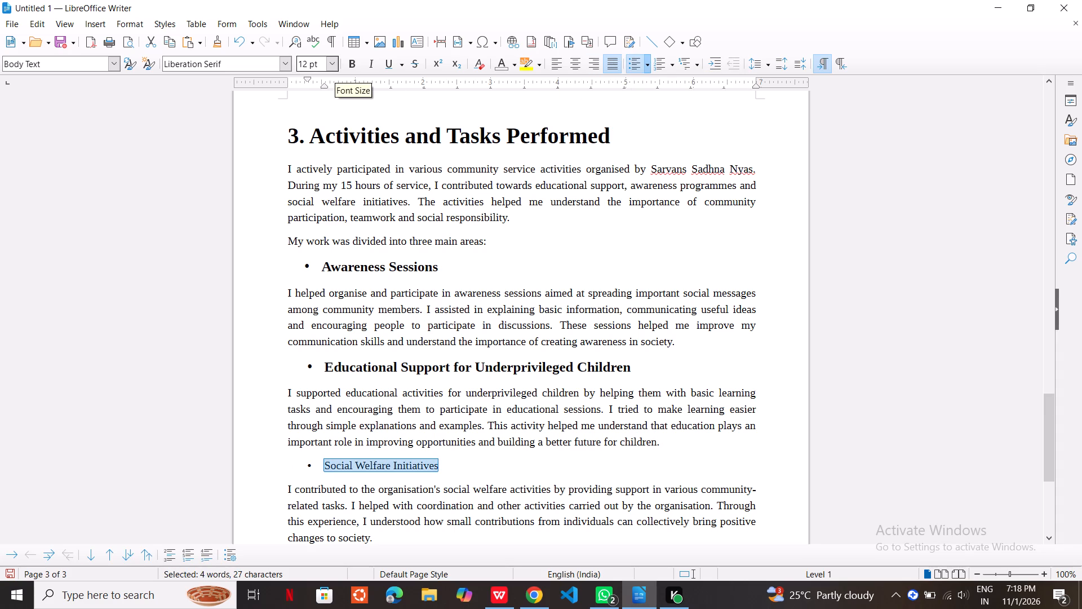
{"action": "left_click", "coordinate": [305, 61]}
{"action": "key", "text": "Right"}
{"action": "key", "text": "BackSpace"}
{"action": "key", "text": "5"}
{"action": "key", "text": "Return"}
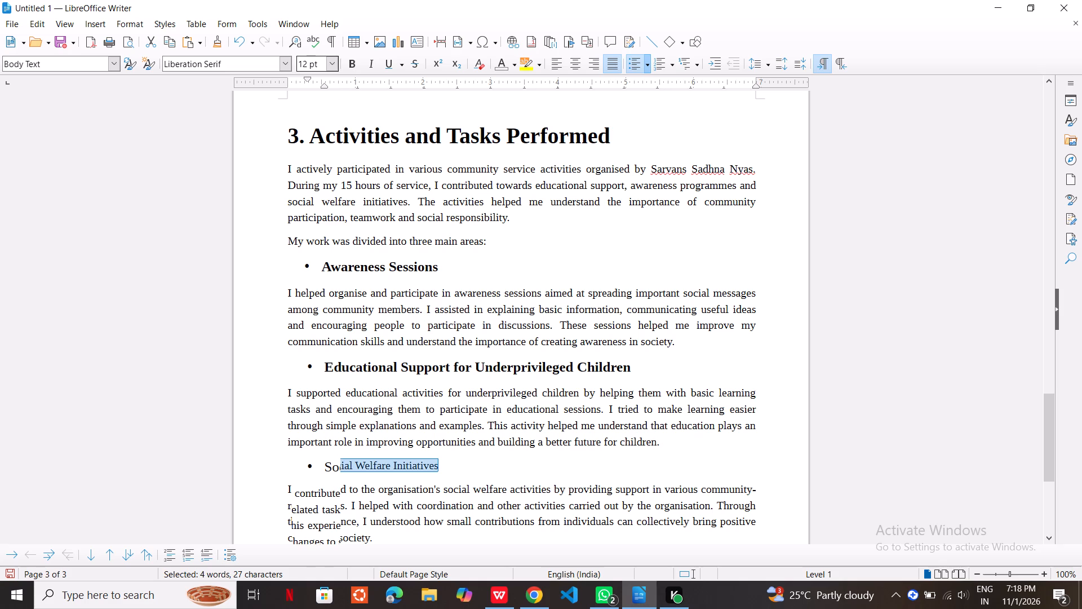
{"action": "left_click", "coordinate": [349, 67]}
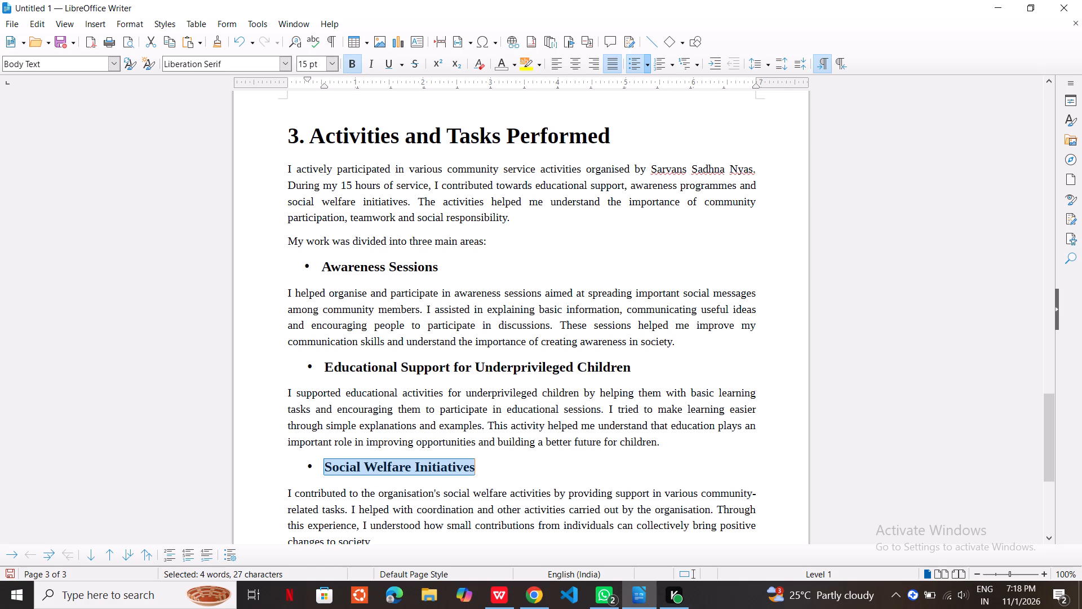
{"action": "left_click", "coordinate": [397, 379]}
{"action": "scroll", "coordinate": [397, 379], "scroll_direction": "down", "scroll_amount": 1}
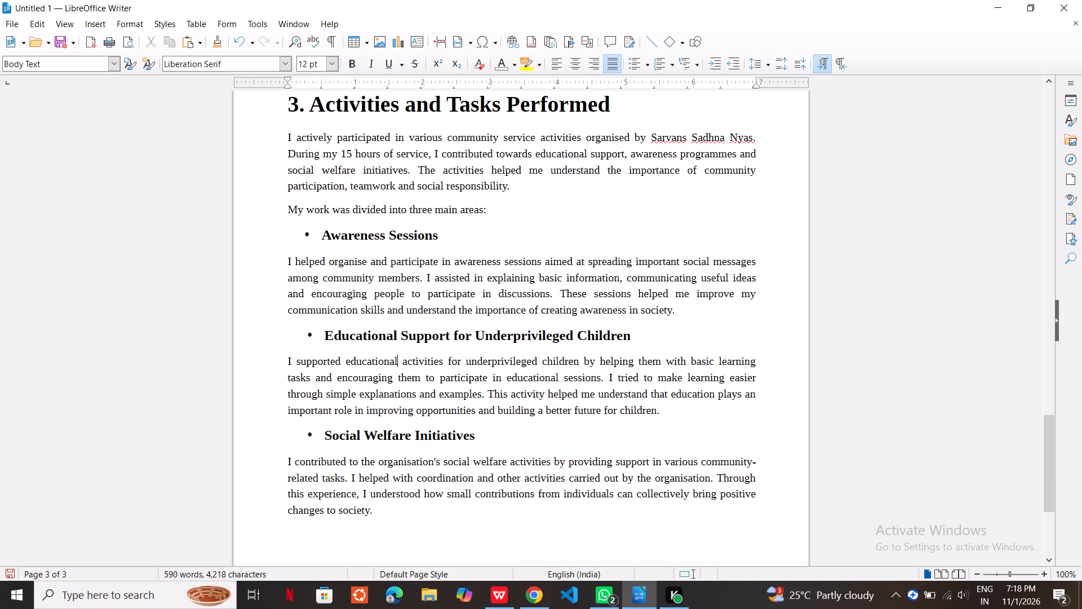
{"action": "scroll", "coordinate": [397, 379], "scroll_direction": "down", "scroll_amount": 6}
{"action": "scroll", "coordinate": [397, 379], "scroll_direction": "up", "scroll_amount": 1}
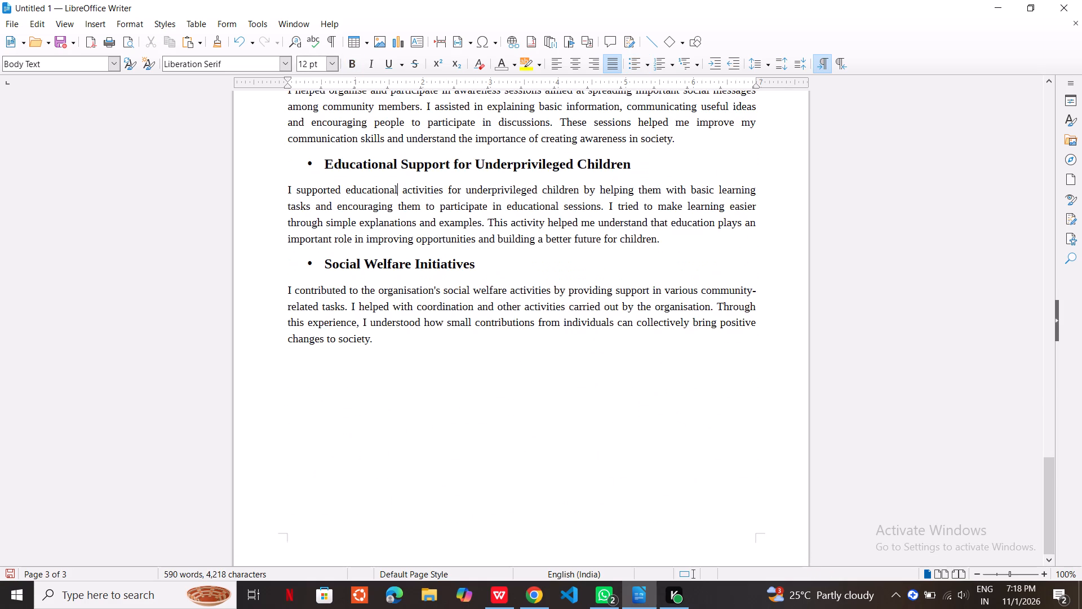
{"action": "scroll", "coordinate": [397, 379], "scroll_direction": "up", "scroll_amount": 4}
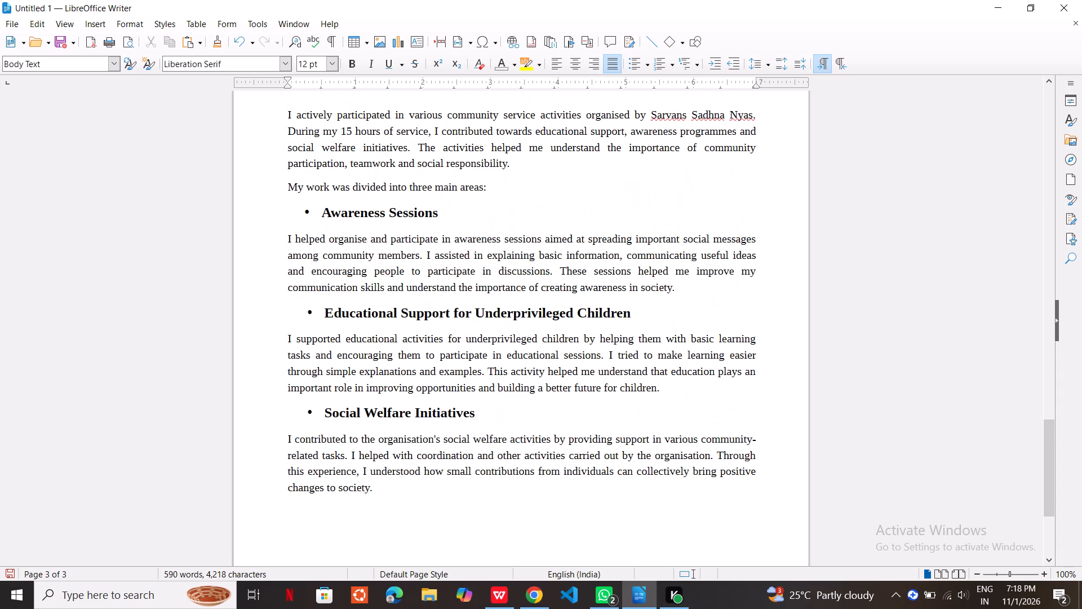
{"action": "scroll", "coordinate": [406, 431], "scroll_direction": "up", "scroll_amount": 10}
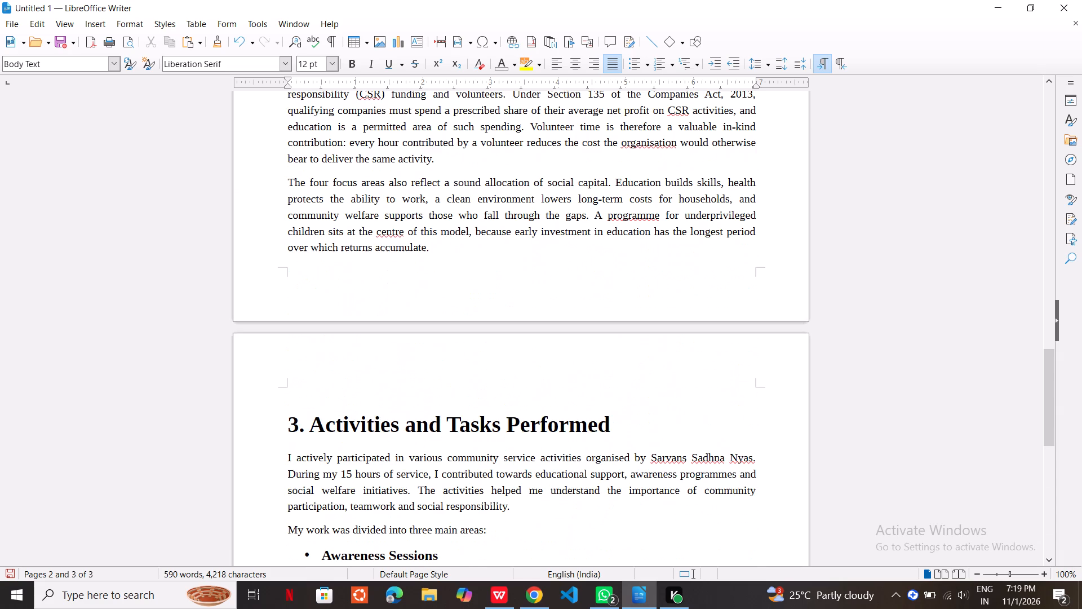
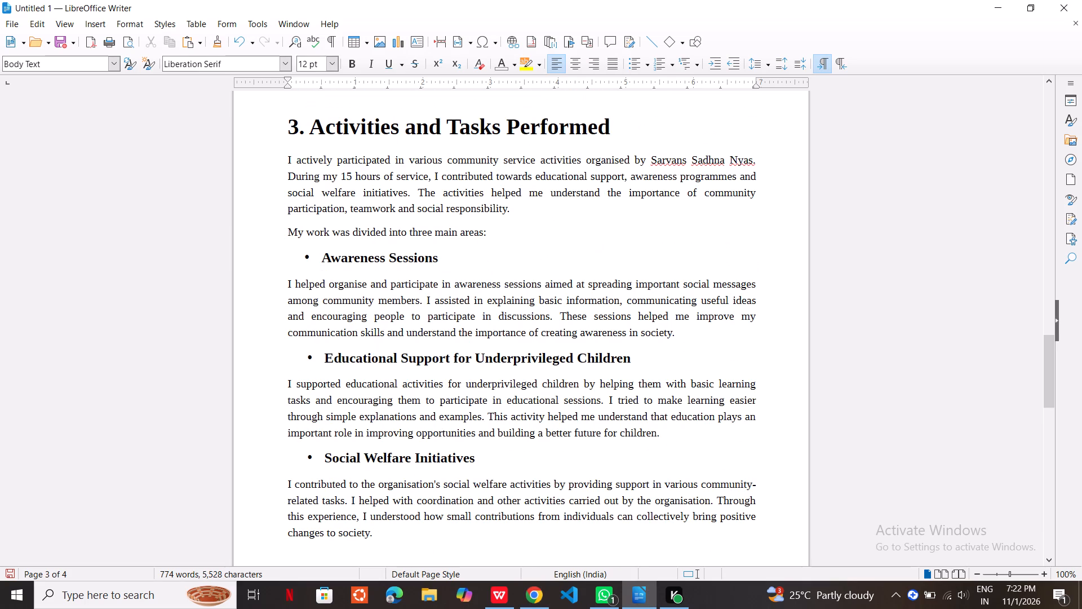
{"action": "left_click_drag", "start_coordinate": [287, 161], "coordinate": [577, 521]}
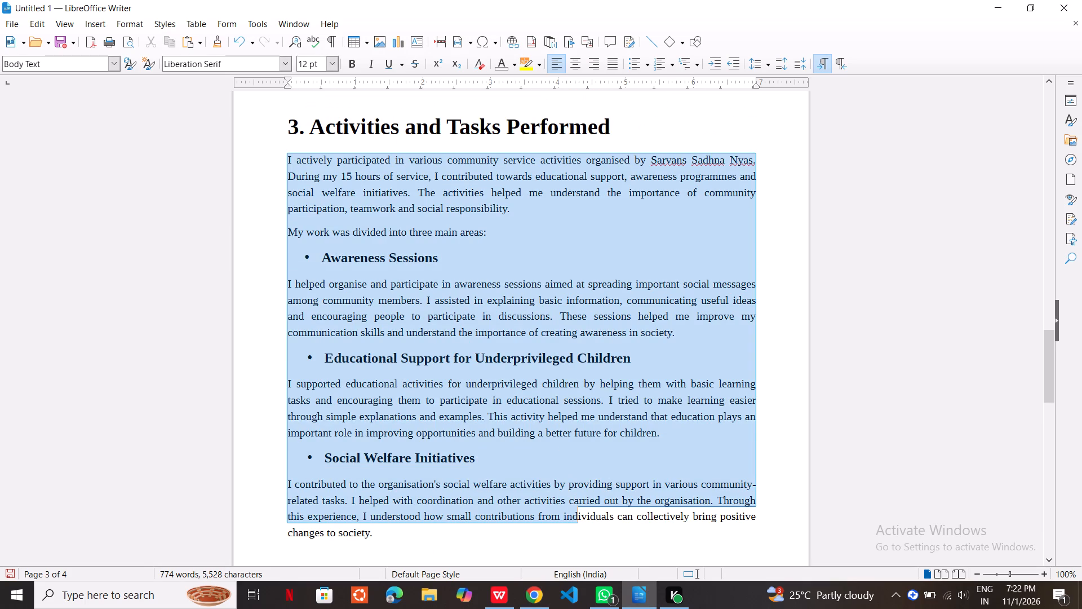
{"action": "left_click_drag", "start_coordinate": [577, 521], "coordinate": [578, 527]}
{"action": "key", "text": "BackSpace"}
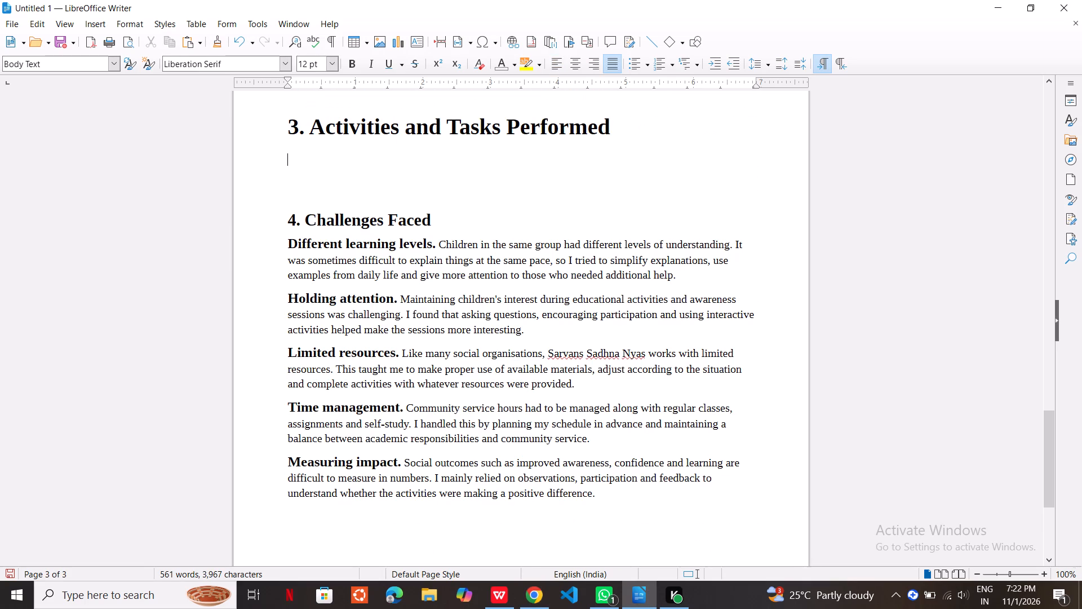
{"action": "key", "text": "ctrl+v"}
Format the run-in heading "Awareness Sessions." in section 3 as bold 15 pt text.
{"action": "scroll", "coordinate": [492, 492], "scroll_direction": "down", "scroll_amount": 1}
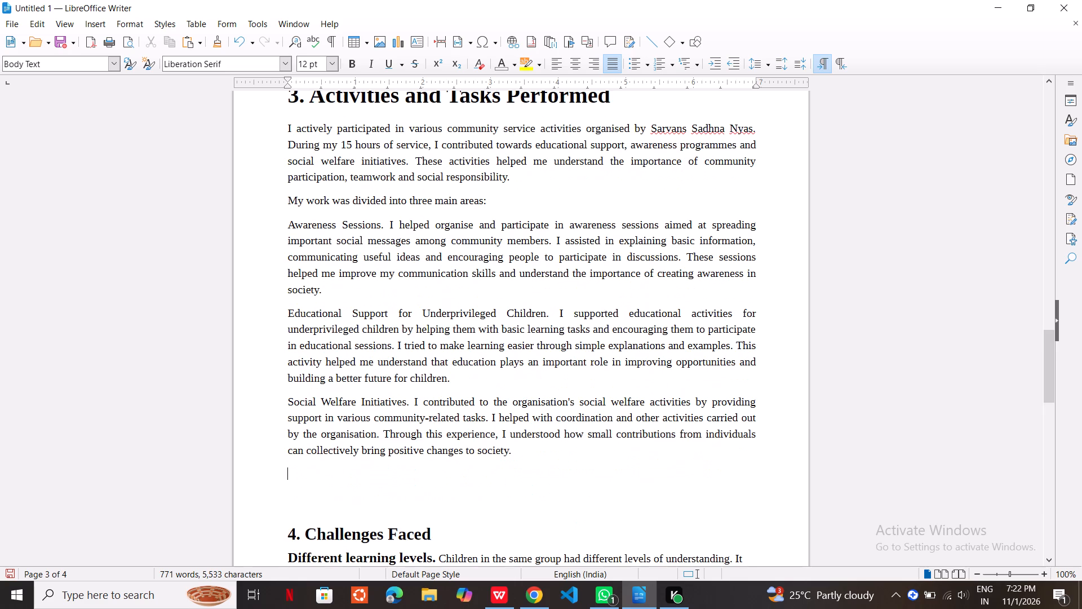
{"action": "triple_click", "coordinate": [358, 226]}
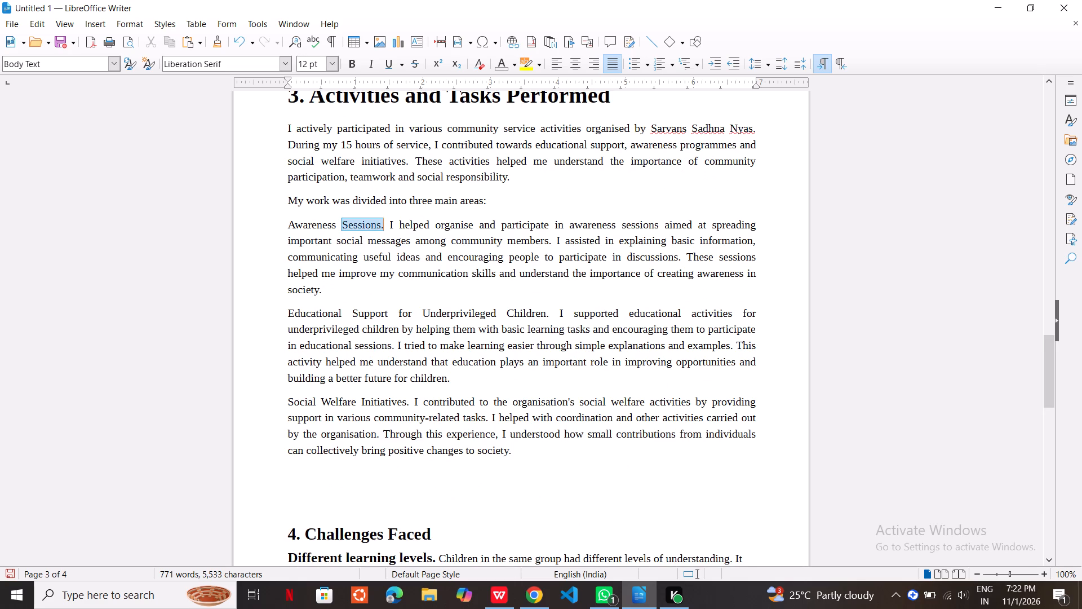
{"action": "left_click", "coordinate": [307, 62]}
{"action": "key", "text": "BackSpace"}
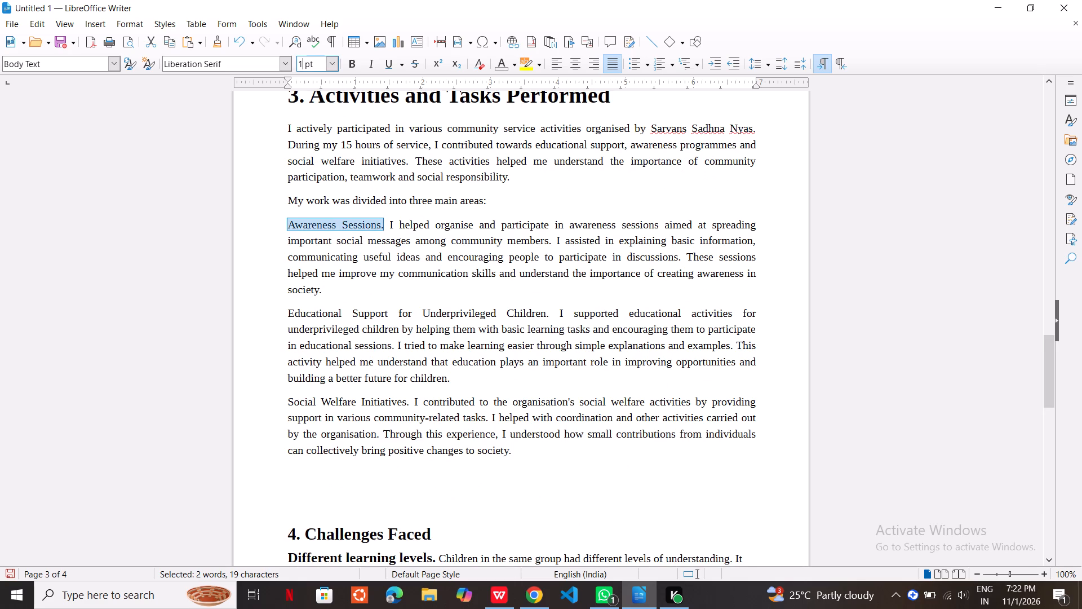
{"action": "key", "text": "5"}
{"action": "key", "text": "Return"}
{"action": "left_click", "coordinate": [351, 65]}
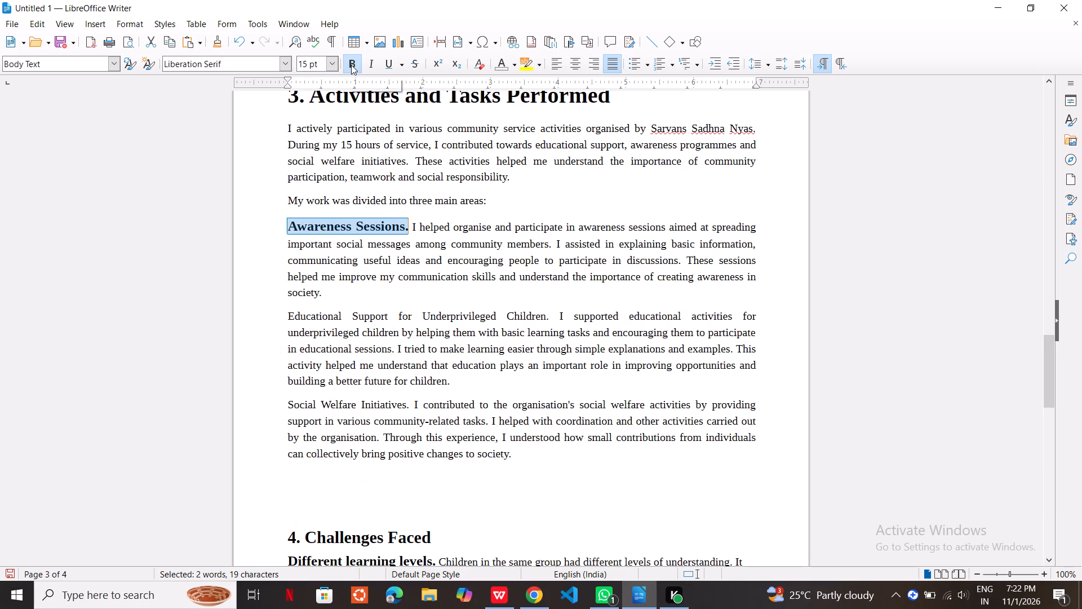
Format the run-in heading "Educational Support for Underprivileged Children." in section 3 as bold 15 pt text.
{"action": "triple_click", "coordinate": [368, 313]}
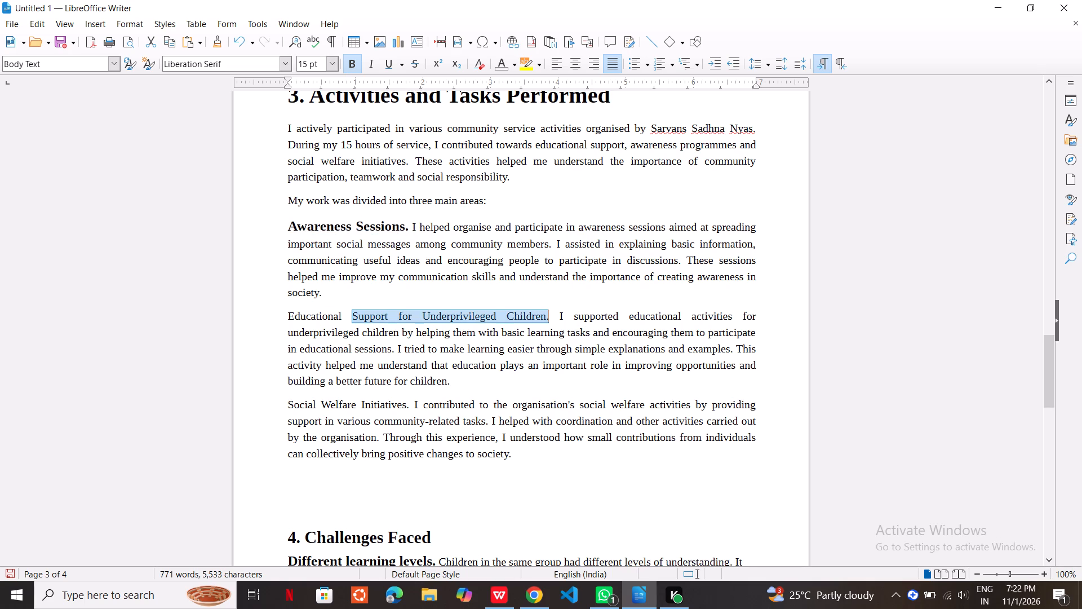
{"action": "left_click", "coordinate": [308, 63]}
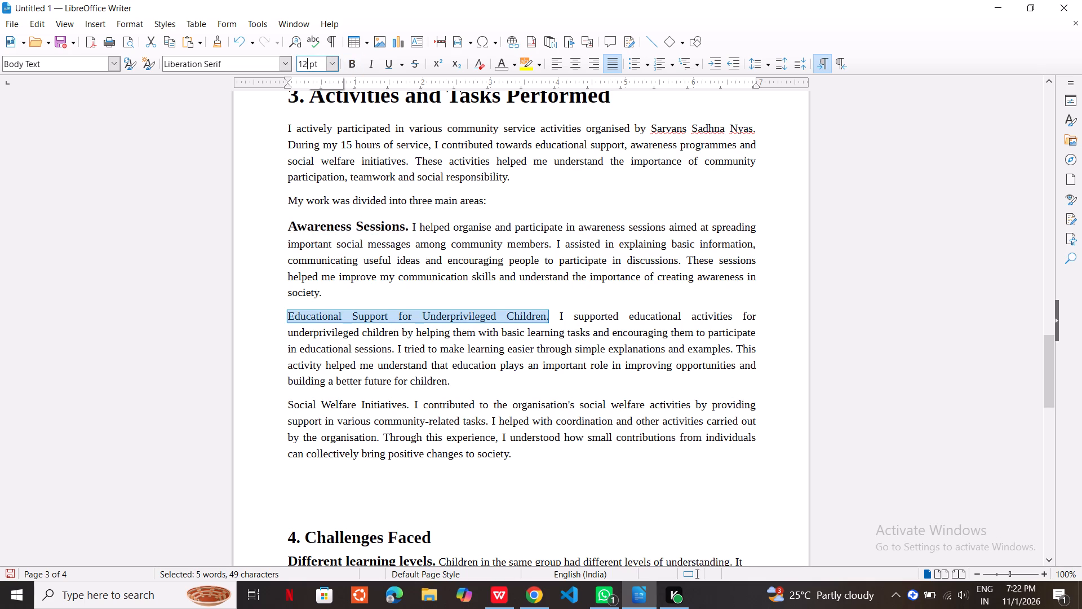
{"action": "key", "text": "BackSpace"}
{"action": "key", "text": "5"}
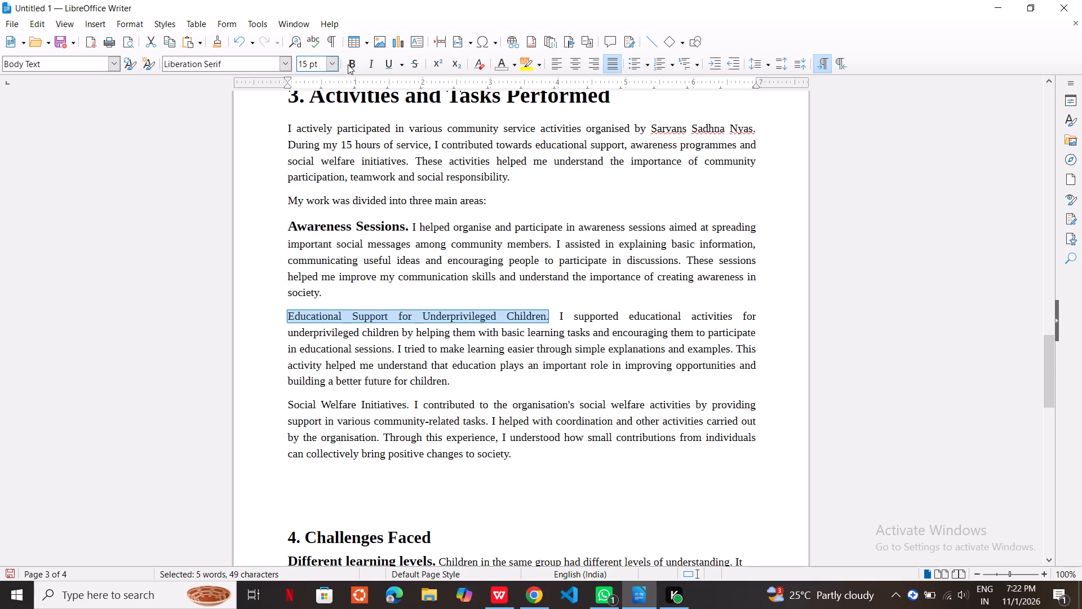
{"action": "left_click", "coordinate": [348, 64]}
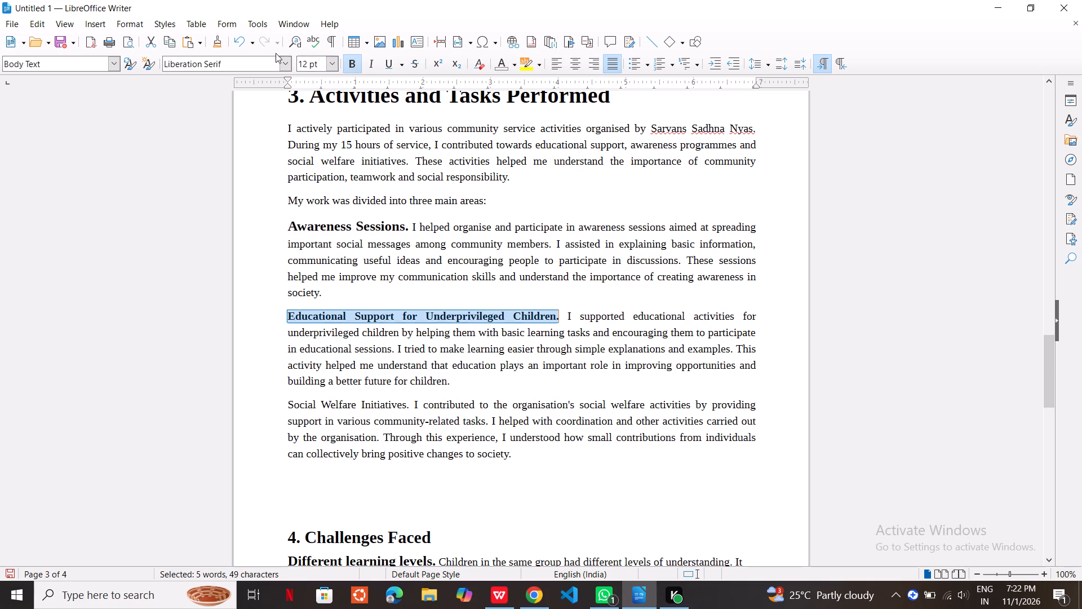
{"action": "left_click", "coordinate": [307, 64]}
{"action": "key", "text": "BackSpace"}
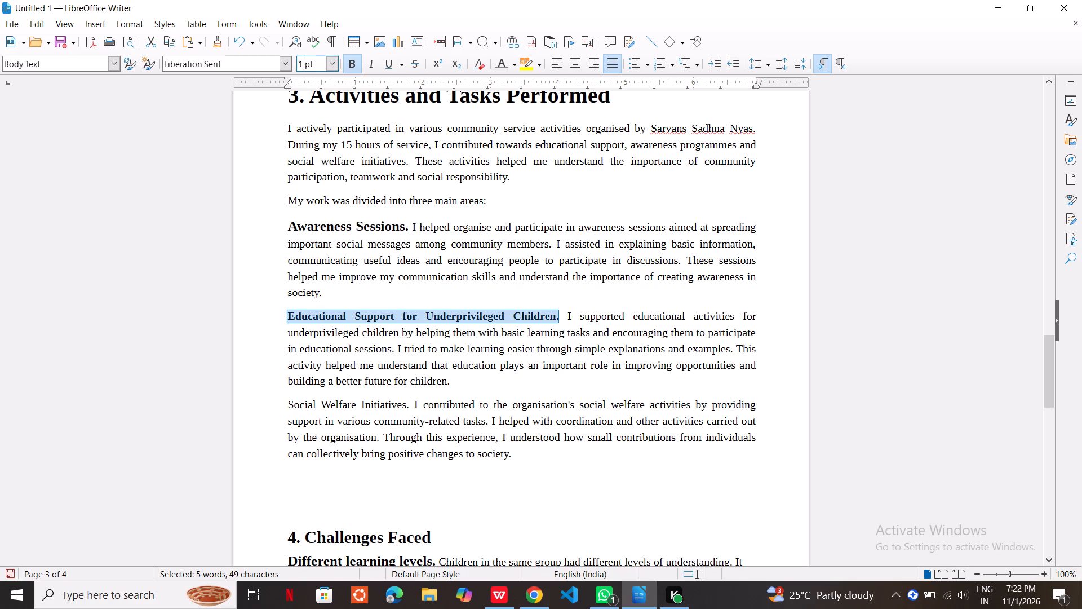
{"action": "key", "text": "5"}
{"action": "key", "text": "Return"}
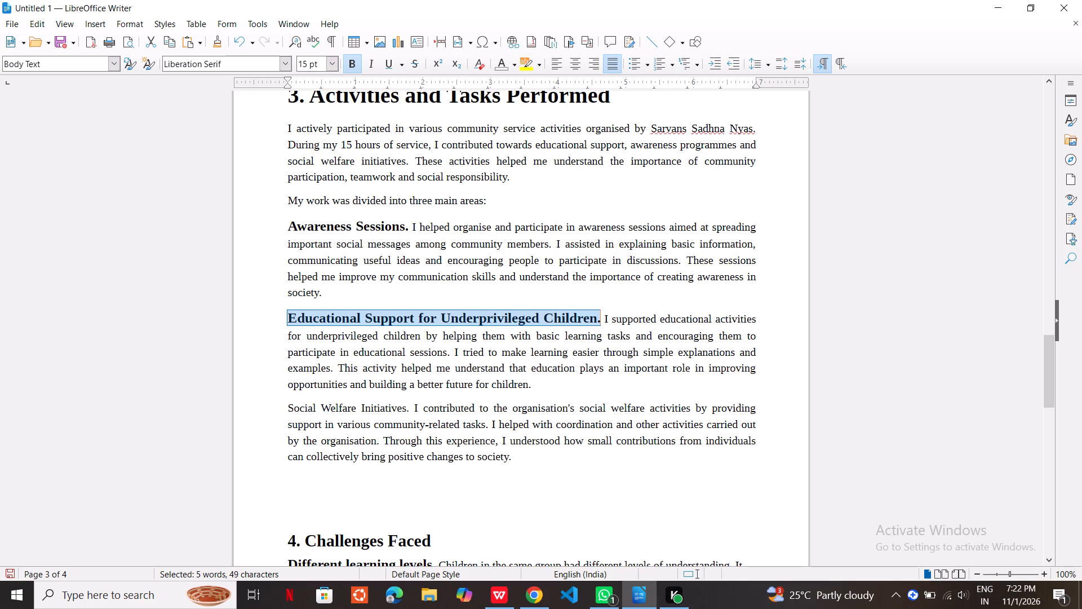
Format the run-in heading "Social Welfare Initiatives." in section 3 as bold 15 pt text.
{"action": "triple_click", "coordinate": [386, 405]}
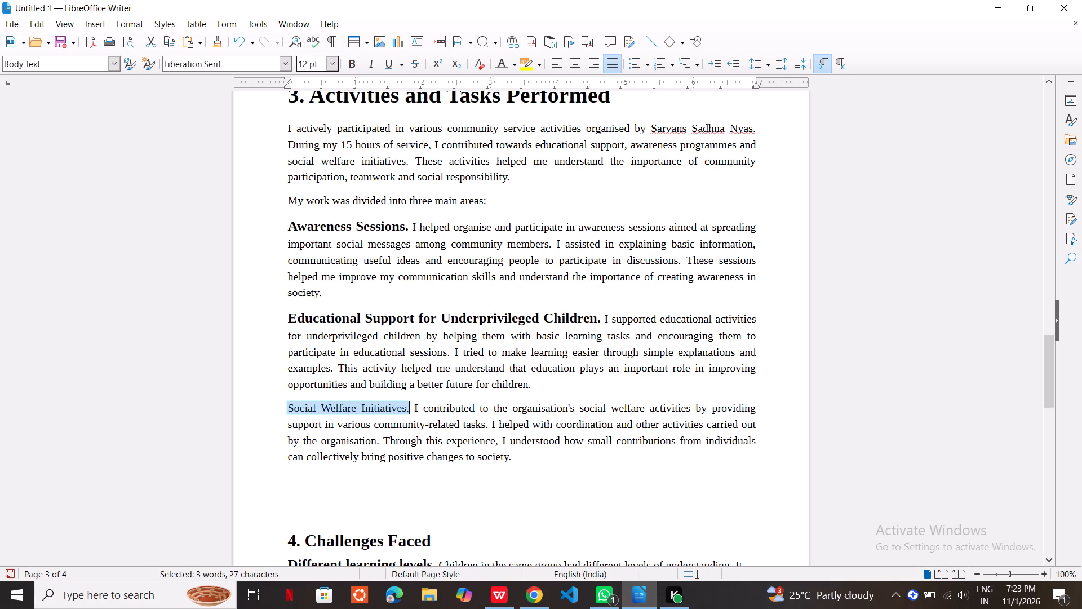
{"action": "left_click", "coordinate": [307, 63]}
{"action": "key", "text": "BackSpace"}
{"action": "key", "text": "5"}
{"action": "key", "text": "Return"}
{"action": "left_click", "coordinate": [349, 67]}
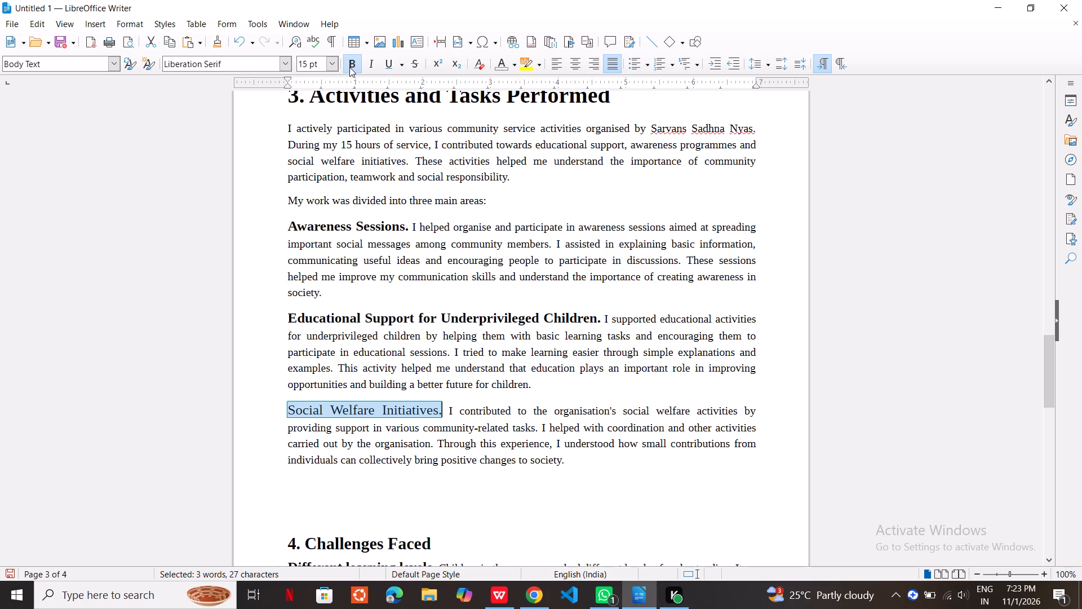
Delete the blank lines above the "4. Challenges Faced" heading and insert one blank line below it.
{"action": "scroll", "coordinate": [402, 299], "scroll_direction": "down", "scroll_amount": 2}
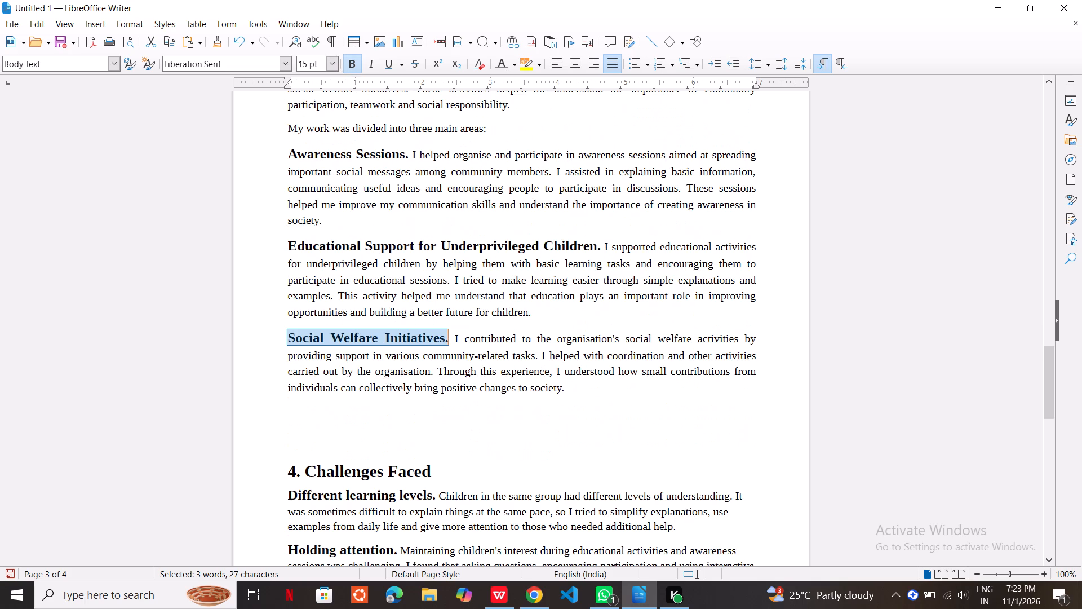
{"action": "left_click", "coordinate": [300, 452]}
{"action": "key", "text": "Left"}
{"action": "key", "text": "Left"}
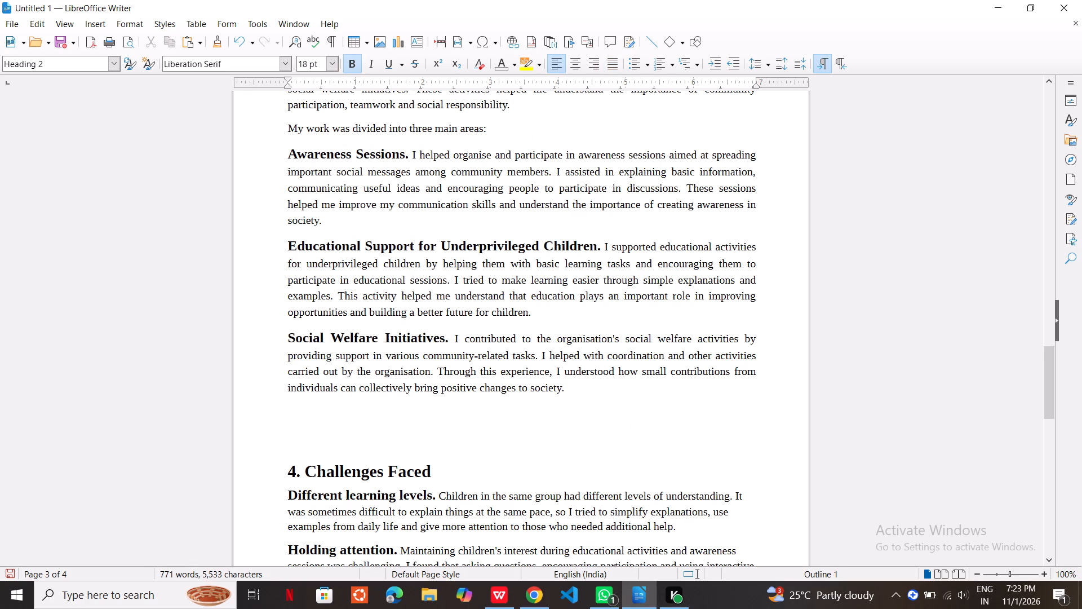
{"action": "key", "text": "BackSpace"}
{"action": "key", "text": "BackSpace"}
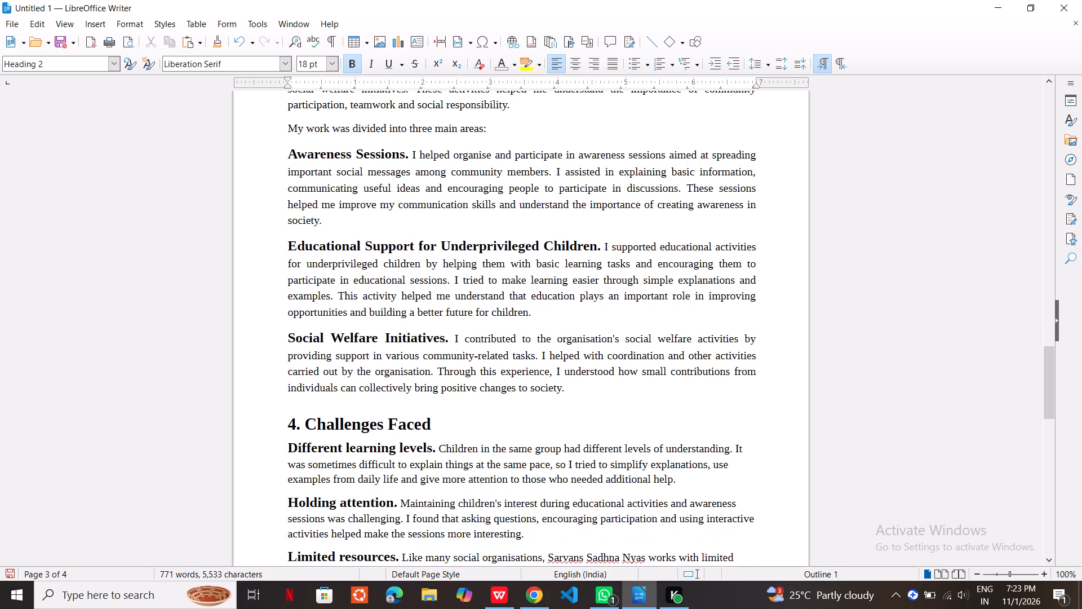
{"action": "left_click", "coordinate": [444, 433]}
{"action": "key", "text": "Return"}
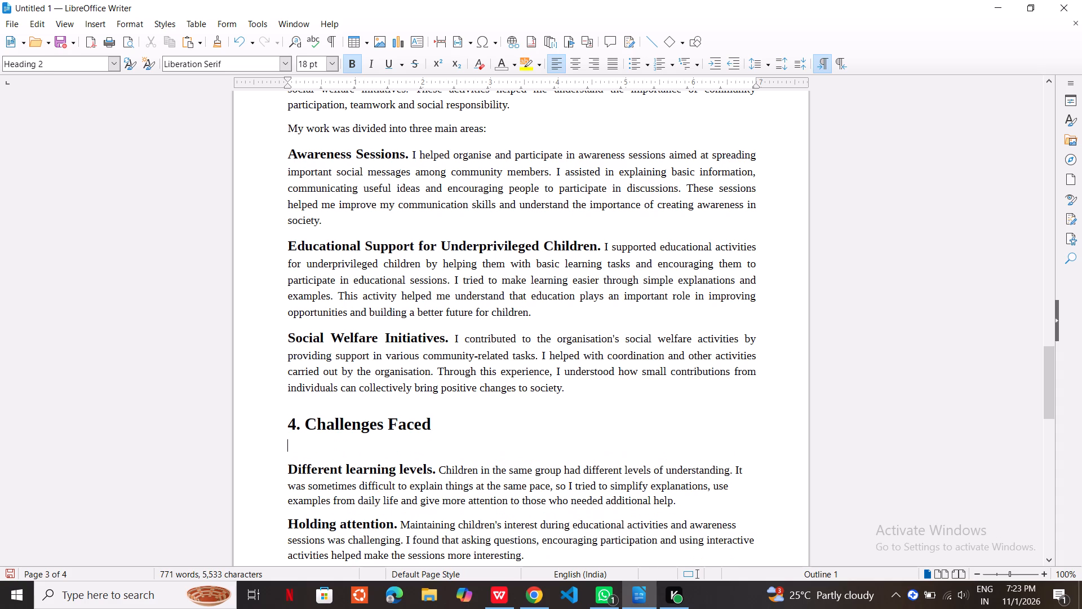
Set the font size of the "4. Challenges Faced" heading to 25 pt.
{"action": "scroll", "coordinate": [444, 433], "scroll_direction": "up", "scroll_amount": 2}
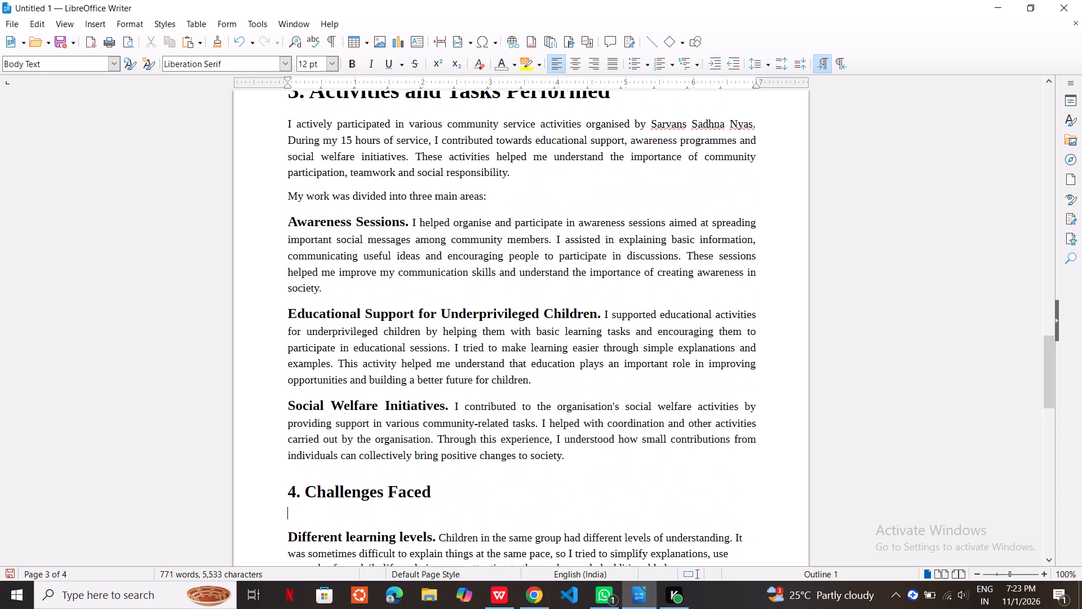
{"action": "triple_click", "coordinate": [419, 486]}
{"action": "triple_click", "coordinate": [419, 486]}
{"action": "left_click", "coordinate": [419, 486]}
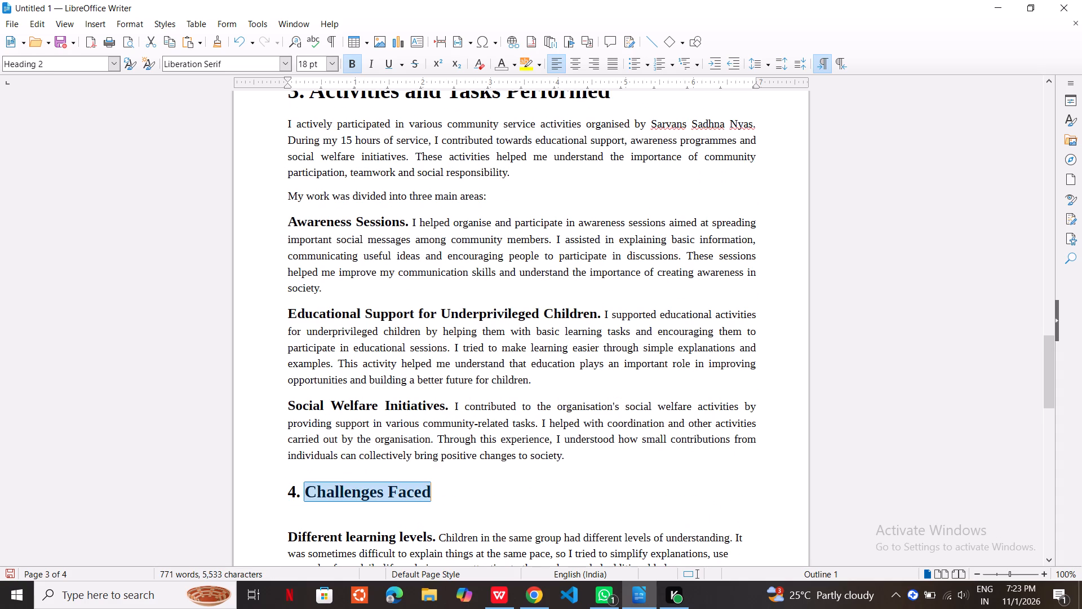
{"action": "double_click", "coordinate": [307, 61]}
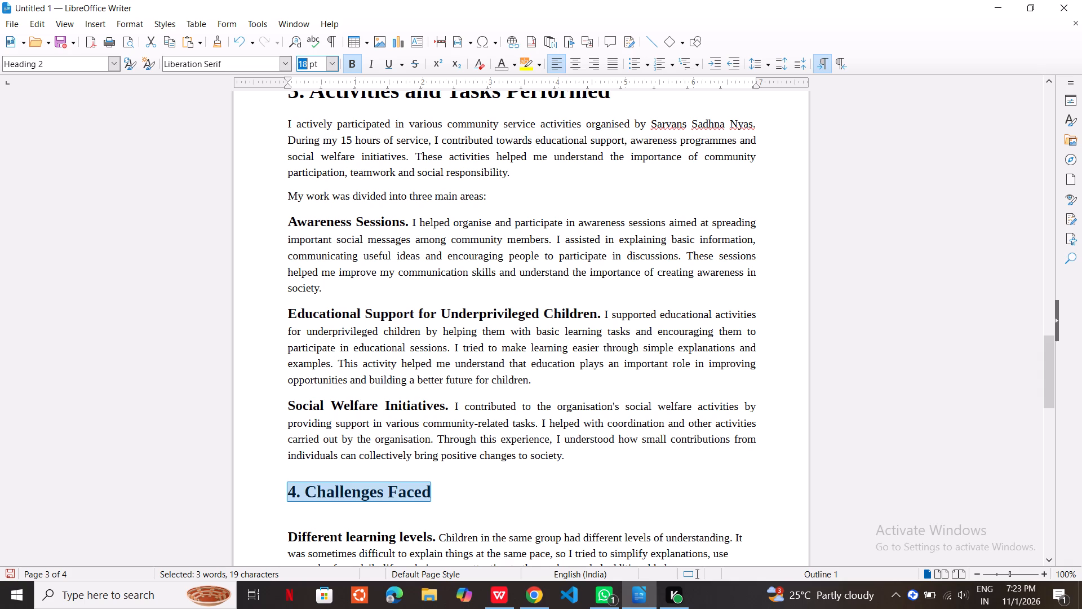
{"action": "key", "text": "BackSpace"}
{"action": "type", "text": "25"}
{"action": "key", "text": "Return"}
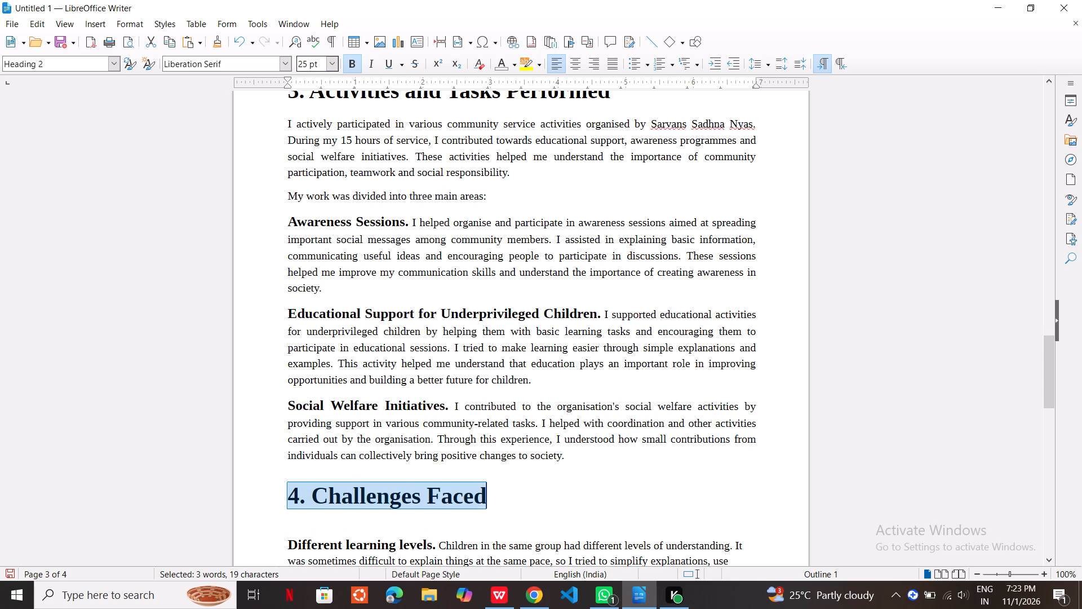
Replace the full stop with a colon at the end of each of the three run-in headings in section 3.
{"action": "left_click", "coordinate": [410, 223]}
{"action": "key", "text": "BackSpace"}
{"action": "key", "text": "shift+colon"}
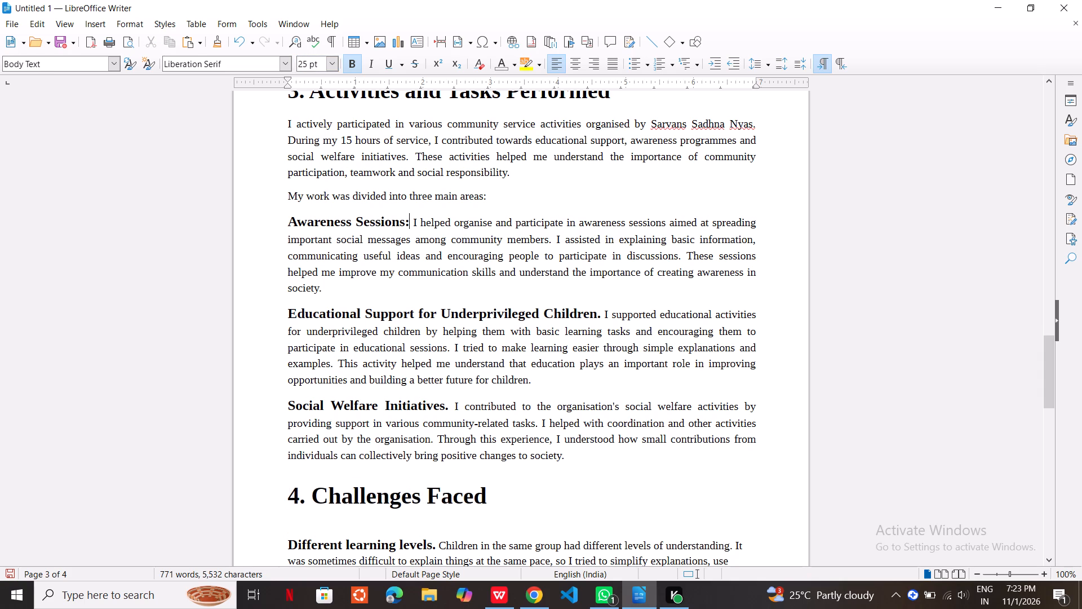
{"action": "left_click", "coordinate": [602, 317]}
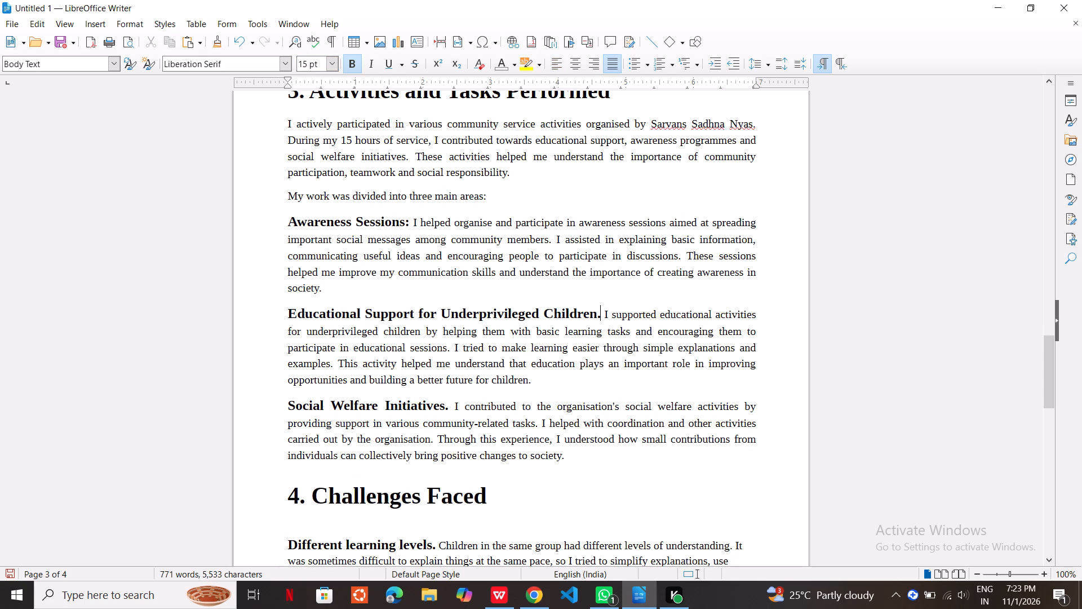
{"action": "key", "text": "BackSpace"}
{"action": "key", "text": "shift+colon"}
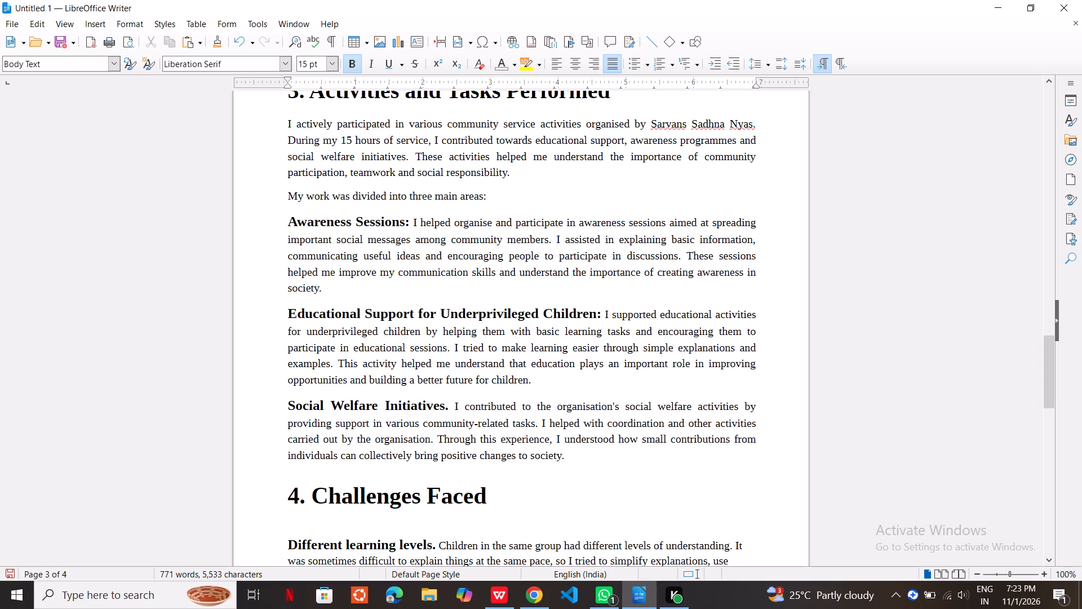
{"action": "left_click", "coordinate": [449, 406]}
{"action": "key", "text": "BackSpace"}
{"action": "key", "text": "shift+colon"}
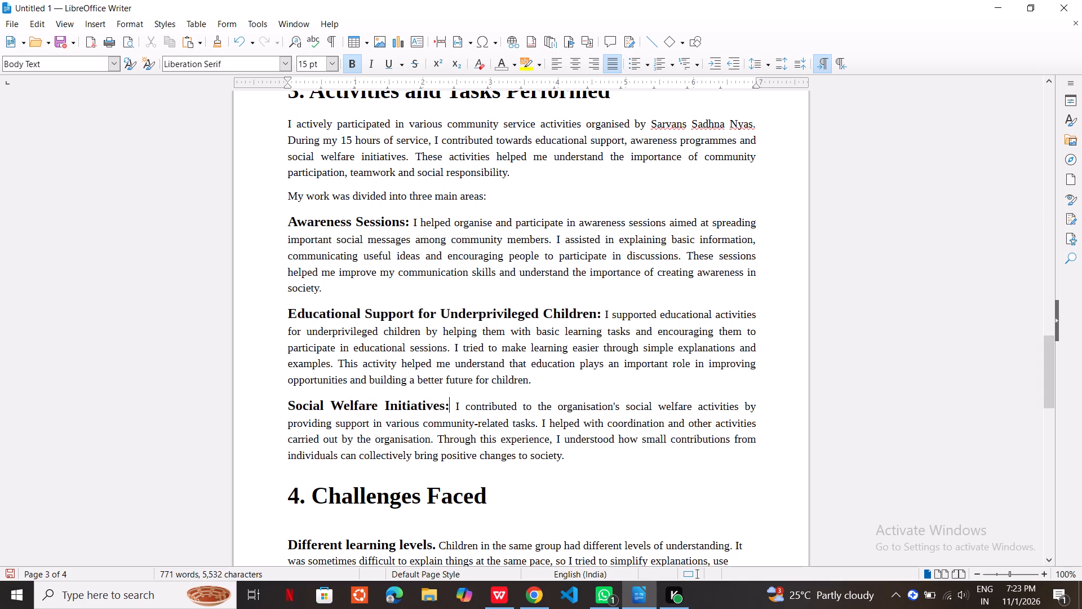
End the section 4 run-in headings "Different learning levels", "Holding attention" and "Limited resources" with a colon instead of a full stop.
{"action": "scroll", "coordinate": [449, 406], "scroll_direction": "down", "scroll_amount": 2}
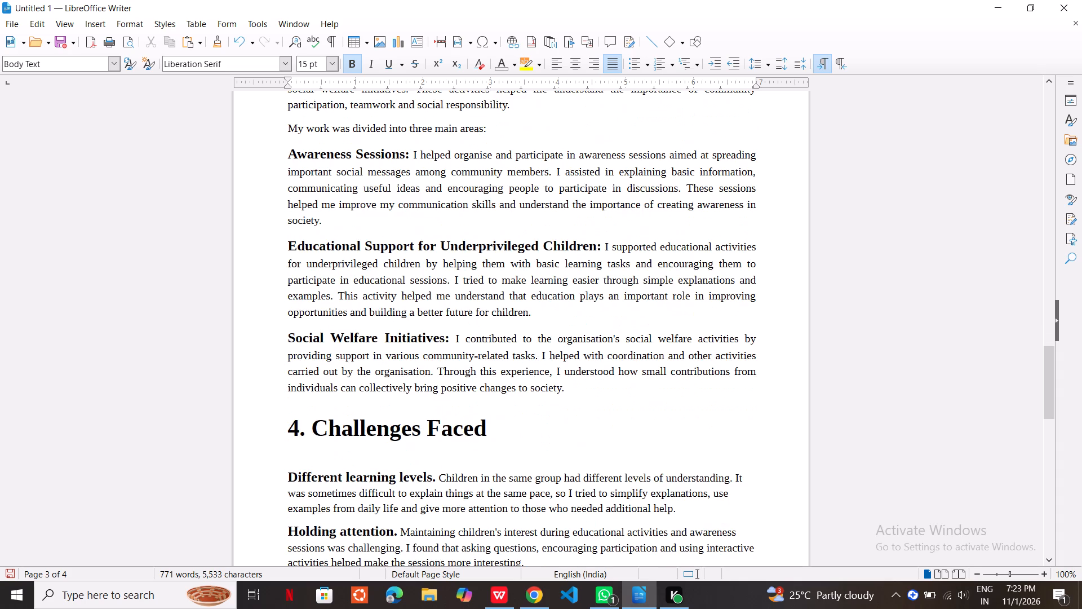
{"action": "left_click", "coordinate": [436, 483]}
{"action": "key", "text": "BackSpace"}
{"action": "key", "text": "shift+colon"}
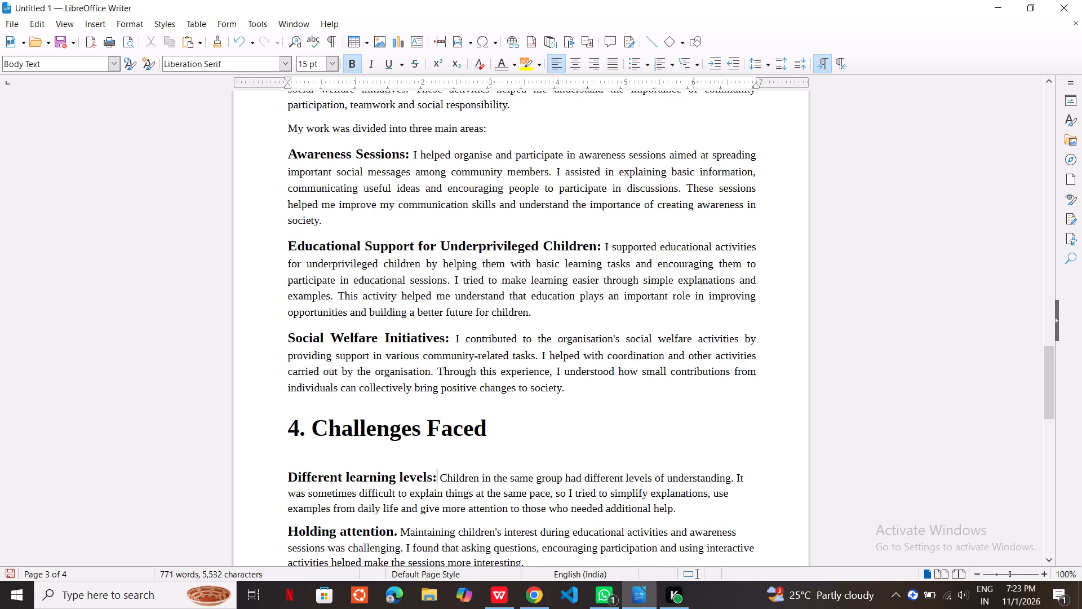
{"action": "scroll", "coordinate": [436, 483], "scroll_direction": "down", "scroll_amount": 1}
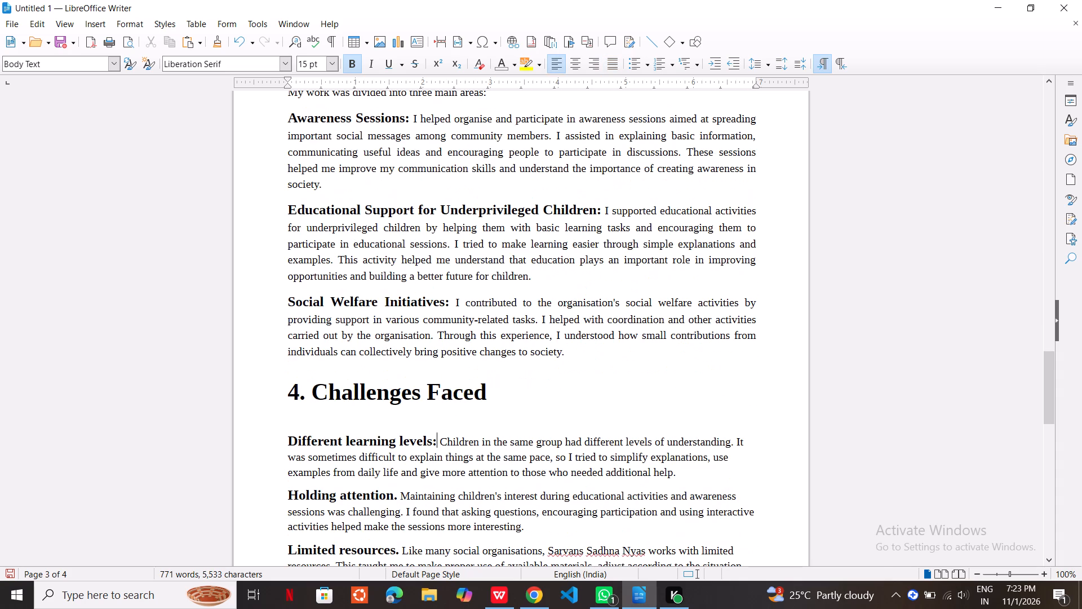
{"action": "left_click", "coordinate": [398, 498]}
{"action": "key", "text": "BackSpace"}
{"action": "key", "text": "shift+colon"}
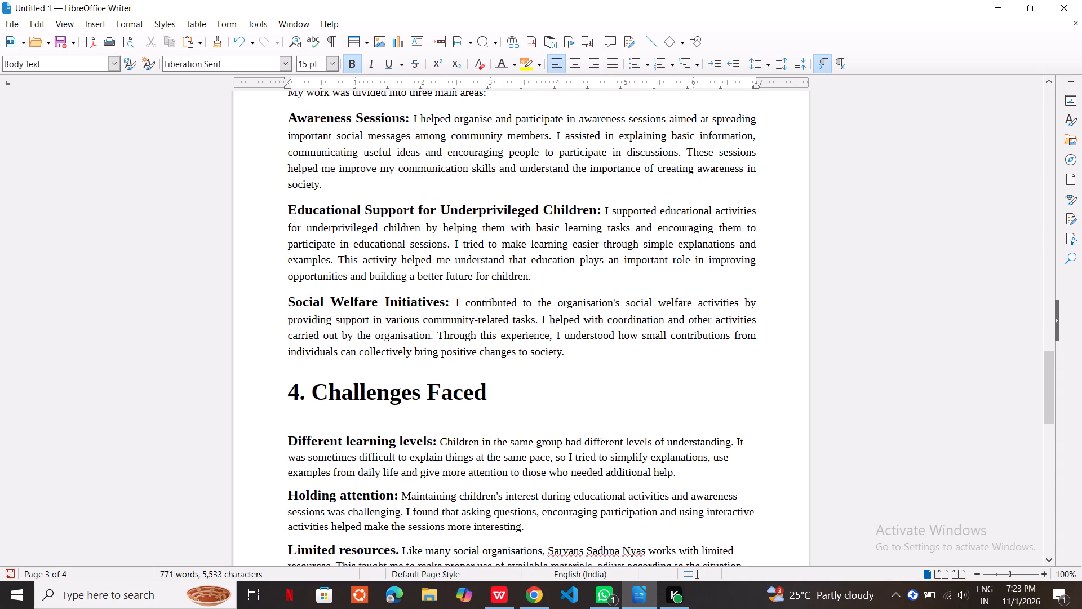
{"action": "scroll", "coordinate": [398, 498], "scroll_direction": "down", "scroll_amount": 1}
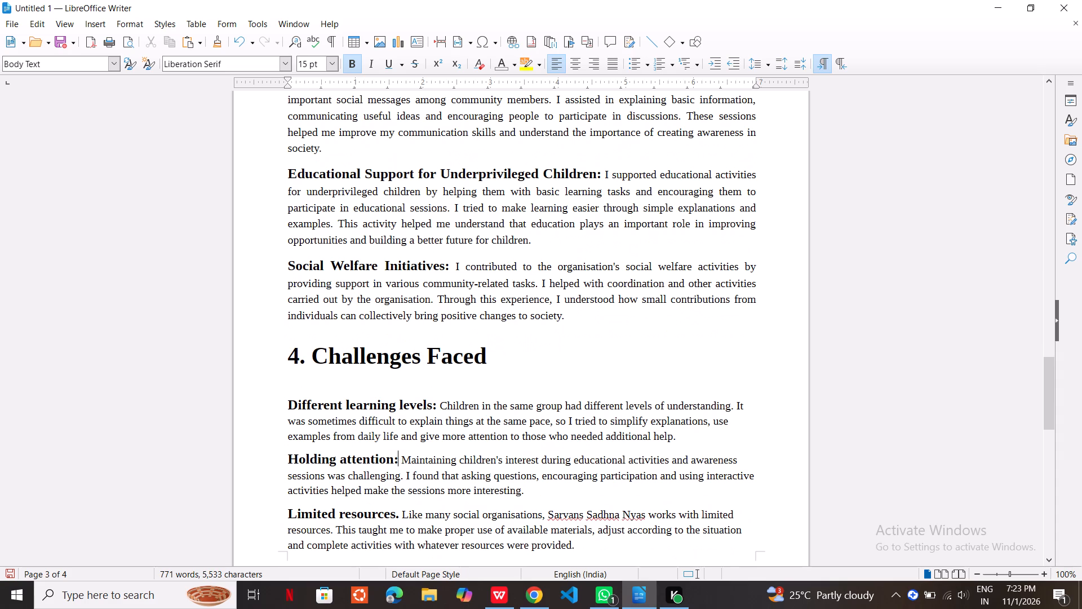
{"action": "left_click", "coordinate": [399, 518]}
{"action": "key", "text": "BackSpace"}
{"action": "key", "text": "shift+colon"}
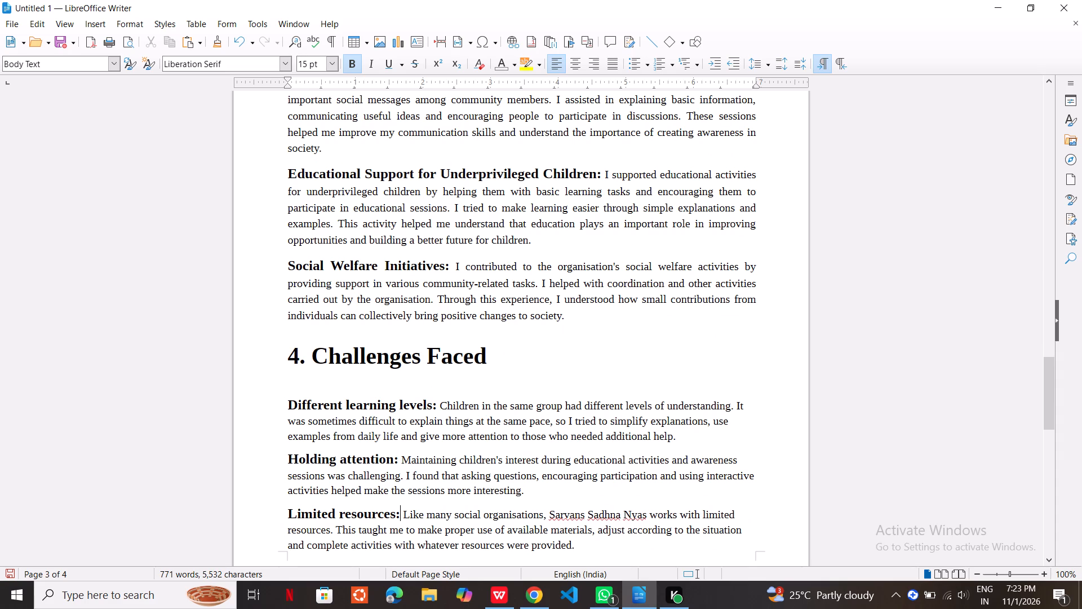
End the section 4 run-in headings "Time management" and "Measuring impact" with a colon instead of a full stop.
{"action": "scroll", "coordinate": [399, 518], "scroll_direction": "down", "scroll_amount": 4}
{"action": "left_click", "coordinate": [401, 529]}
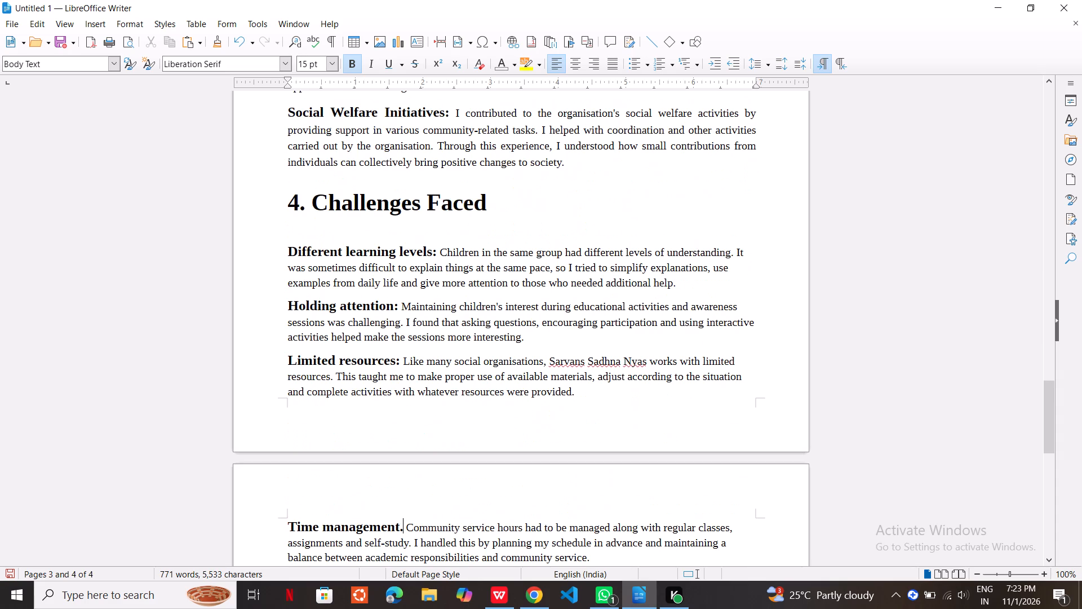
{"action": "key", "text": "BackSpace"}
{"action": "key", "text": "shift+colon"}
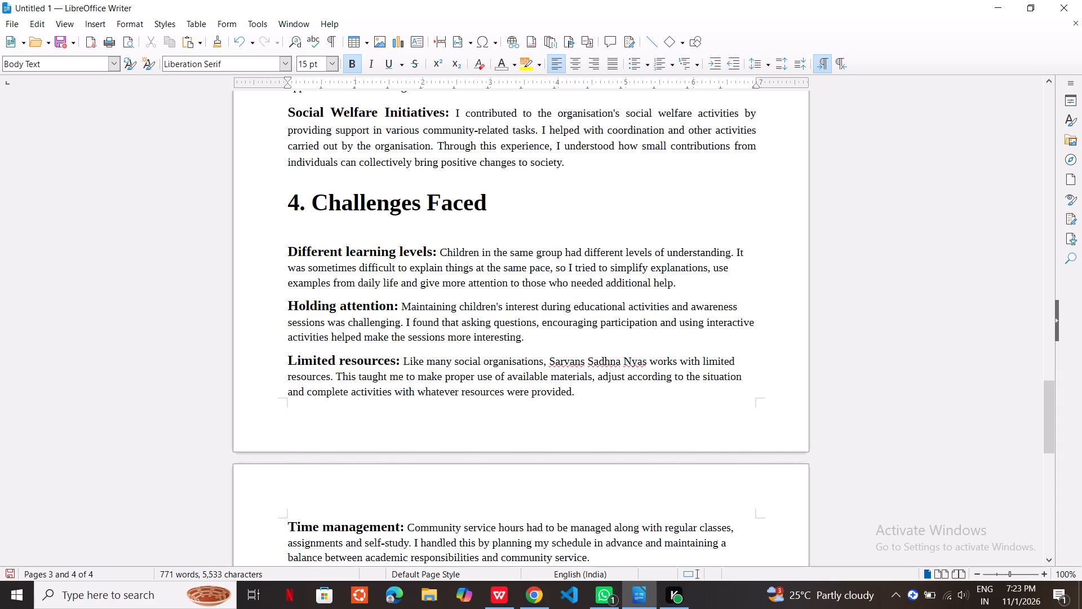
{"action": "scroll", "coordinate": [401, 529], "scroll_direction": "down", "scroll_amount": 2}
{"action": "left_click", "coordinate": [401, 509]}
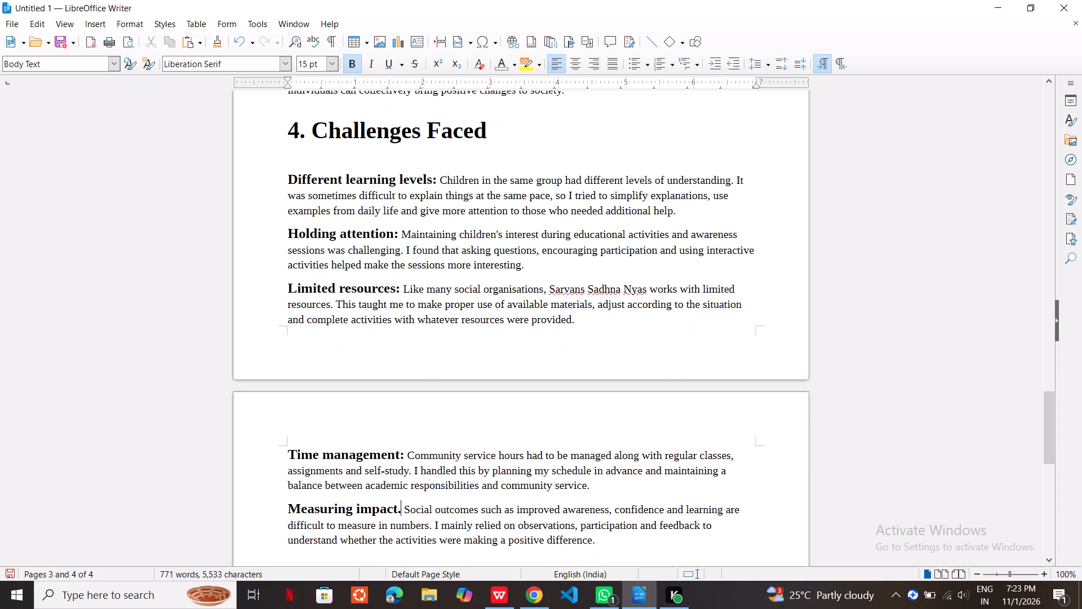
{"action": "key", "text": "BackSpace"}
{"action": "key", "text": "shift+colon"}
Add two blank lines after the "Measuring impact" paragraph at the end of section 4.
{"action": "scroll", "coordinate": [401, 509], "scroll_direction": "down", "scroll_amount": 5}
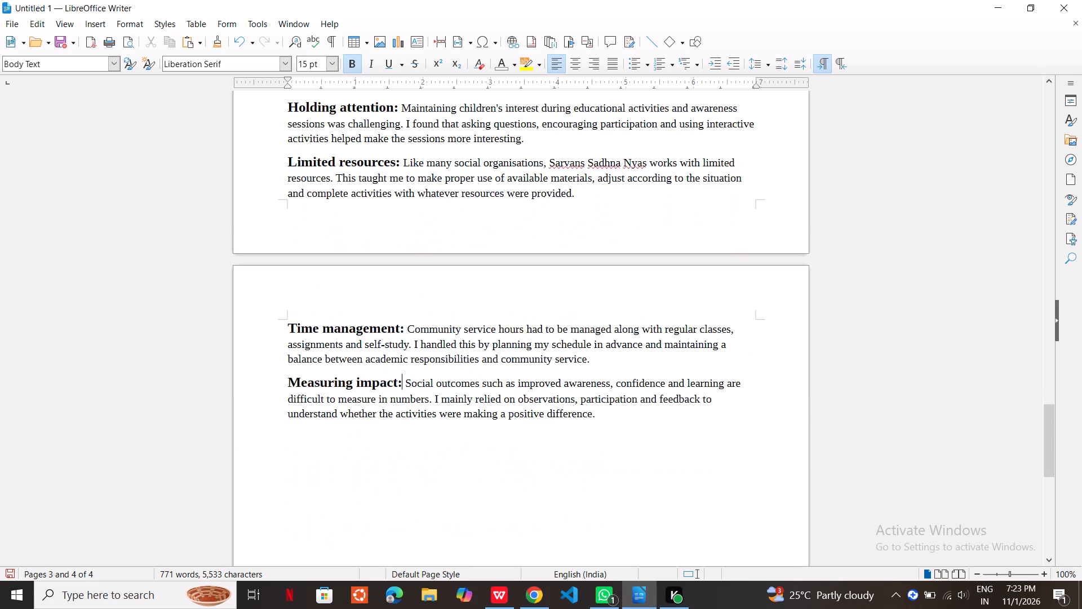
{"action": "left_click", "coordinate": [640, 398]}
{"action": "key", "text": "Return"}
{"action": "key", "text": "Return"}
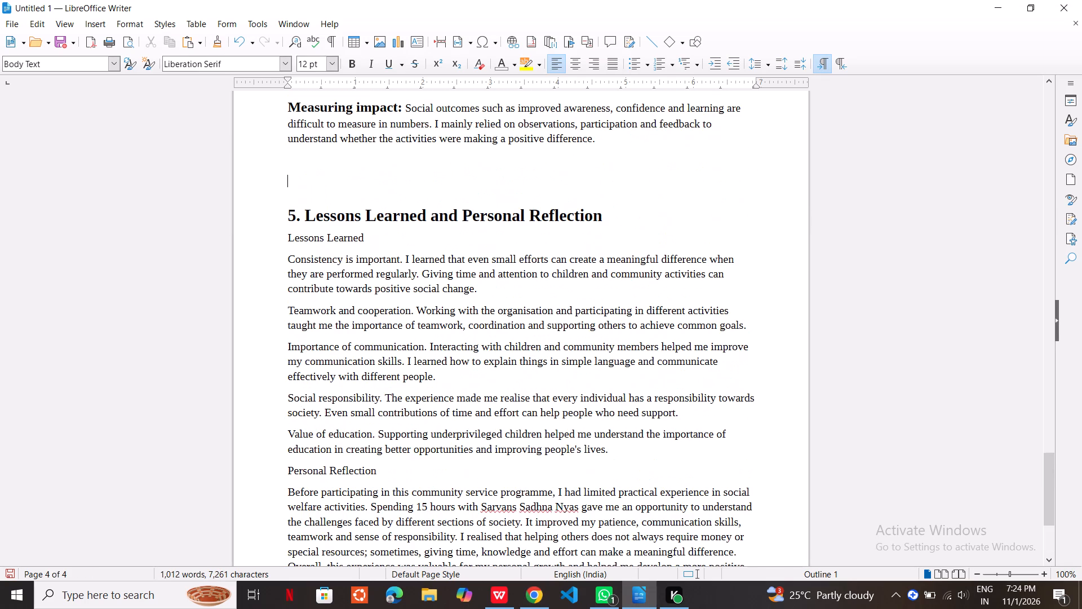
{"action": "key", "text": "BackSpace"}
{"action": "key", "text": "BackSpace"}
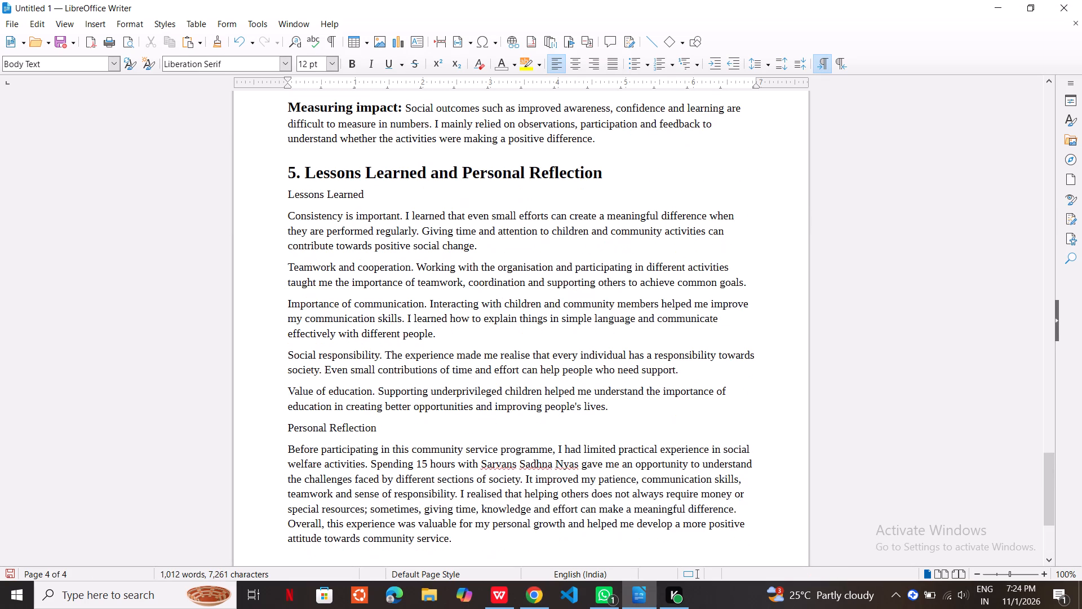
Set the section title "5. Lessons Learned and Personal Reflection" to 25 pt.
{"action": "triple_click", "coordinate": [316, 170]}
{"action": "left_click", "coordinate": [316, 170]}
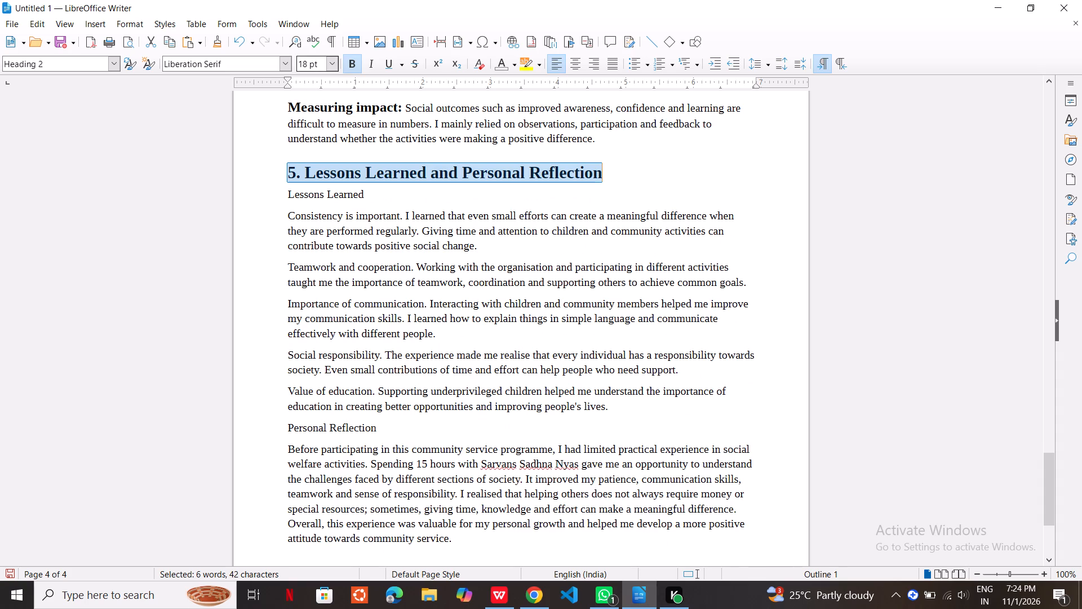
{"action": "double_click", "coordinate": [304, 61]}
{"action": "key", "text": "BackSpace"}
{"action": "type", "text": "25"}
{"action": "key", "text": "Return"}
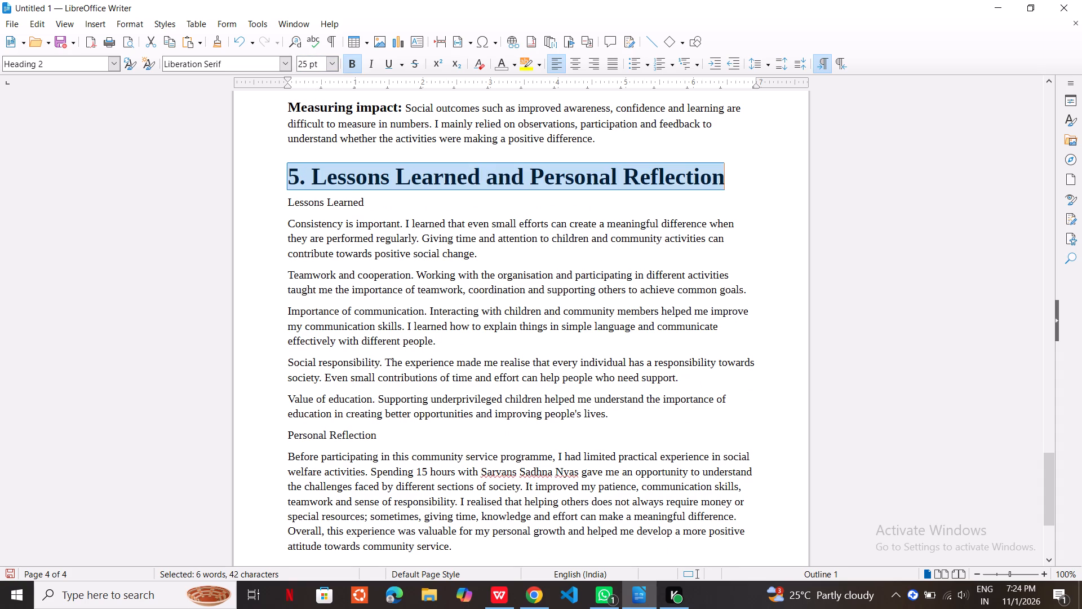
Delete the "Lessons Learned" subheading line beneath the section 5 title.
{"action": "triple_click", "coordinate": [339, 203]}
{"action": "key", "text": "BackSpace"}
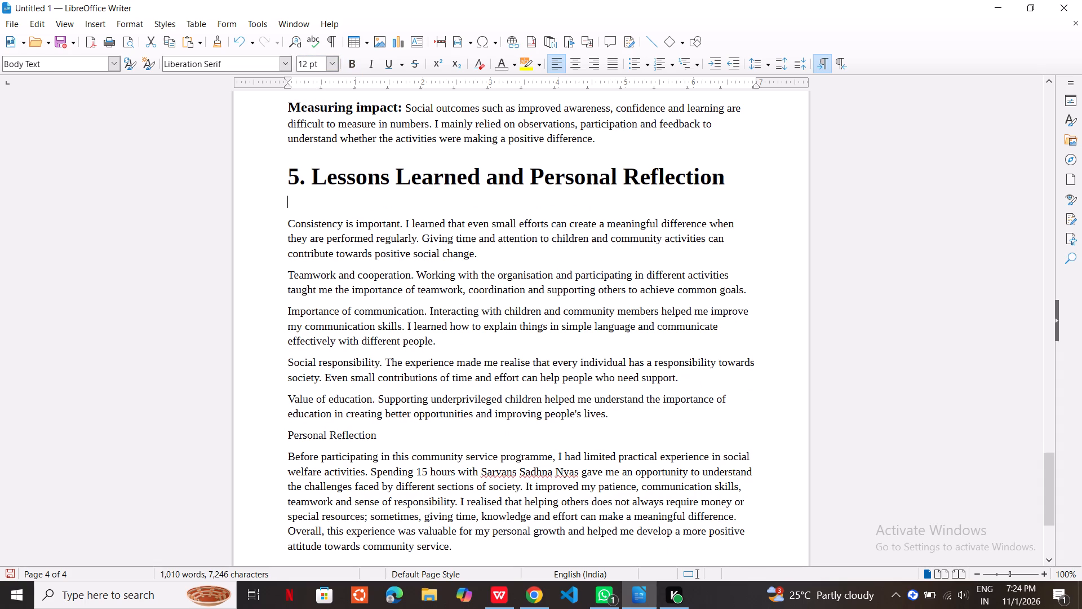
{"action": "key", "text": "BackSpace"}
Format the run-in heading "Consistency is important" as bold 15 pt and replace its full stop with a colon.
{"action": "double_click", "coordinate": [347, 203]}
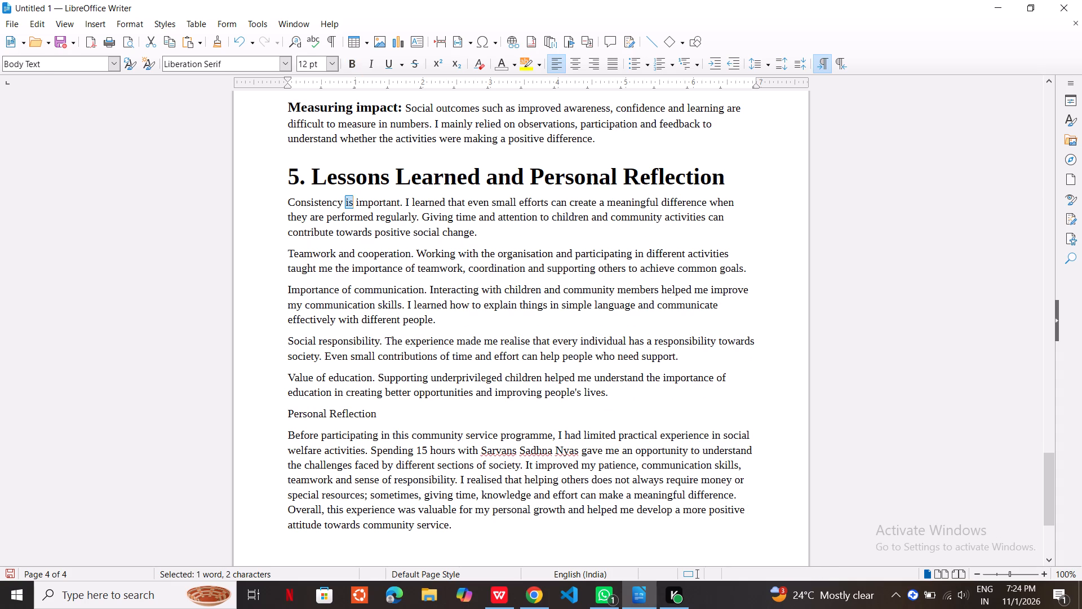
{"action": "left_click", "coordinate": [336, 248]}
{"action": "triple_click", "coordinate": [356, 201]}
{"action": "left_click", "coordinate": [356, 201]}
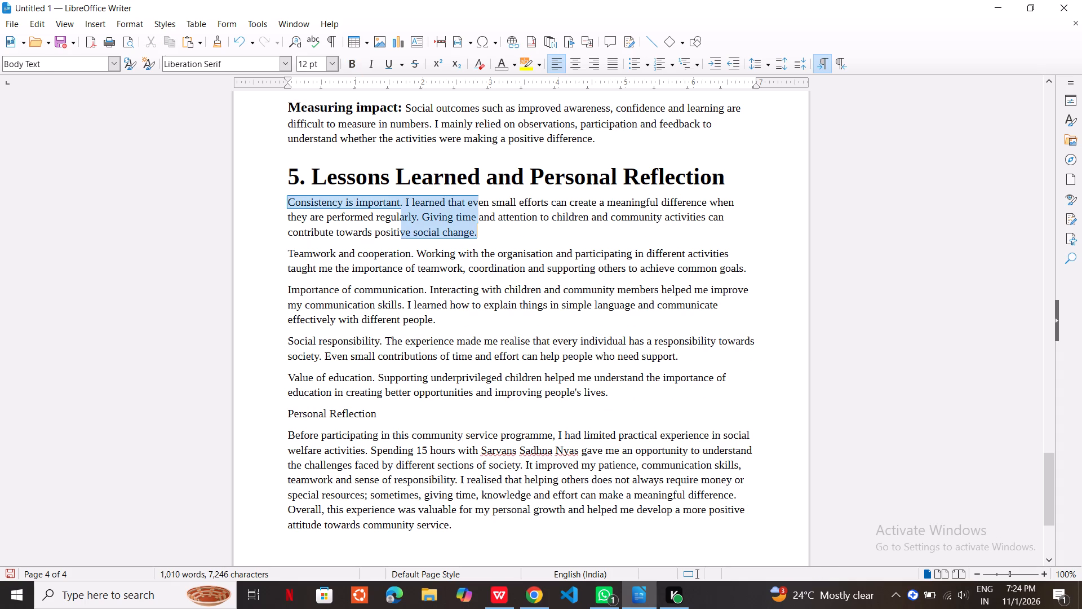
{"action": "double_click", "coordinate": [356, 201]}
{"action": "double_click", "coordinate": [337, 203]}
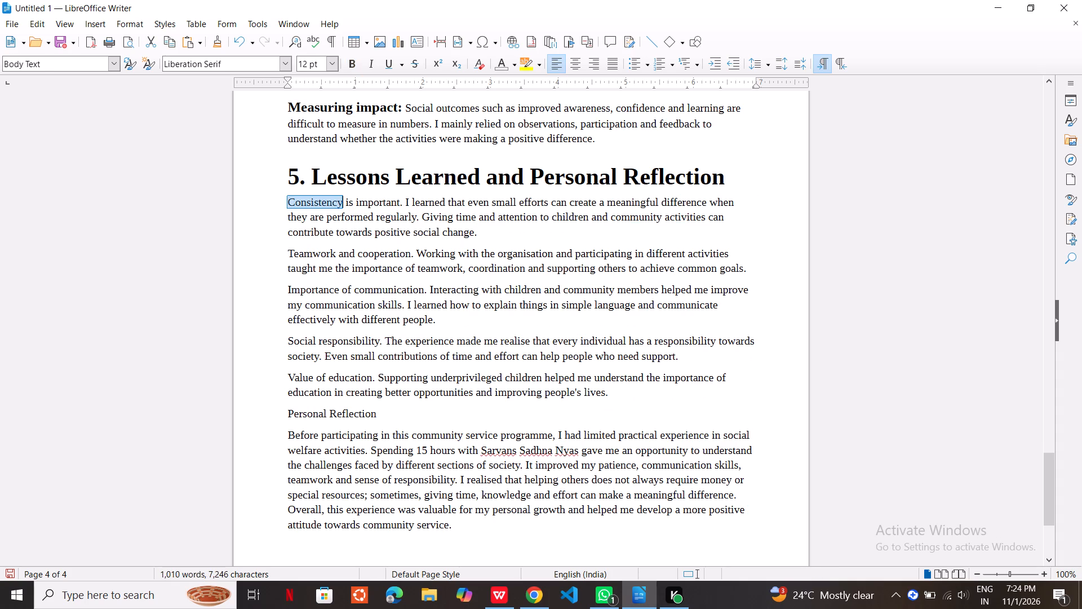
{"action": "double_click", "coordinate": [337, 203]}
{"action": "key", "text": "shift+Right"}
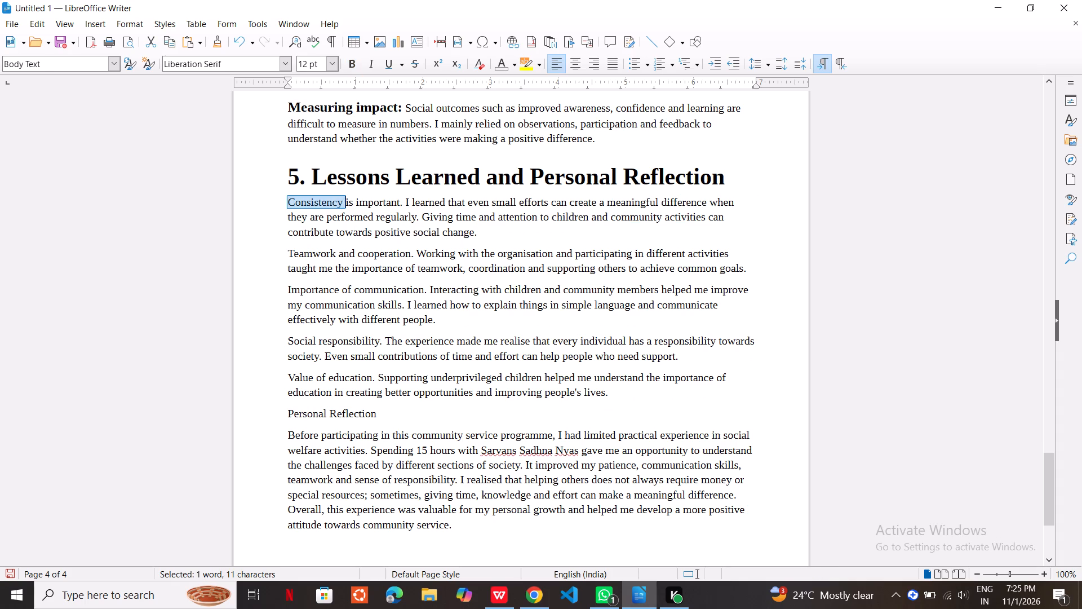
{"action": "key", "text": "Right"}
{"action": "triple_click", "coordinate": [349, 200]}
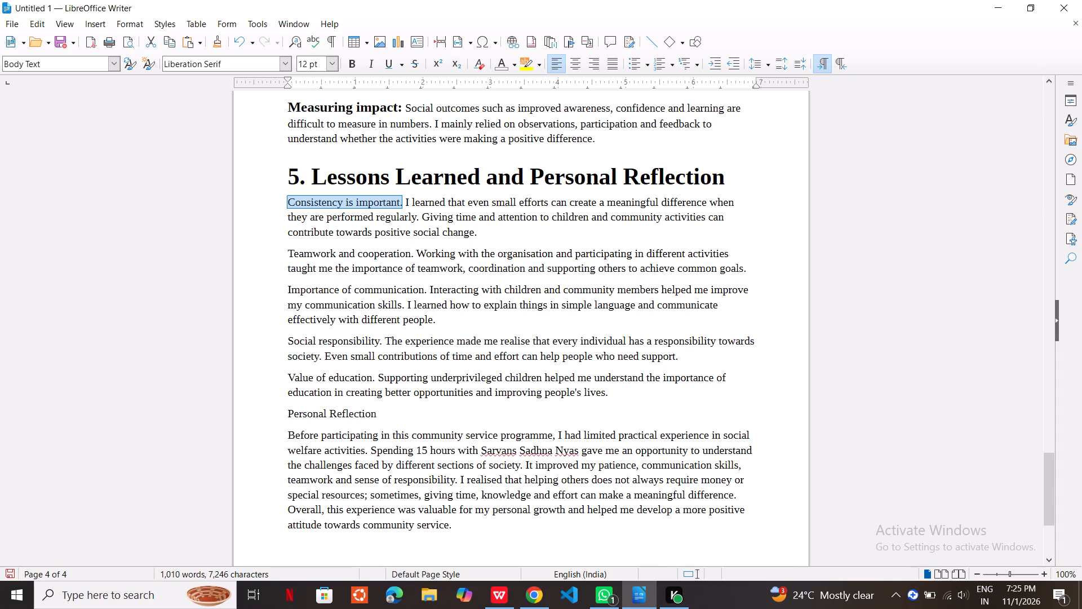
{"action": "left_click", "coordinate": [306, 62]}
{"action": "key", "text": "BackSpace"}
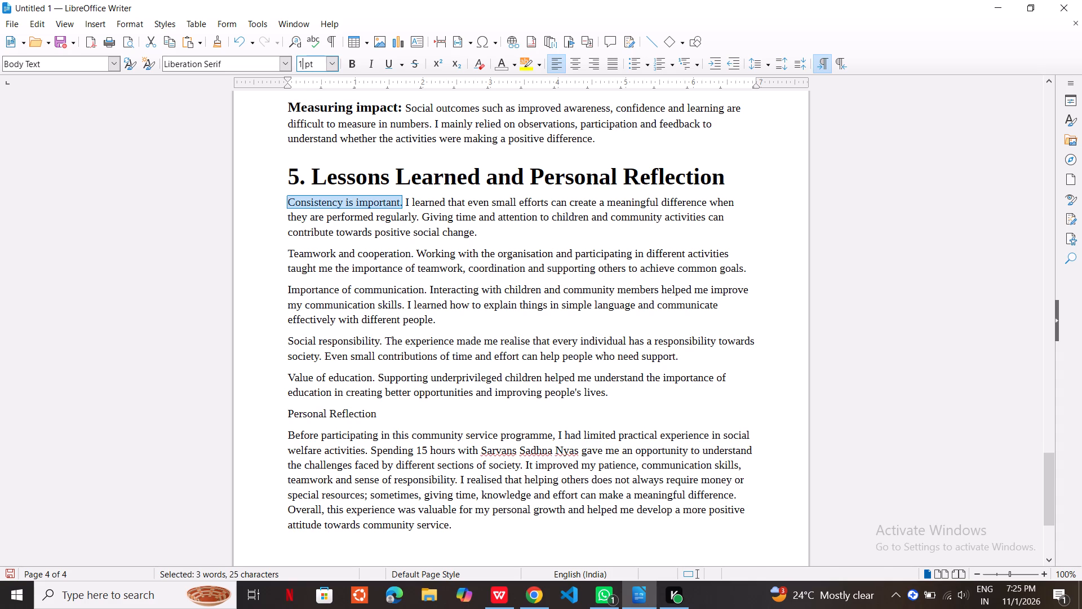
{"action": "key", "text": "5"}
{"action": "key", "text": "Return"}
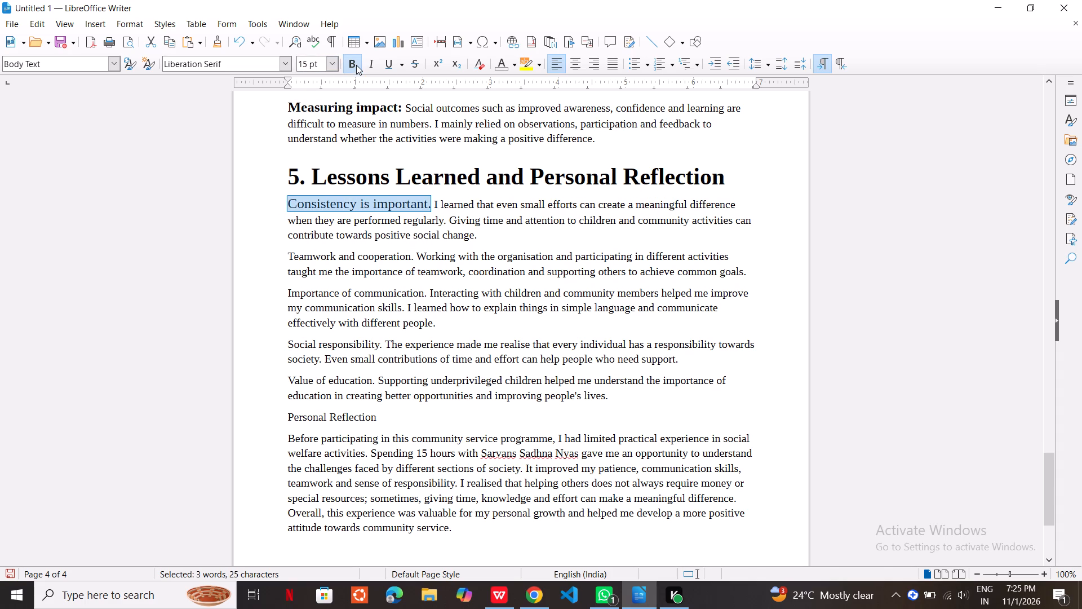
{"action": "left_click", "coordinate": [356, 65]}
{"action": "left_click", "coordinate": [441, 202]}
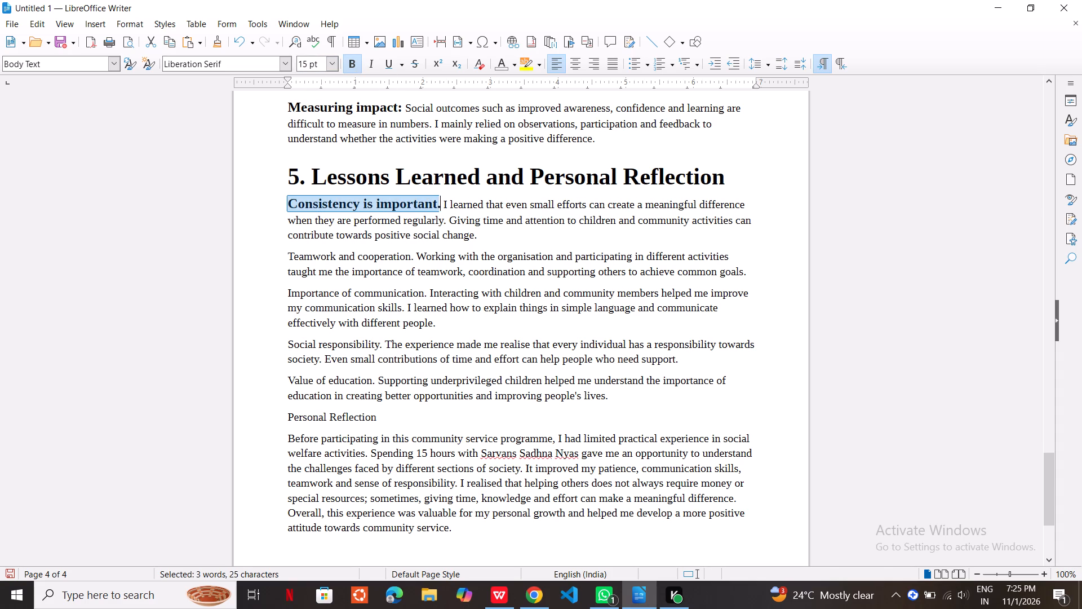
{"action": "key", "text": "BackSpace"}
{"action": "key", "text": "shift+colon"}
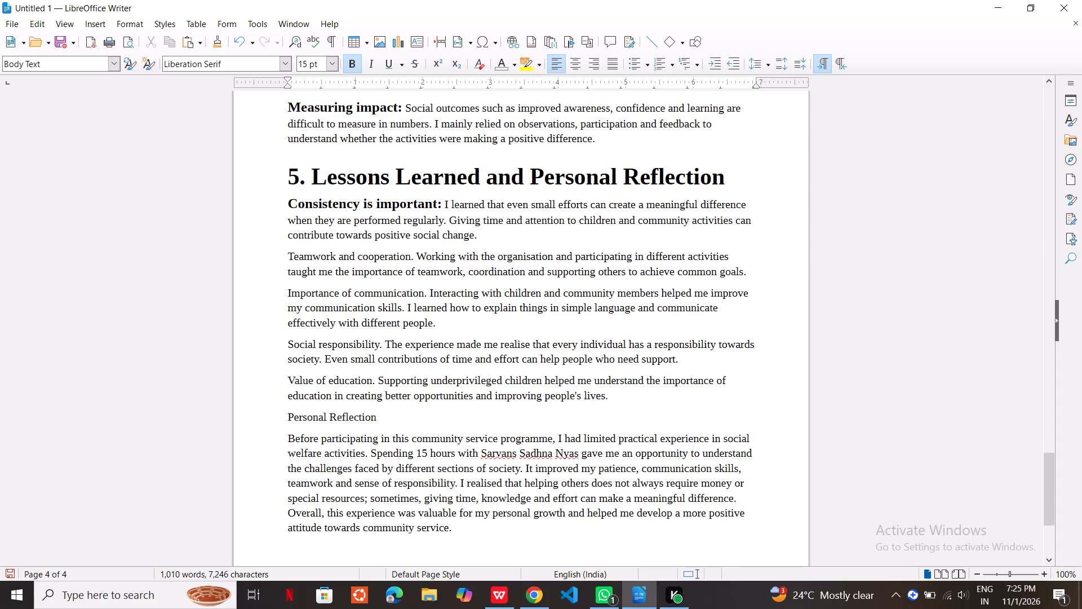
Format the run-in heading "Teamwork and cooperation" as bold 15 pt and replace its full stop with a colon.
{"action": "triple_click", "coordinate": [408, 257]}
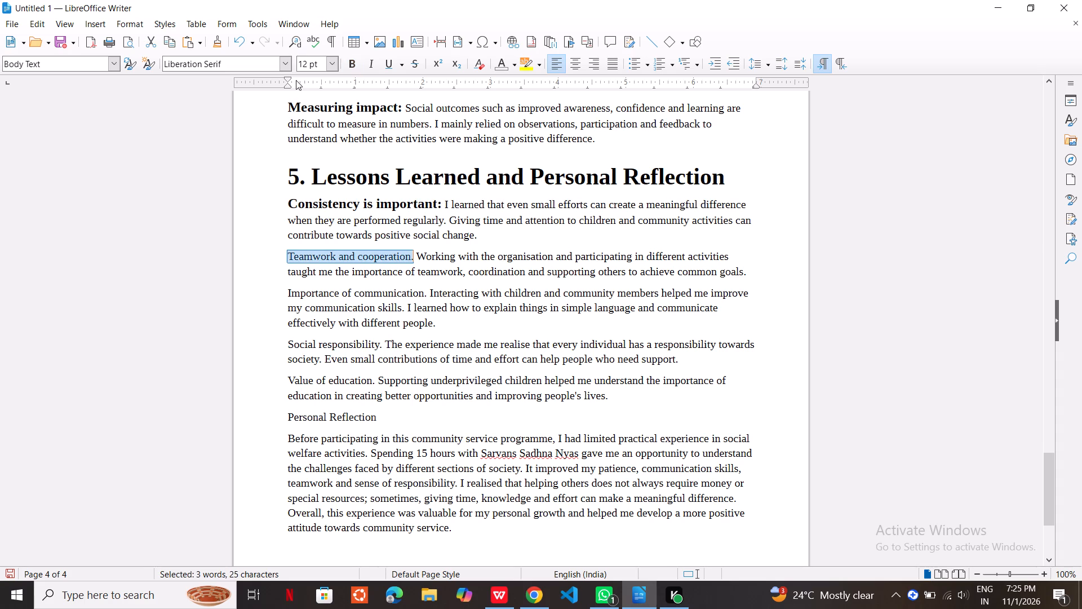
{"action": "left_click", "coordinate": [308, 65]}
{"action": "key", "text": "BackSpace"}
{"action": "key", "text": "5"}
{"action": "key", "text": "Return"}
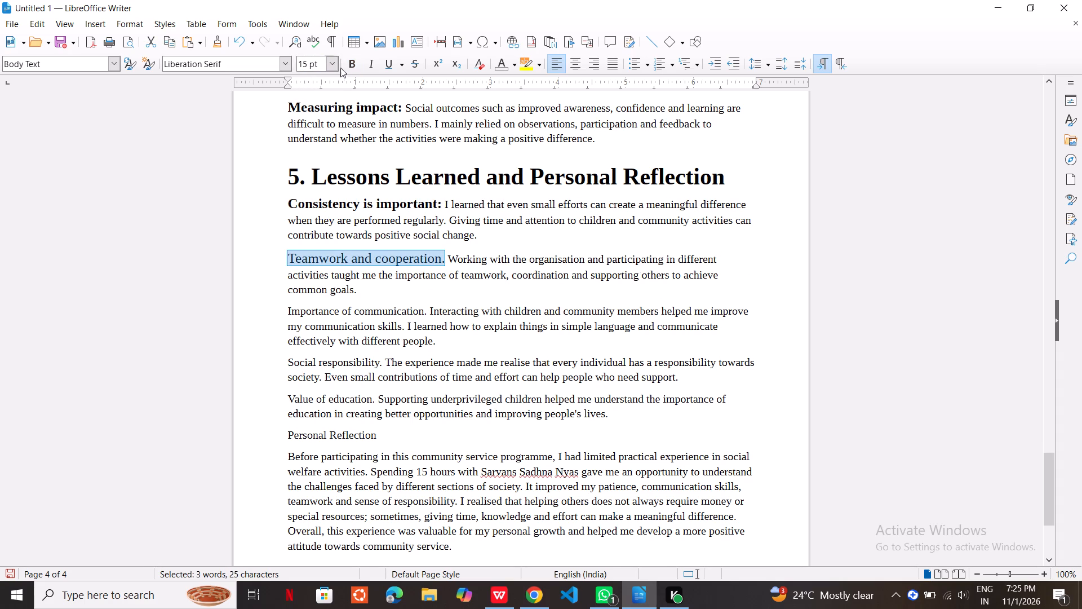
{"action": "left_click", "coordinate": [350, 69]}
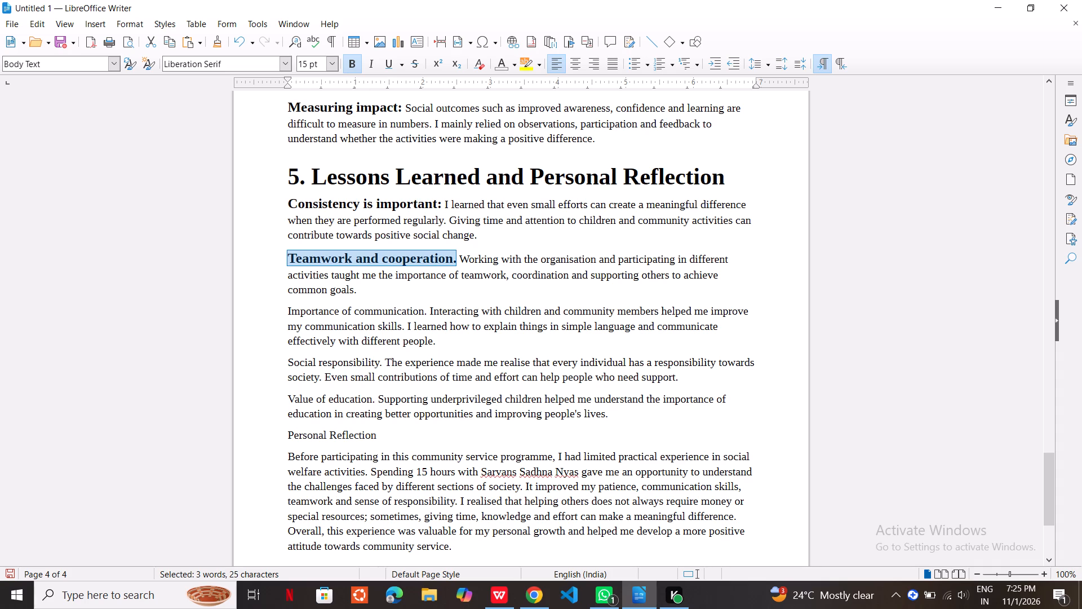
{"action": "left_click", "coordinate": [464, 257]}
{"action": "key", "text": "Left"}
{"action": "key", "text": "Left"}
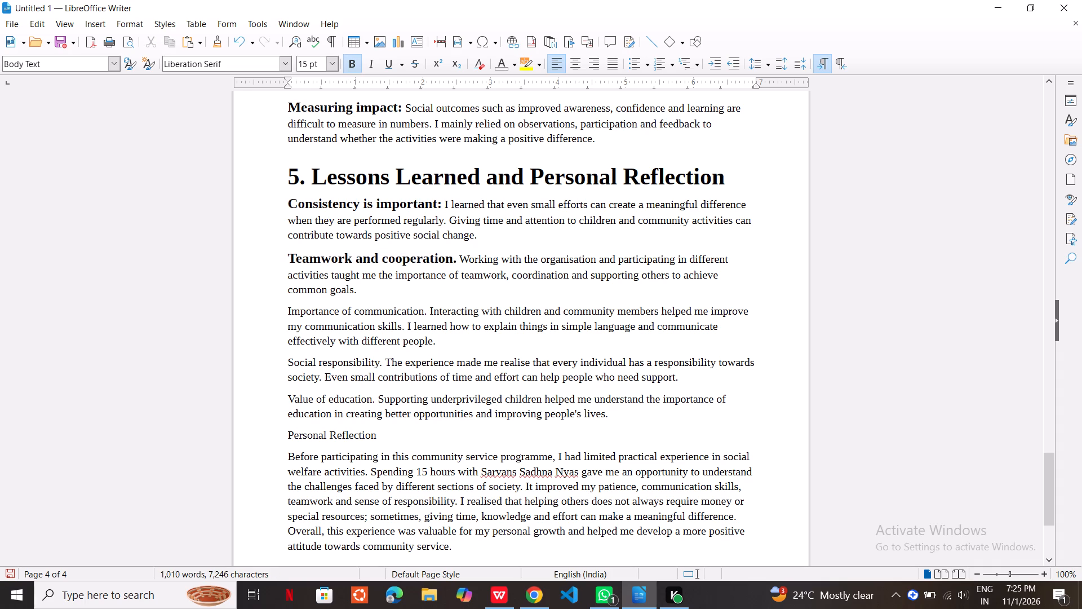
{"action": "key", "text": "BackSpace"}
{"action": "key", "text": "shift+colon"}
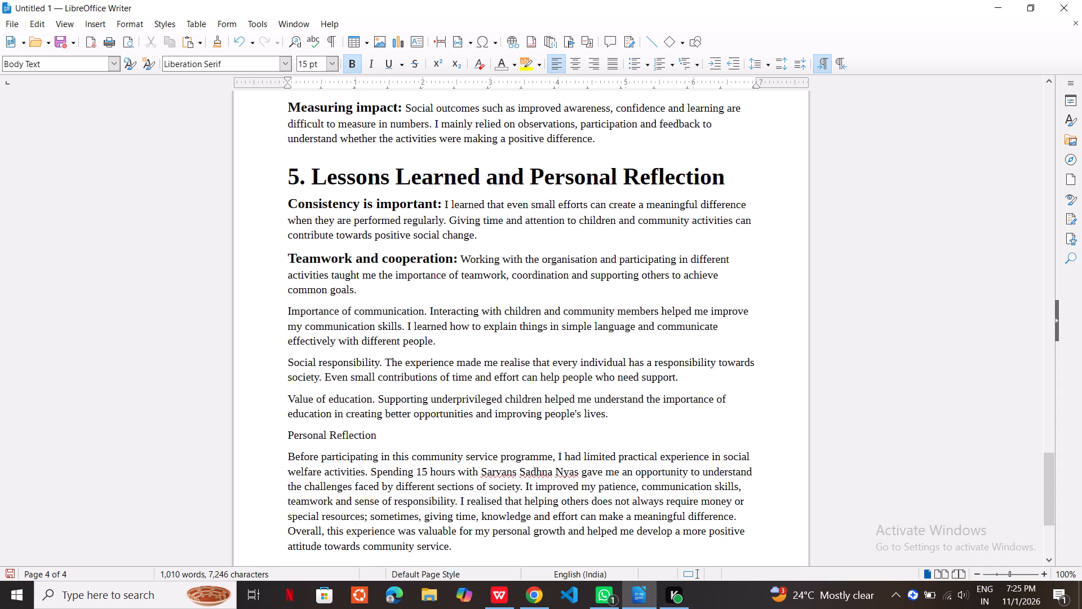
Format the run-in heading "Importance of communication" as bold 15 pt and replace its full stop with a colon.
{"action": "triple_click", "coordinate": [407, 307]}
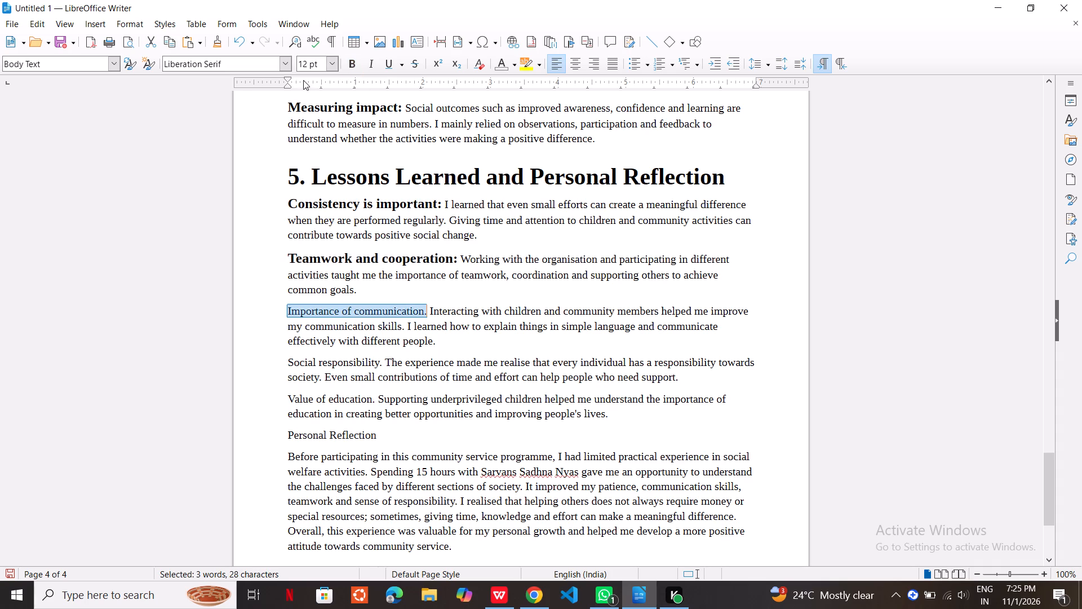
{"action": "left_click", "coordinate": [308, 63]}
{"action": "key", "text": "BackSpace"}
{"action": "key", "text": "5"}
{"action": "key", "text": "Return"}
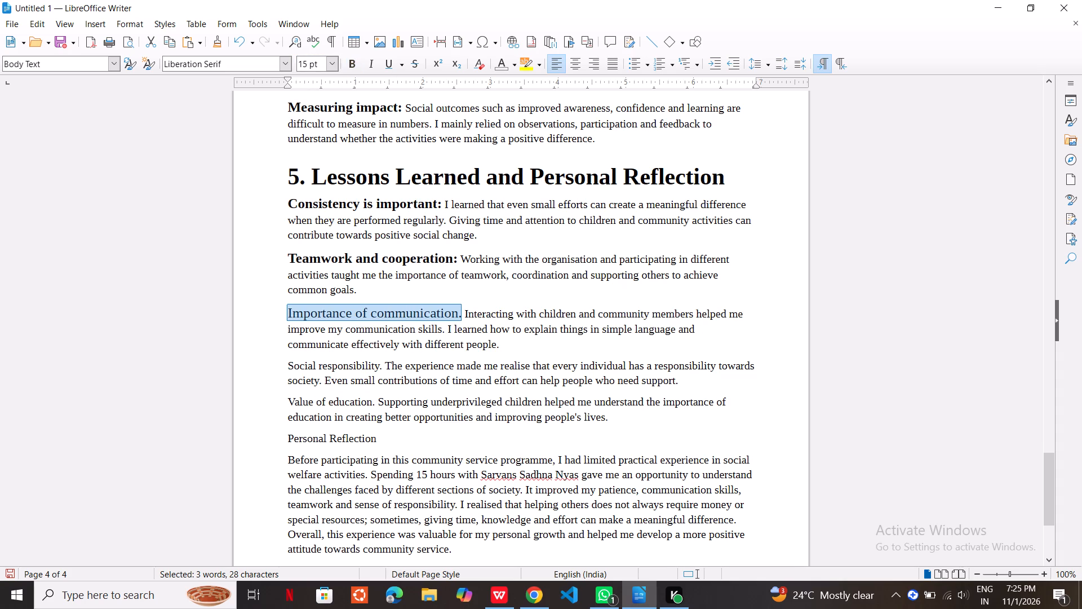
{"action": "left_click", "coordinate": [350, 67]}
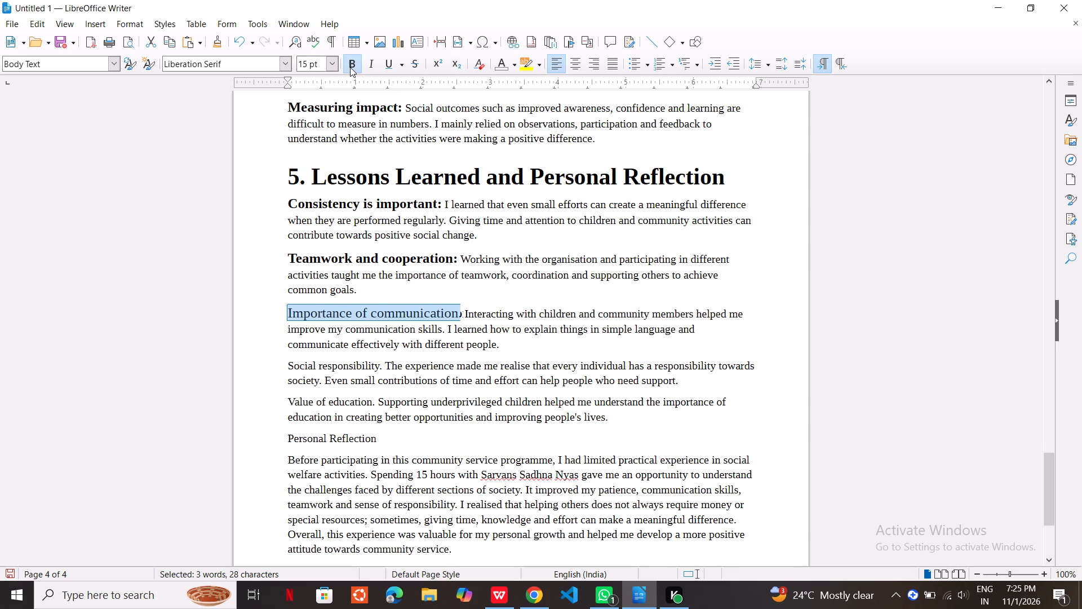
{"action": "left_click", "coordinate": [473, 314]}
{"action": "key", "text": "BackSpace"}
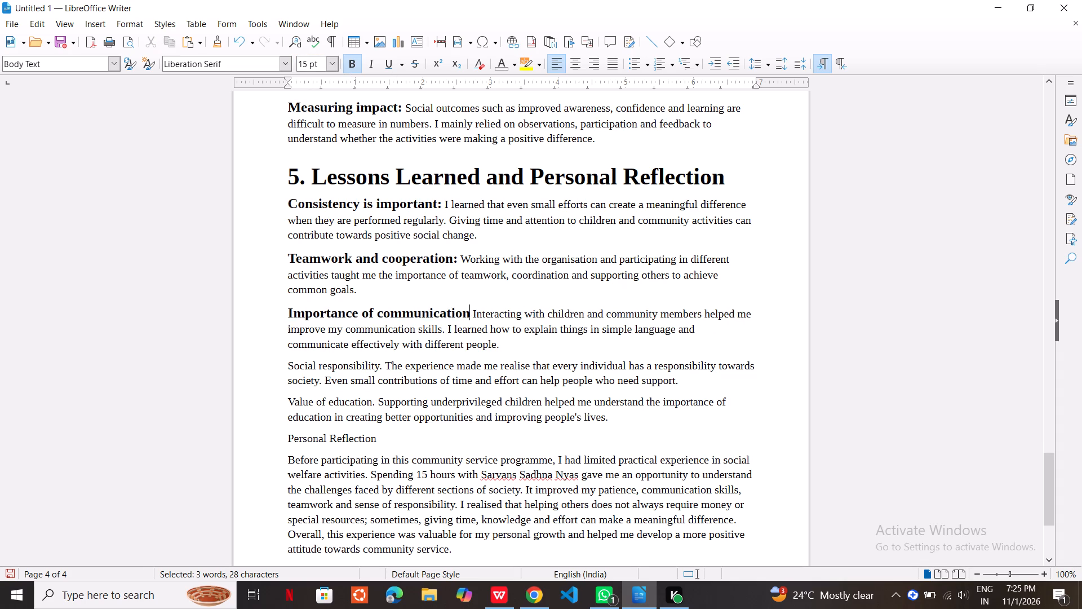
{"action": "key", "text": "shift+colon"}
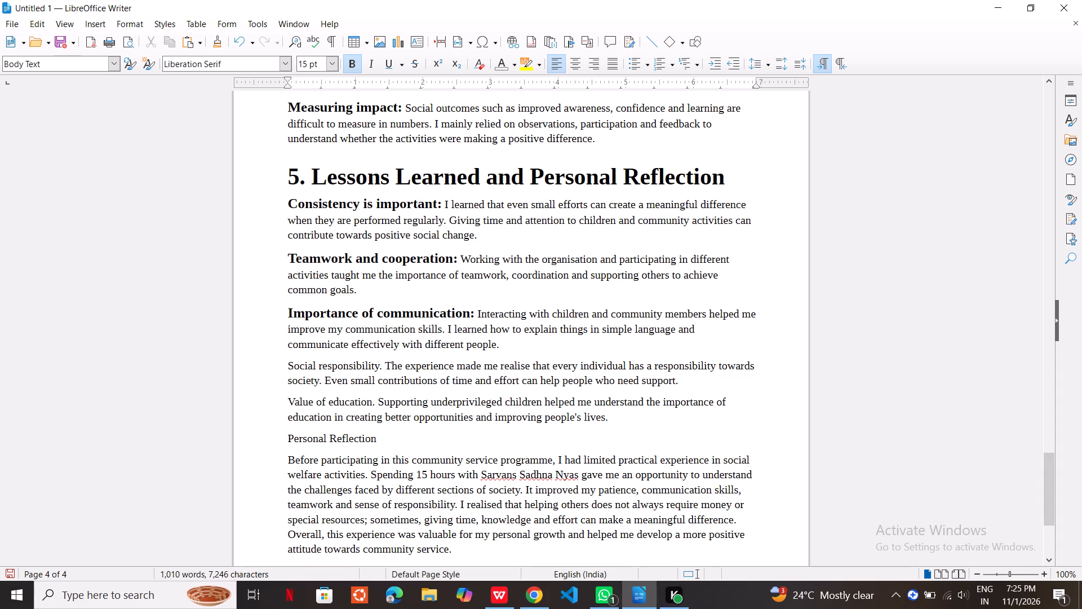
Format the run-in heading "Social responsibility" as bold 15 pt and replace its full stop with a colon and a space.
{"action": "triple_click", "coordinate": [334, 366]}
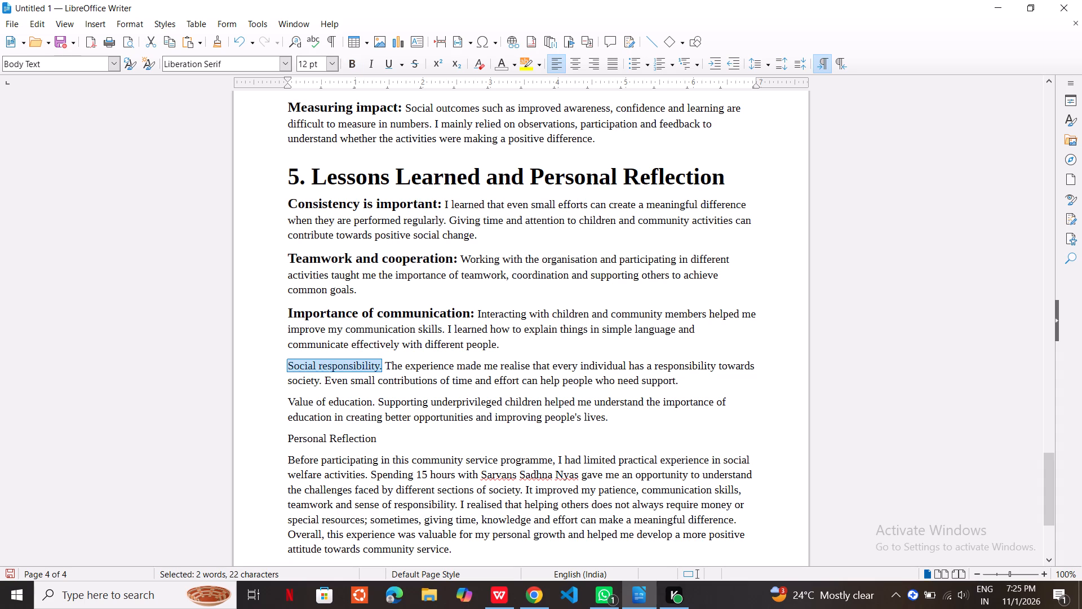
{"action": "left_click", "coordinate": [307, 64]}
{"action": "key", "text": "BackSpace"}
{"action": "key", "text": "5"}
{"action": "key", "text": "Return"}
{"action": "left_click", "coordinate": [355, 62]}
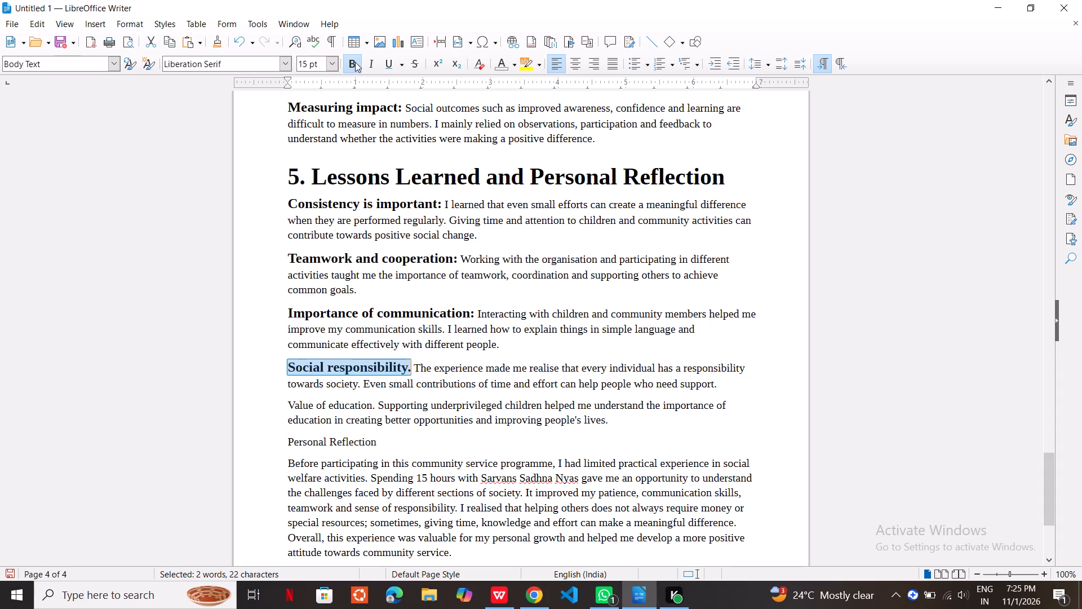
{"action": "left_click", "coordinate": [412, 365]}
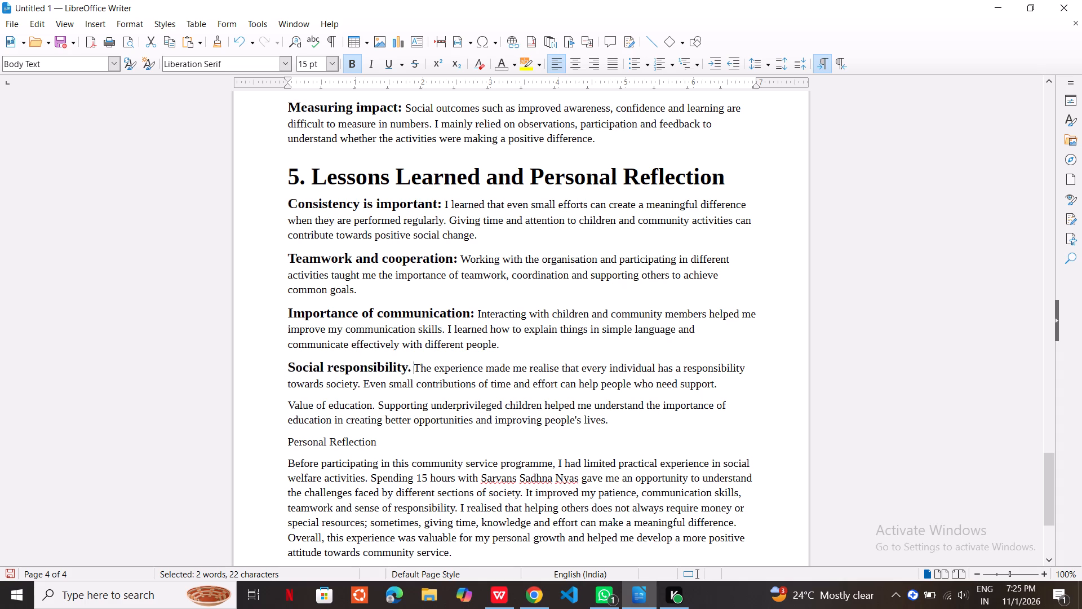
{"action": "key", "text": "BackSpace"}
{"action": "key", "text": "BackSpace"}
{"action": "type", "text": ":"}
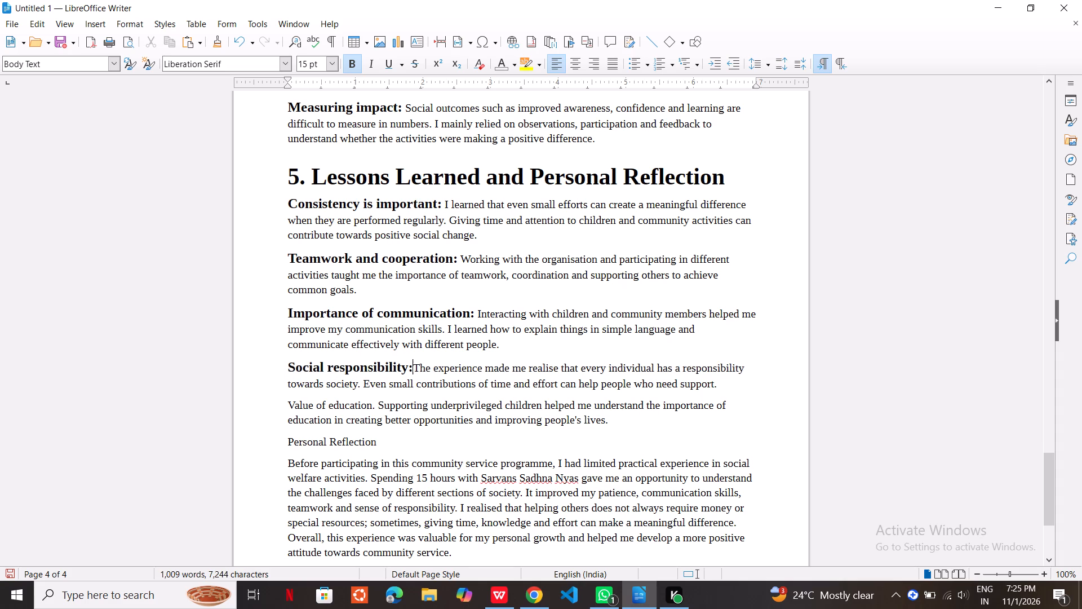
{"action": "key", "text": "space"}
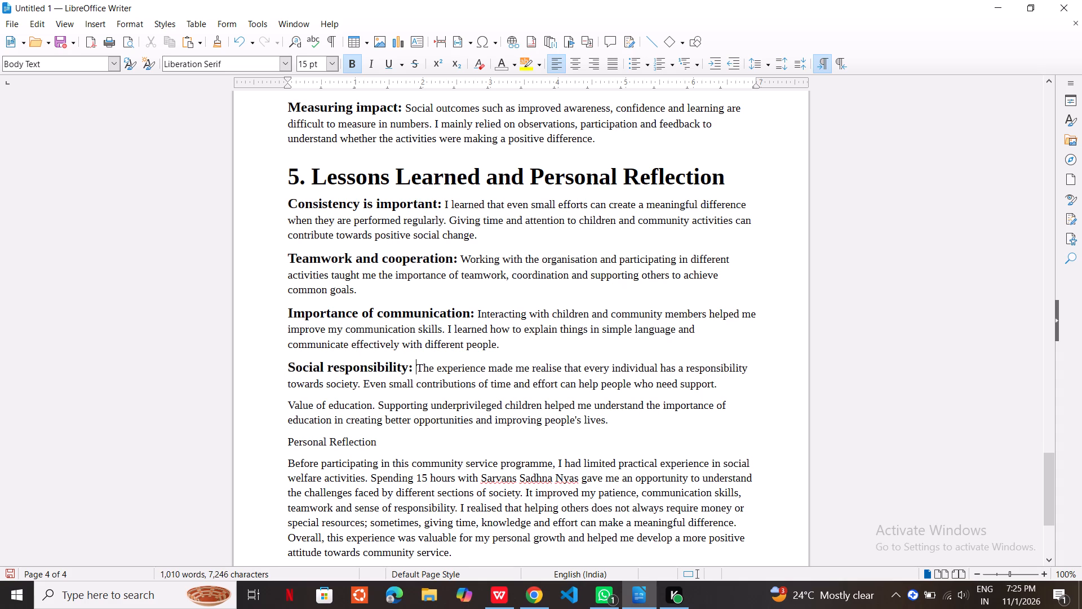
Format the run-in heading "Value of education" as bold 15 pt and replace its full stop with a colon and a space.
{"action": "triple_click", "coordinate": [362, 404]}
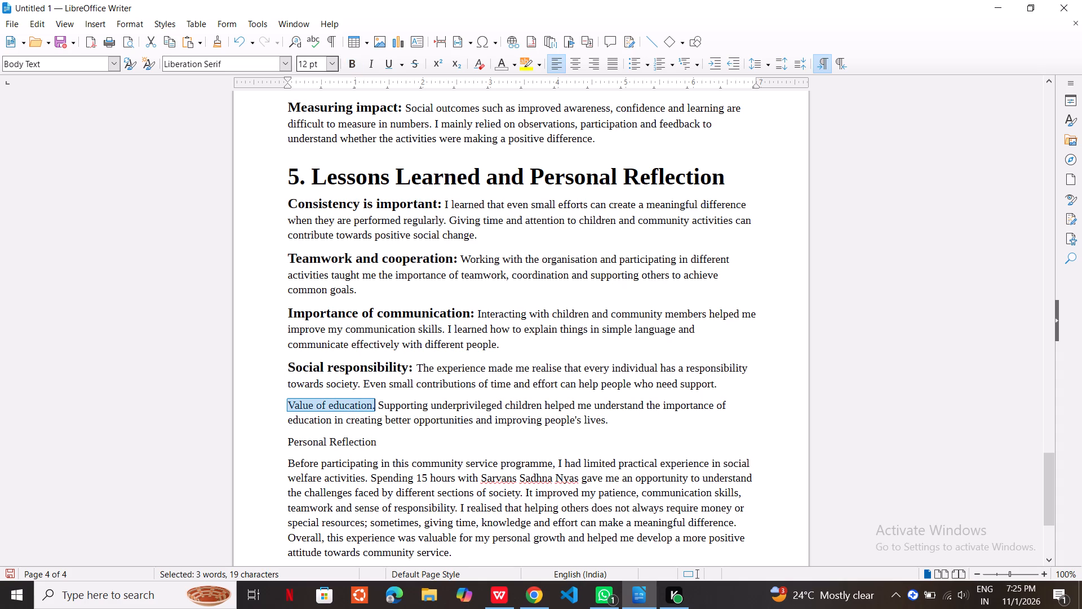
{"action": "left_click", "coordinate": [307, 65]}
{"action": "key", "text": "BackSpace"}
{"action": "key", "text": "5"}
{"action": "key", "text": "Return"}
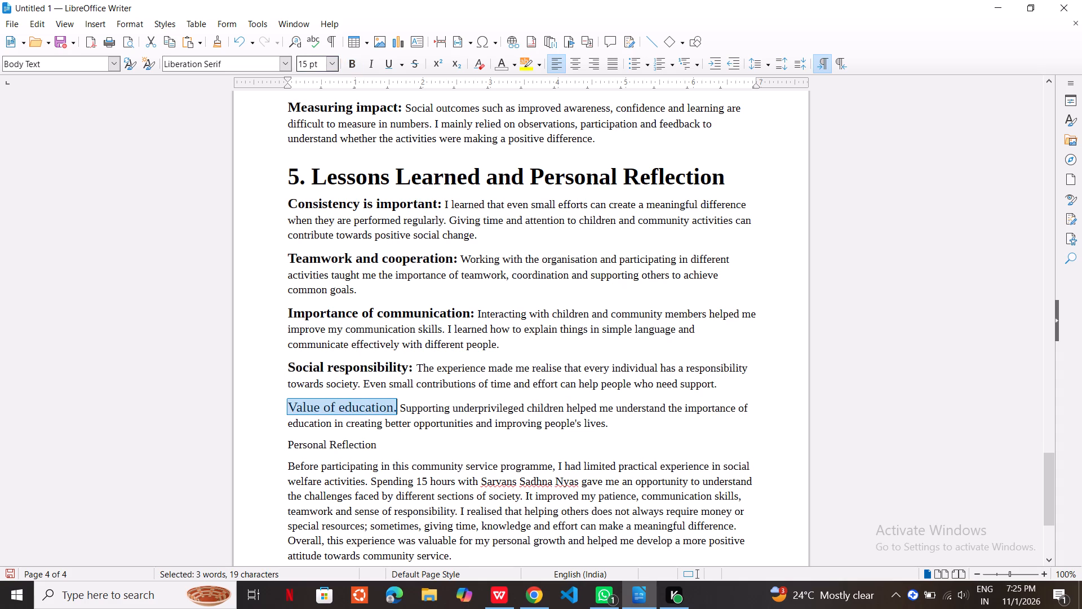
{"action": "left_click", "coordinate": [347, 65]}
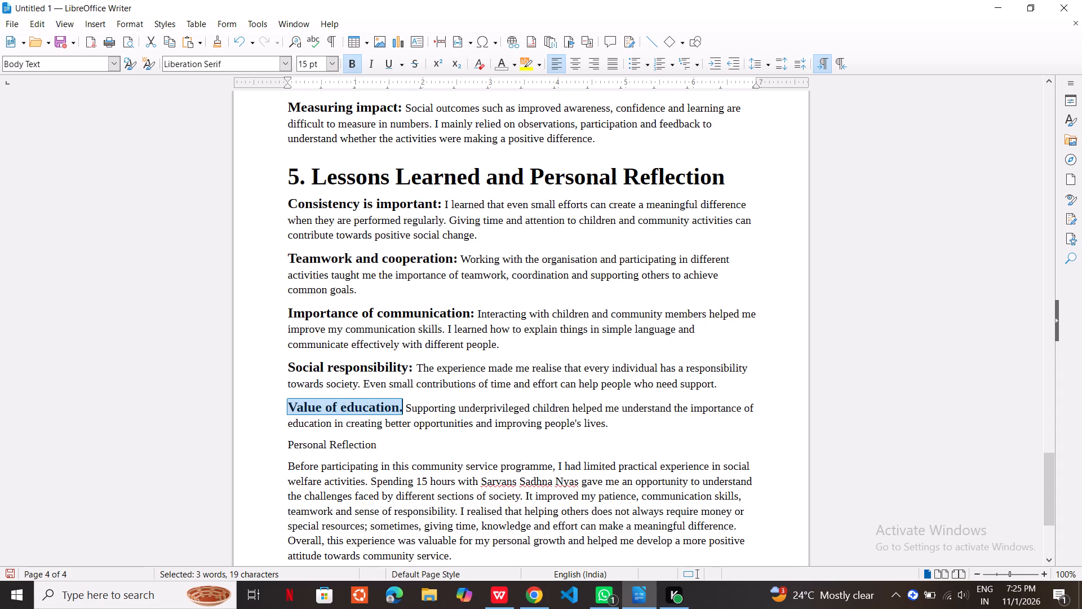
{"action": "key", "text": "BackSpace"}
{"action": "key", "text": "shift+colon"}
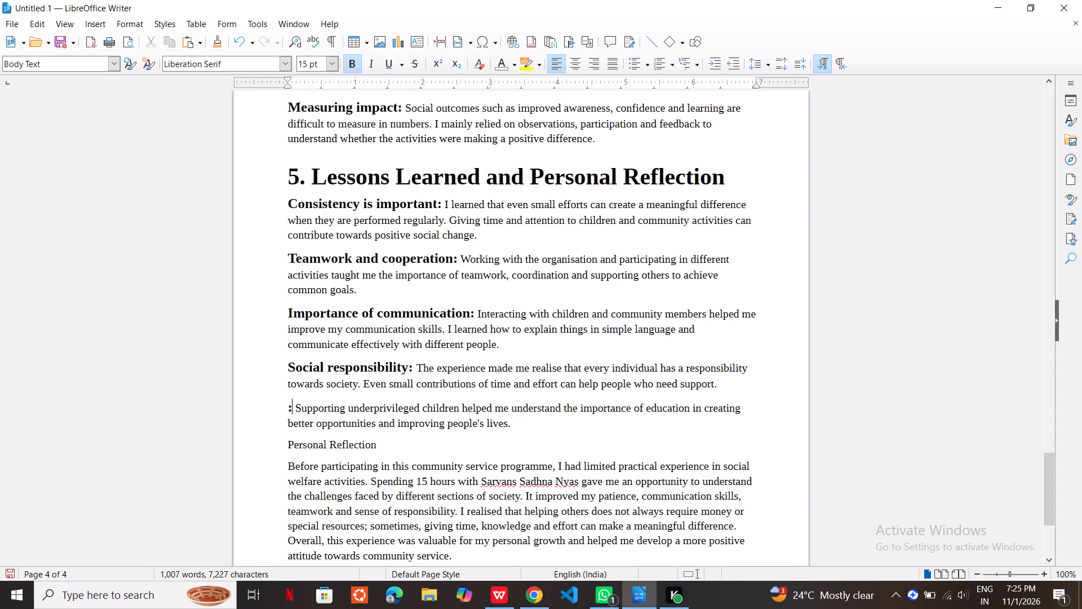
{"action": "key", "text": "ctrl+z"}
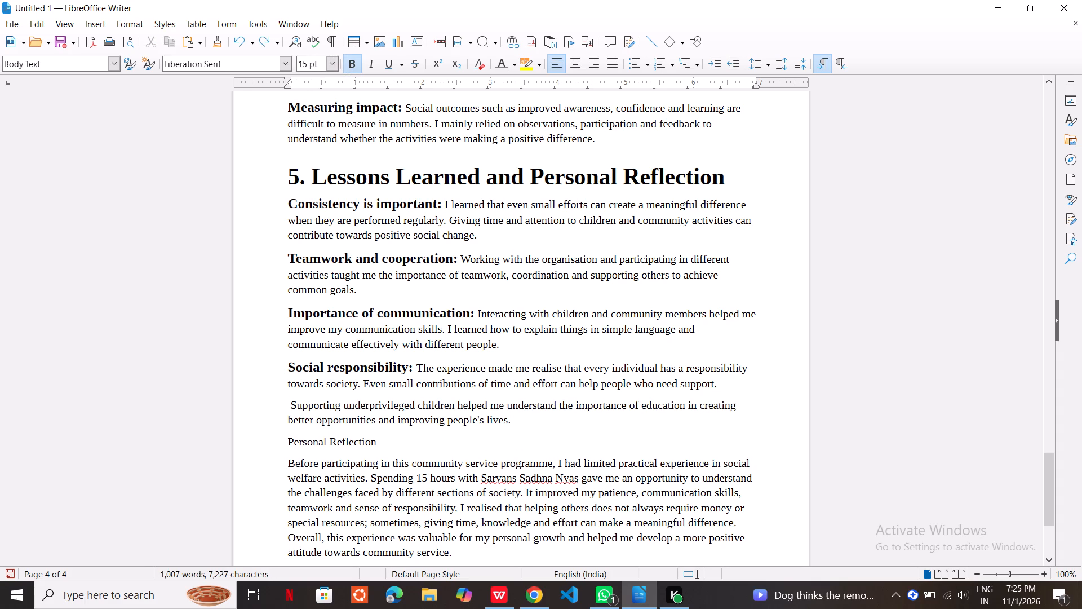
{"action": "key", "text": "ctrl+z"}
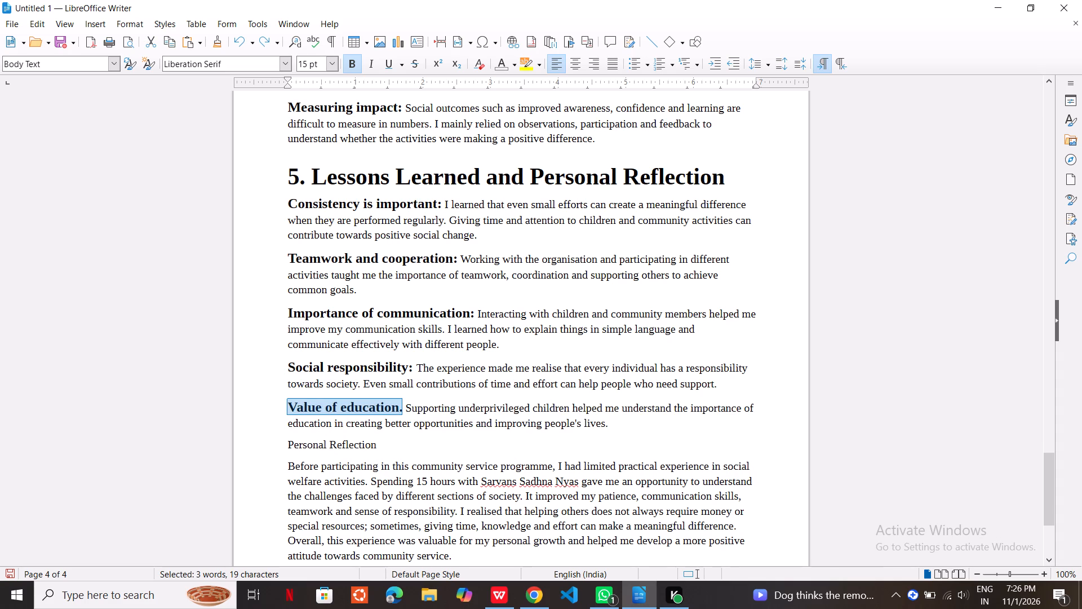
{"action": "left_click", "coordinate": [407, 409]}
{"action": "key", "text": "BackSpace"}
{"action": "key", "text": "BackSpace"}
{"action": "type", "text": ":"}
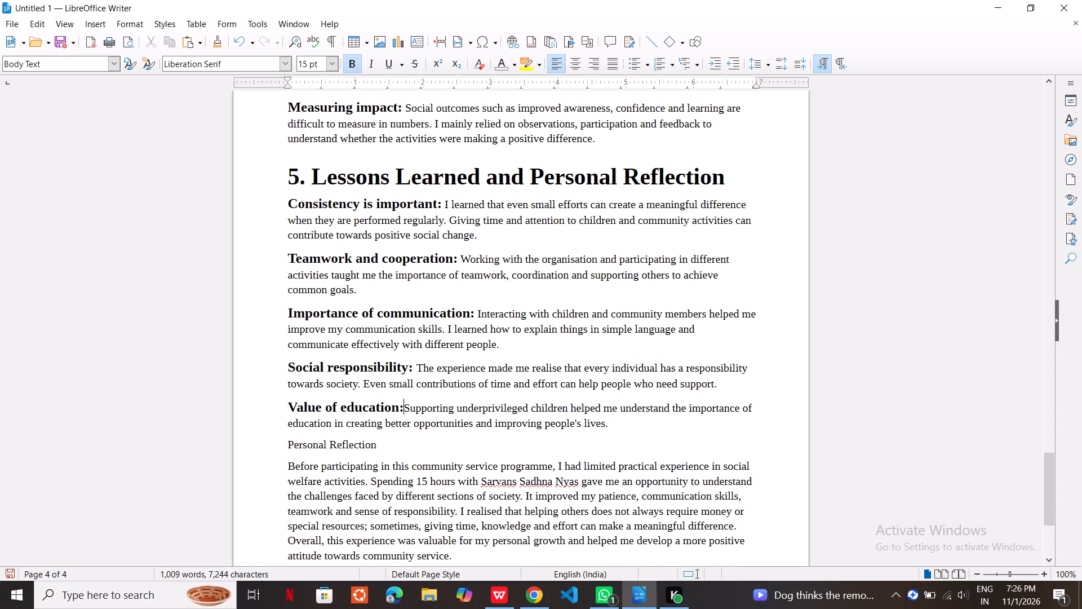
{"action": "key", "text": "space"}
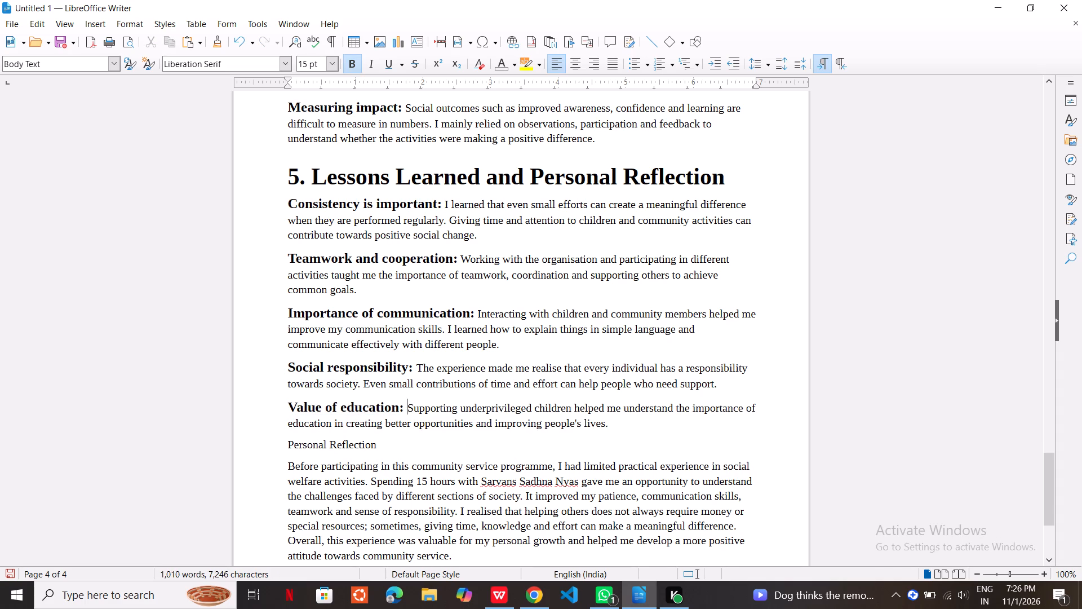
Make "Personal Reflection" a bold 15 pt run-in heading ending in a colon and a space, joining the following paragraph onto its line.
{"action": "triple_click", "coordinate": [343, 446]}
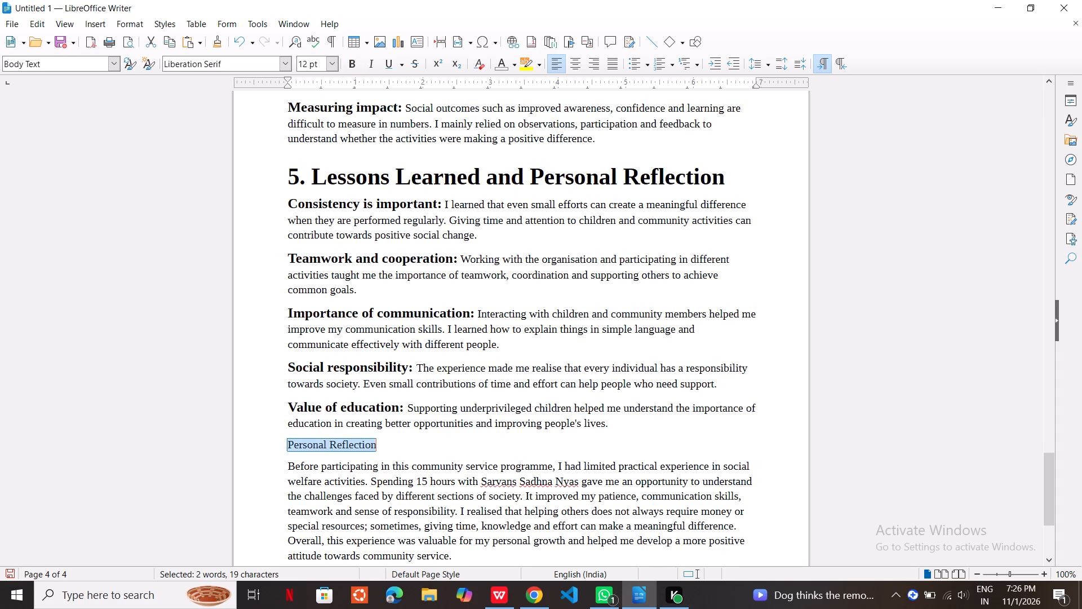
{"action": "left_click", "coordinate": [306, 64]}
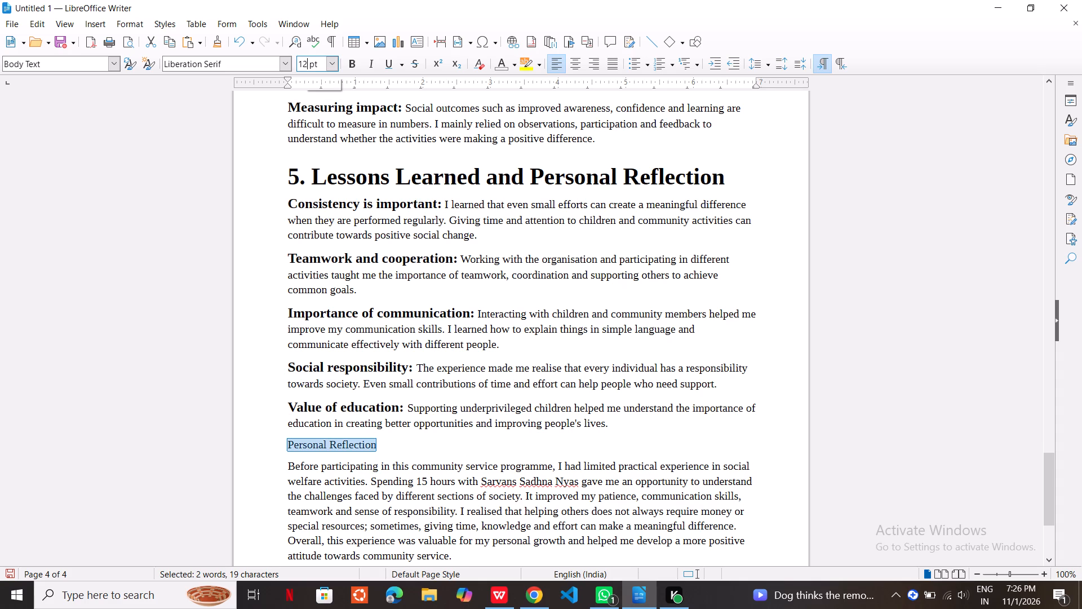
{"action": "key", "text": "BackSpace"}
{"action": "key", "text": "5"}
{"action": "key", "text": "Return"}
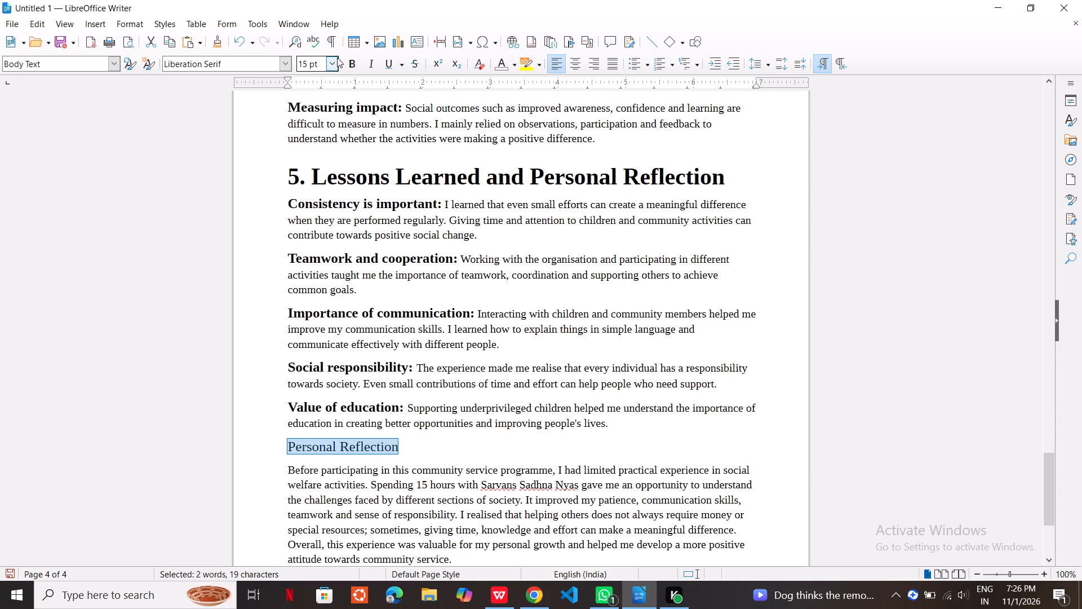
{"action": "left_click", "coordinate": [352, 59]}
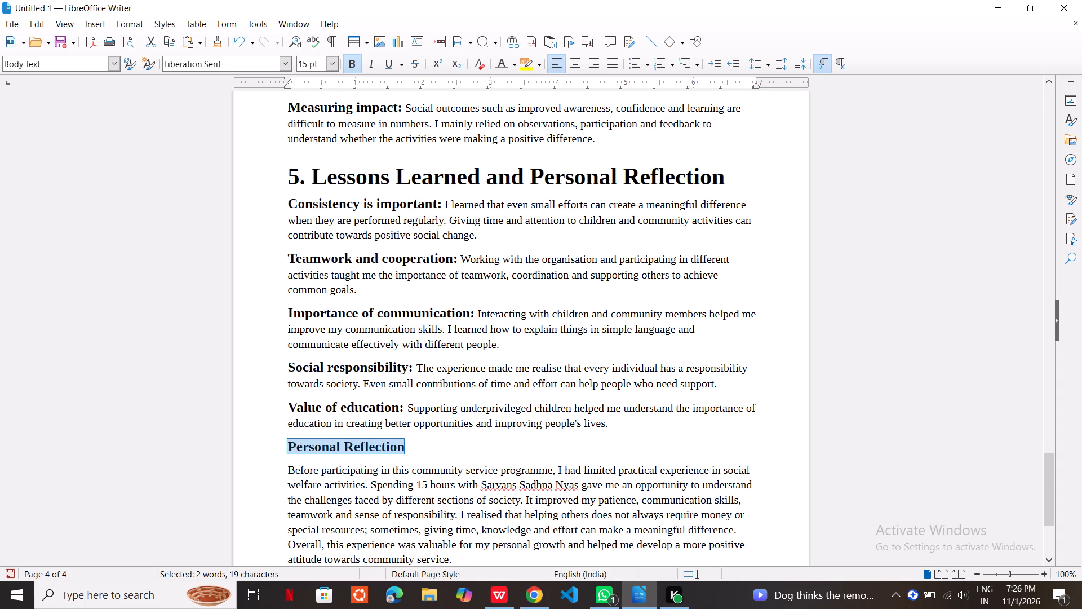
{"action": "left_click", "coordinate": [424, 439]}
{"action": "key", "text": "shift+colon"}
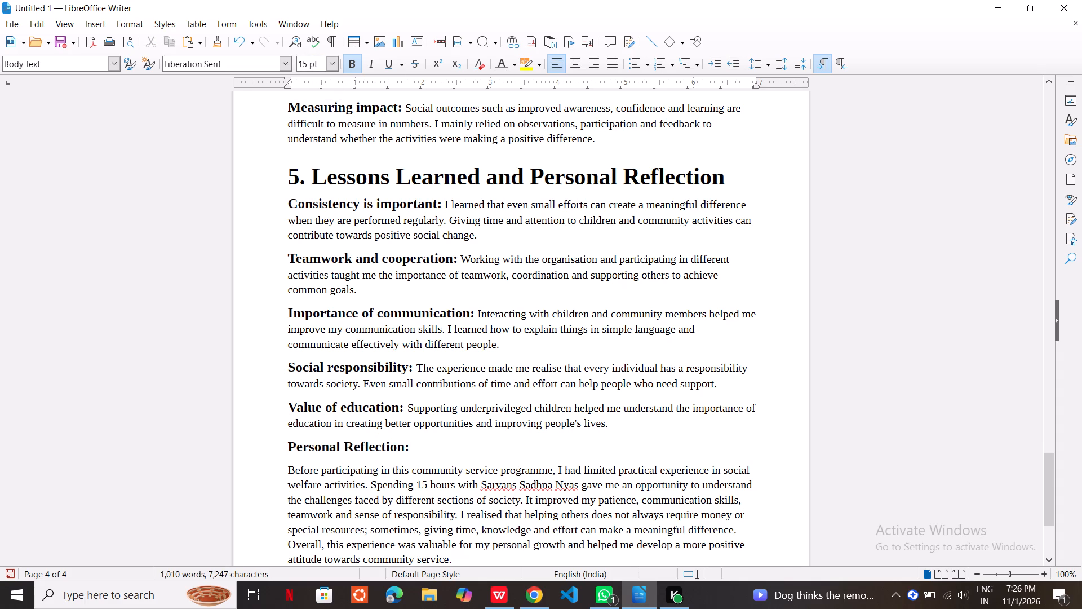
{"action": "left_click", "coordinate": [290, 469]}
{"action": "key", "text": "BackSpace"}
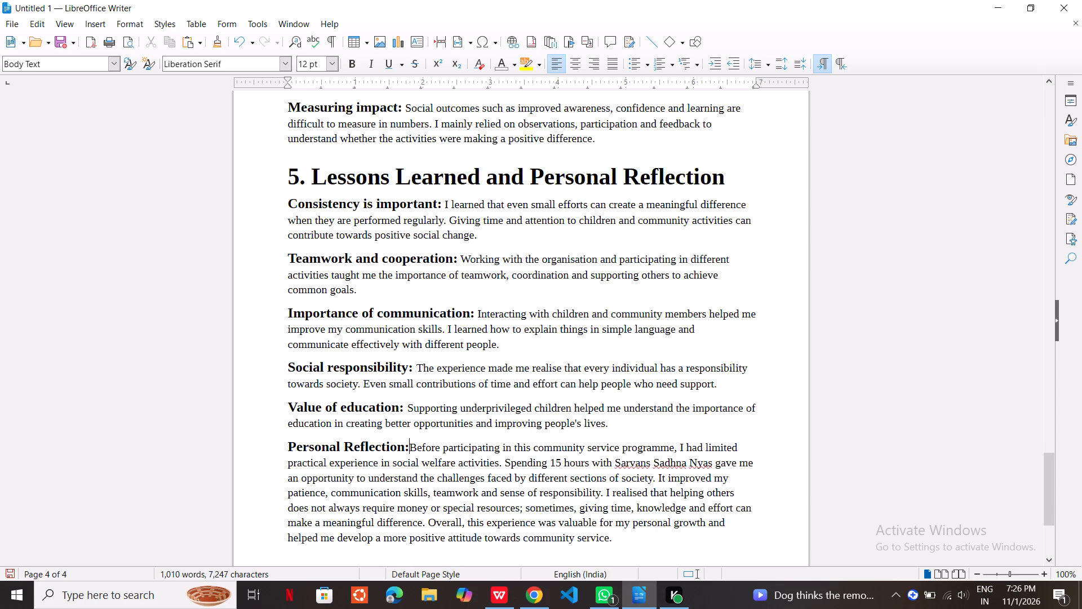
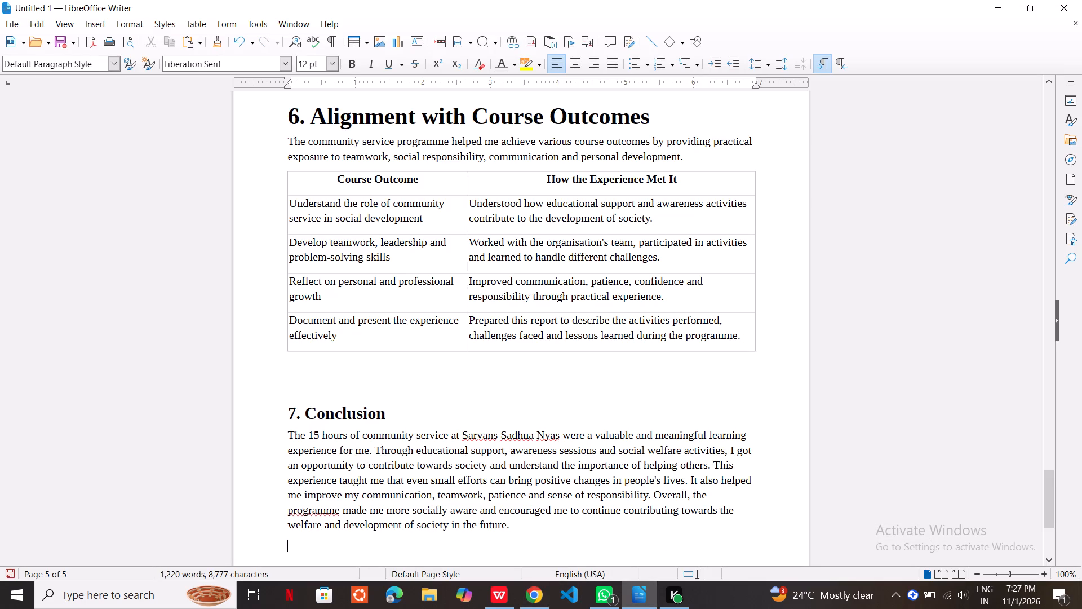
Set the section title "7. Conclusion" to 25 pt.
{"action": "triple_click", "coordinate": [313, 411]}
{"action": "left_click", "coordinate": [313, 411]}
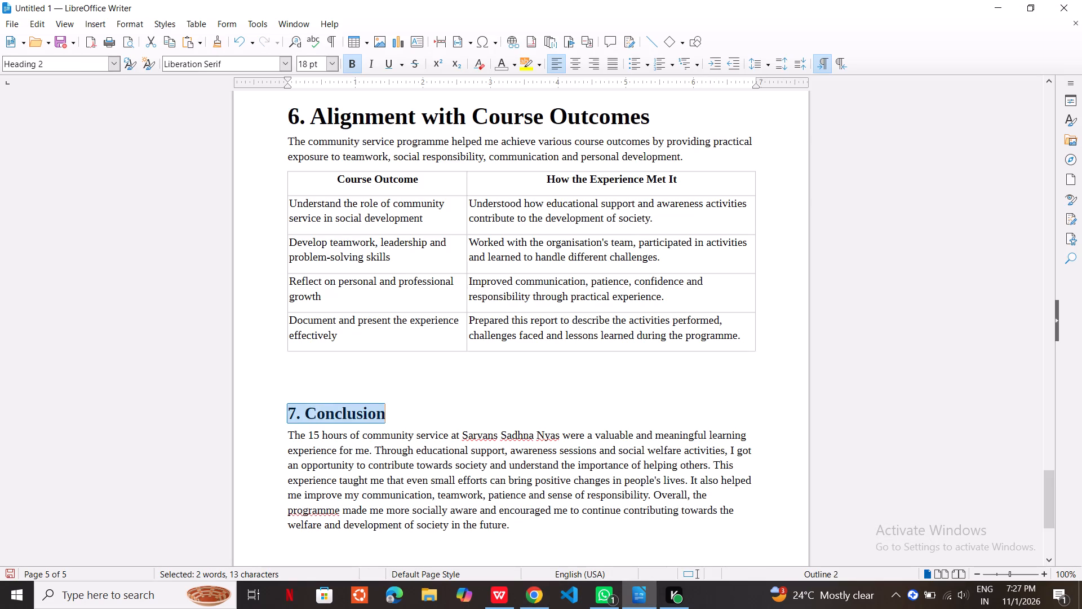
{"action": "double_click", "coordinate": [305, 61]}
{"action": "key", "text": "BackSpace"}
{"action": "type", "text": "25"}
{"action": "key", "text": "Return"}
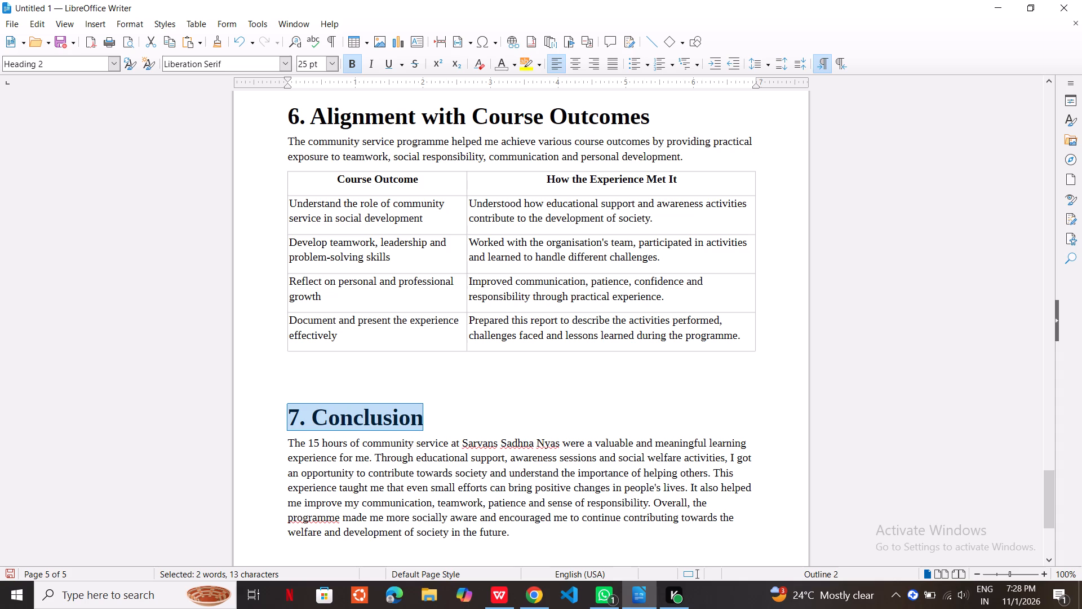
{"action": "left_click", "coordinate": [511, 383]}
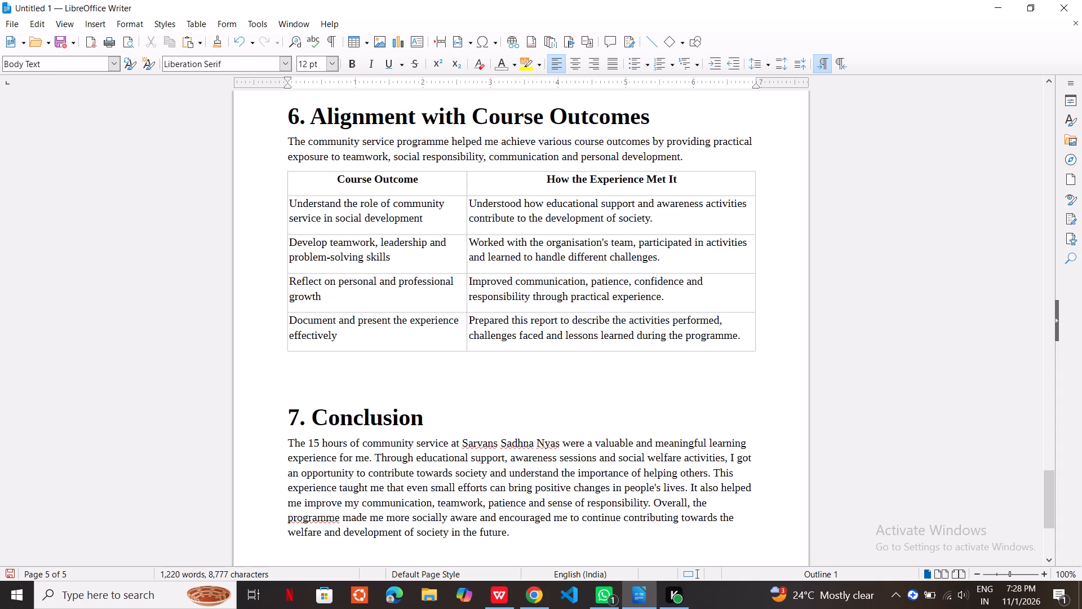
{"action": "left_click_drag", "start_coordinate": [281, 443], "coordinate": [527, 536]}
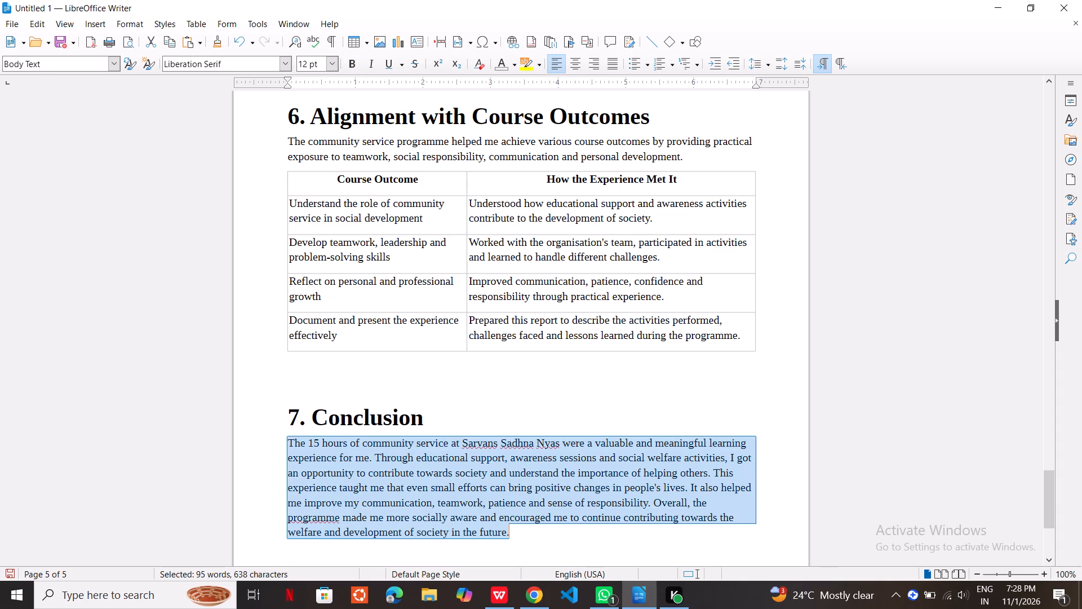
{"action": "left_click", "coordinate": [481, 422]}
Add blank lines after the Conclusion paragraph to reach a new page and enter the line "Completion Certificate:" there.
{"action": "left_click", "coordinate": [530, 536]}
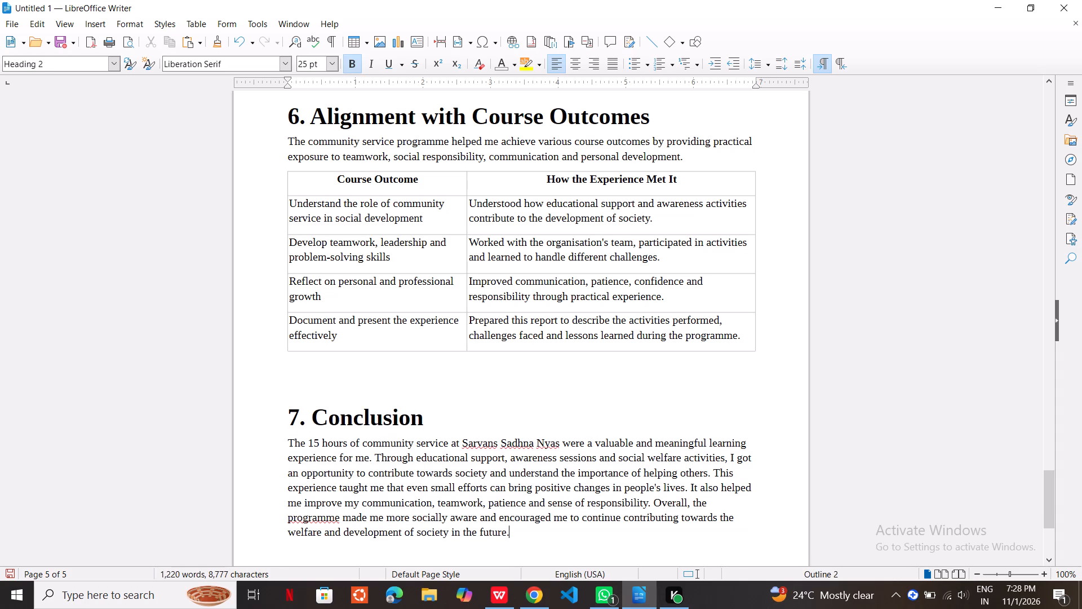
{"action": "key", "text": "Return"}
{"action": "key", "text": "Return"}
{"action": "key", "text": "Return"}
{"action": "key", "text": "Return"}
{"action": "key", "text": "Return"}
{"action": "key", "text": "Return"}
{"action": "key", "text": "Return"}
{"action": "key", "text": "Return"}
{"action": "key", "text": "Return"}
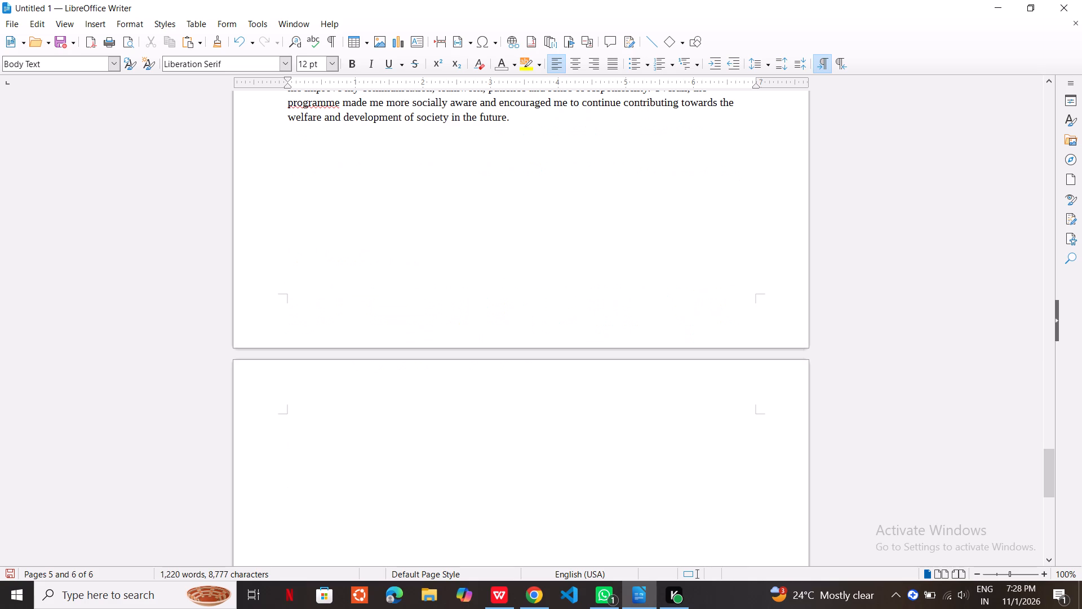
{"action": "key", "text": "c"}
{"action": "type", "text": "omplet"}
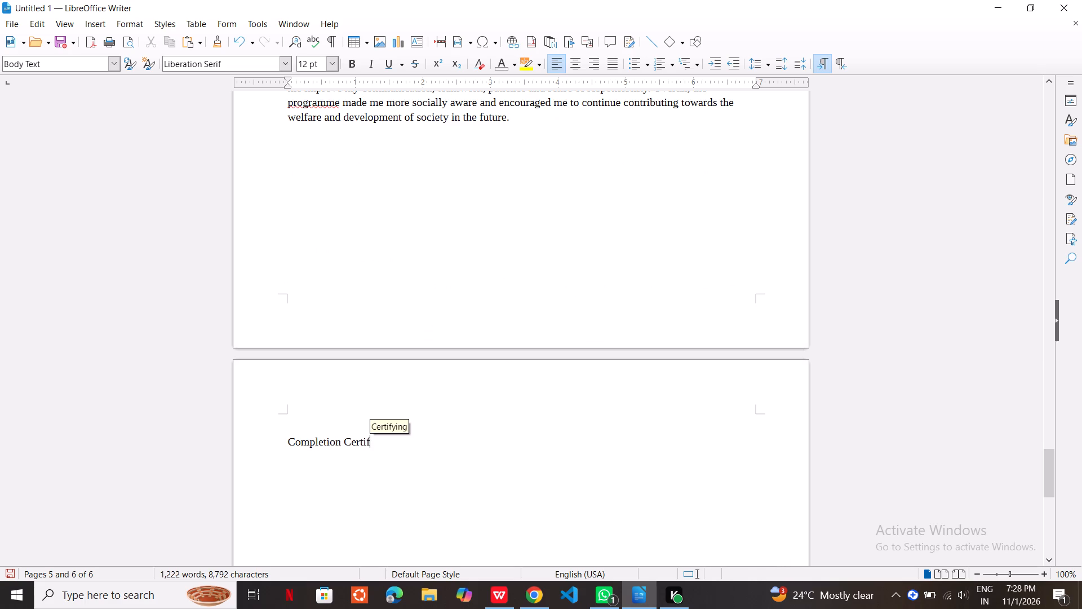
{"action": "key", "text": "Up"}
{"action": "key", "text": "shift+colon"}
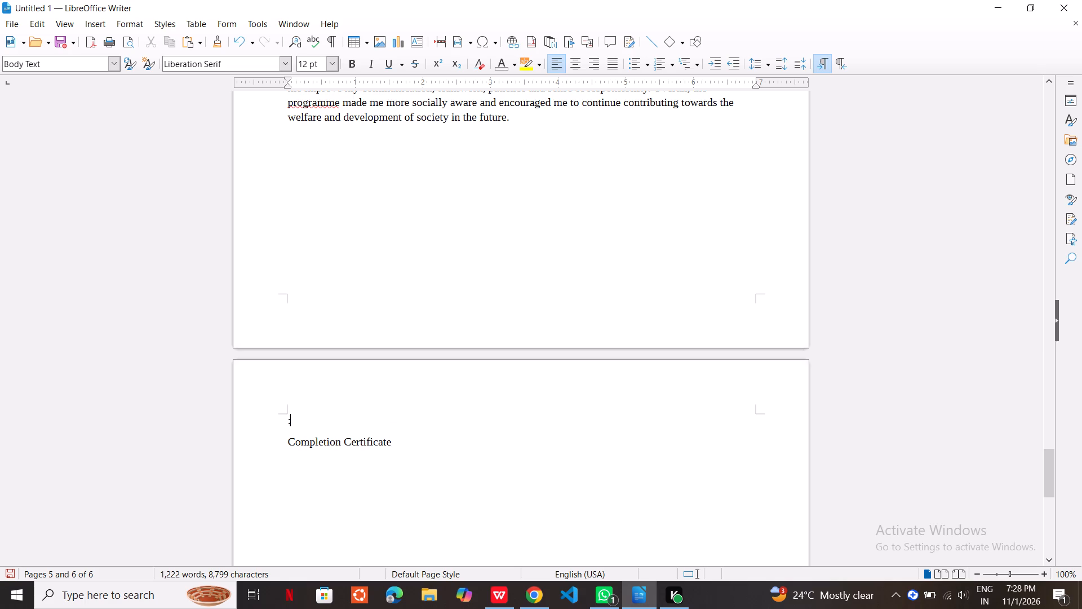
{"action": "key", "text": "BackSpace"}
{"action": "left_click", "coordinate": [406, 439]}
{"action": "key", "text": "shift+colon"}
Center the "Completion Certificate:" line on the page.
{"action": "triple_click", "coordinate": [387, 444]}
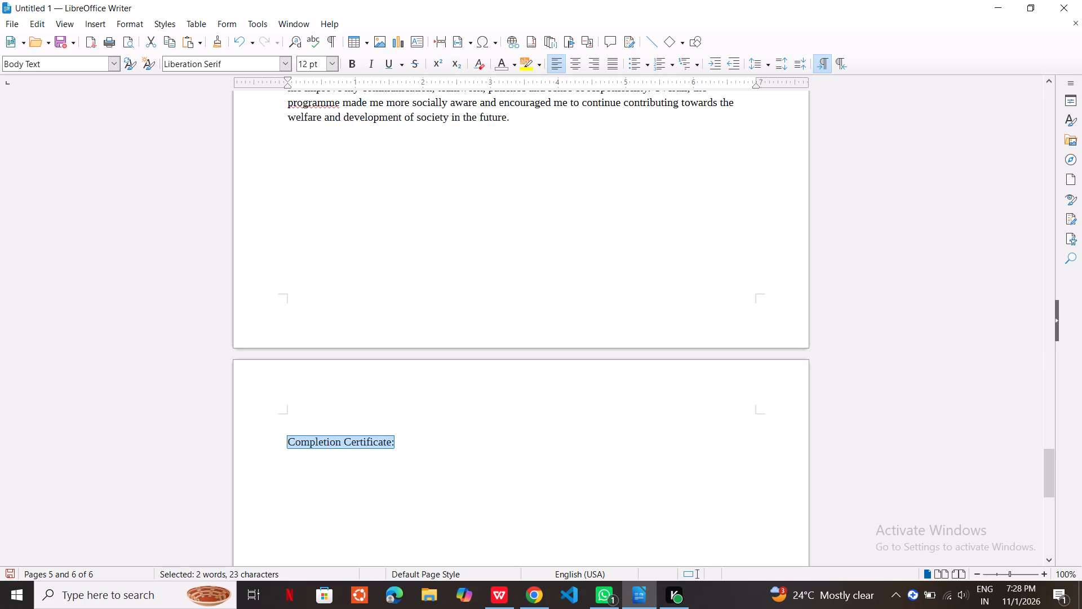
{"action": "left_click", "coordinate": [582, 68]}
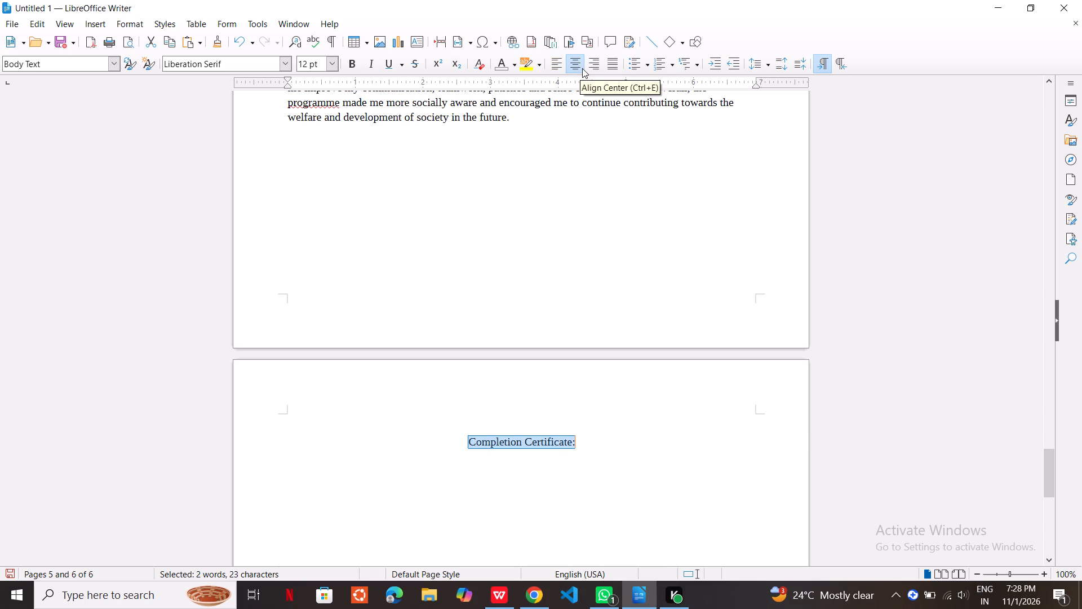
{"action": "left_click", "coordinate": [459, 450]}
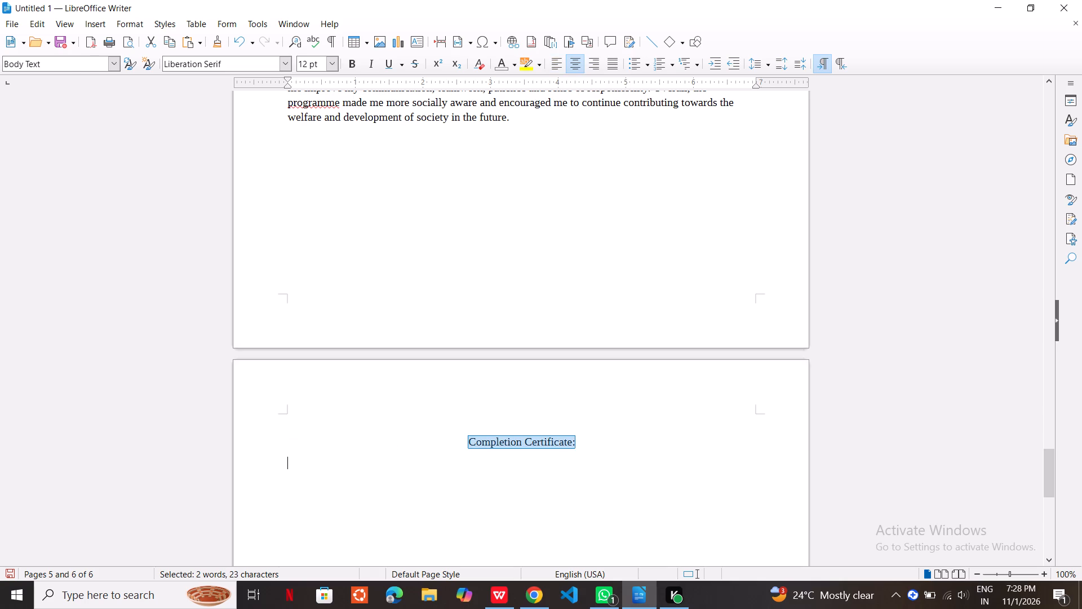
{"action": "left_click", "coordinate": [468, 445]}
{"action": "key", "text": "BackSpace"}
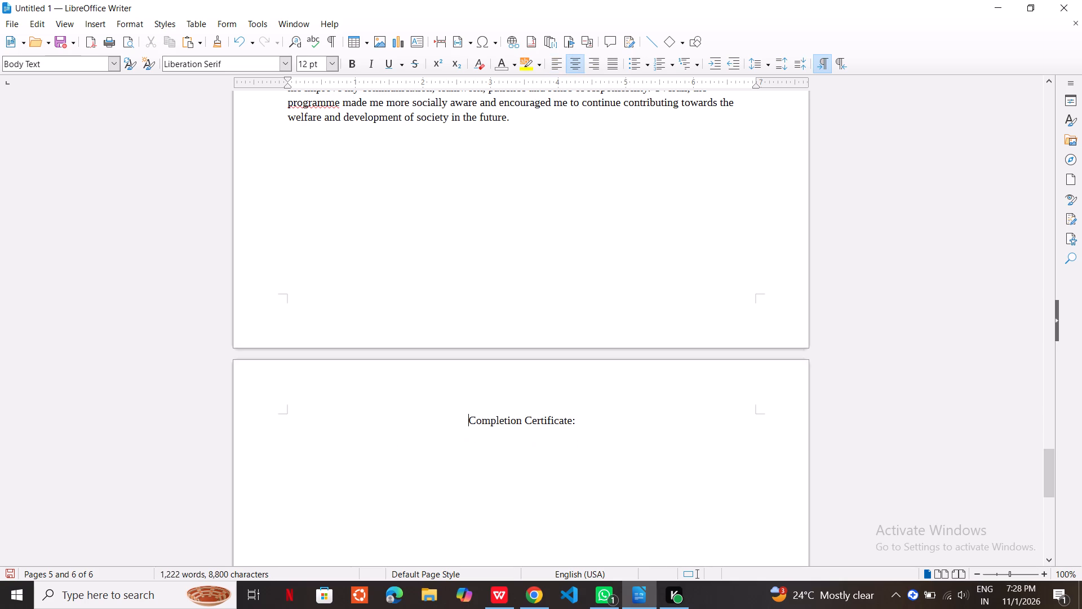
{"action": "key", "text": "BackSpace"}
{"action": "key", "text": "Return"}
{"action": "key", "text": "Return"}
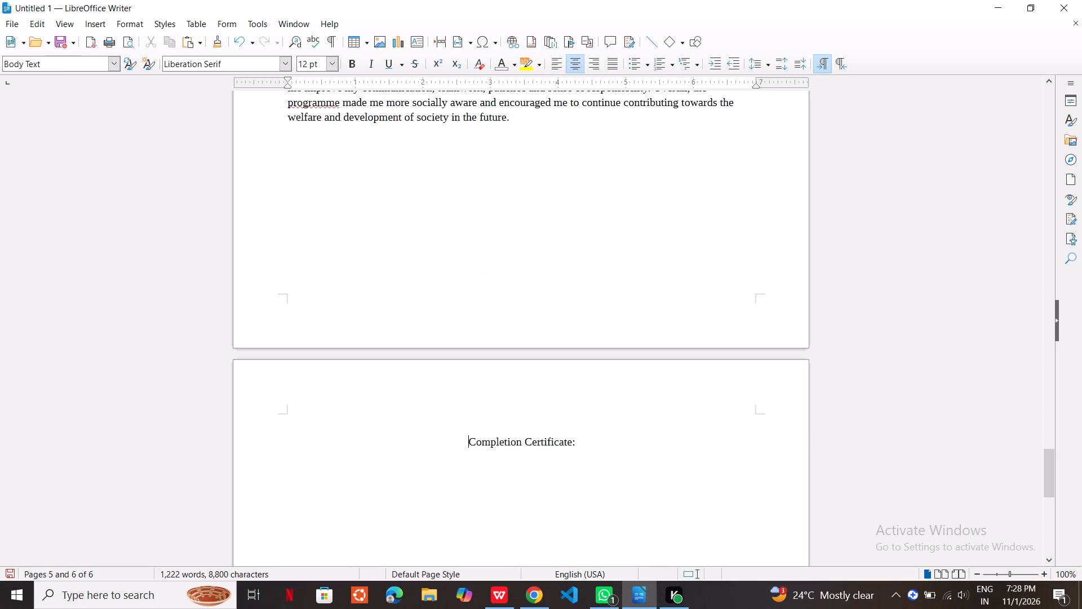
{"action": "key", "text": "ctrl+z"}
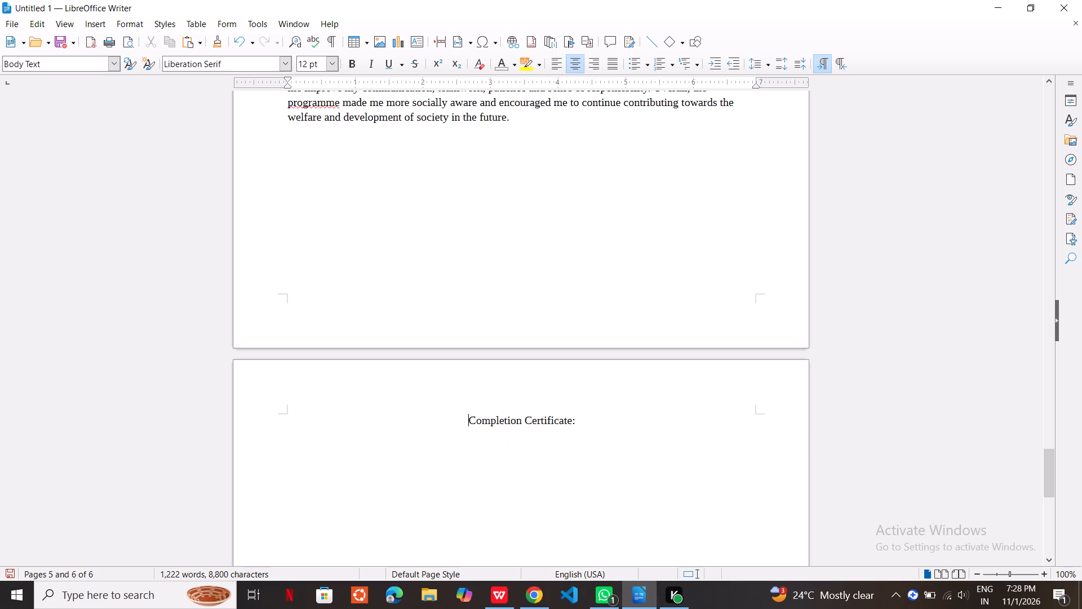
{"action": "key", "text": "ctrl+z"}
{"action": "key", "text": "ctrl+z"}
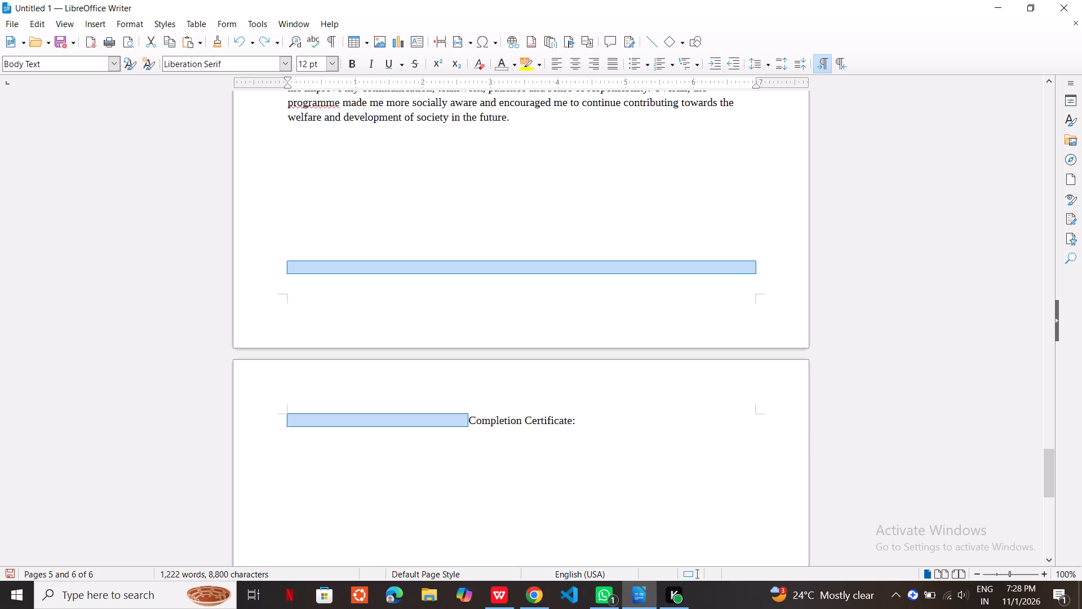
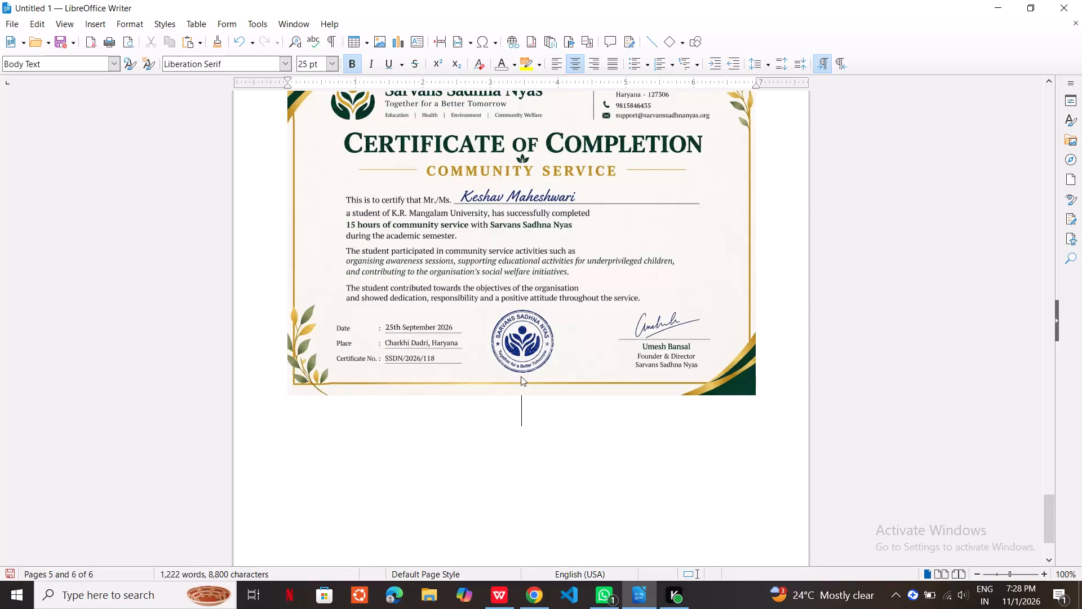
Delete the blank line above the "Completion Certificate:" heading to move the heading and certificate image up the page.
{"action": "scroll", "coordinate": [521, 376], "scroll_direction": "up", "scroll_amount": 4}
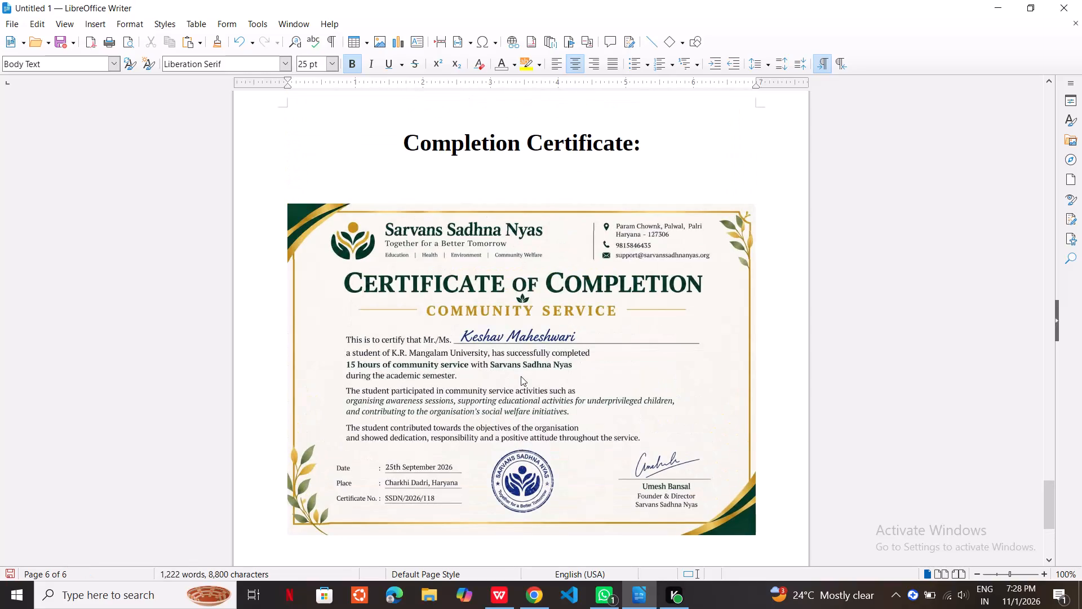
{"action": "left_click", "coordinate": [388, 152]}
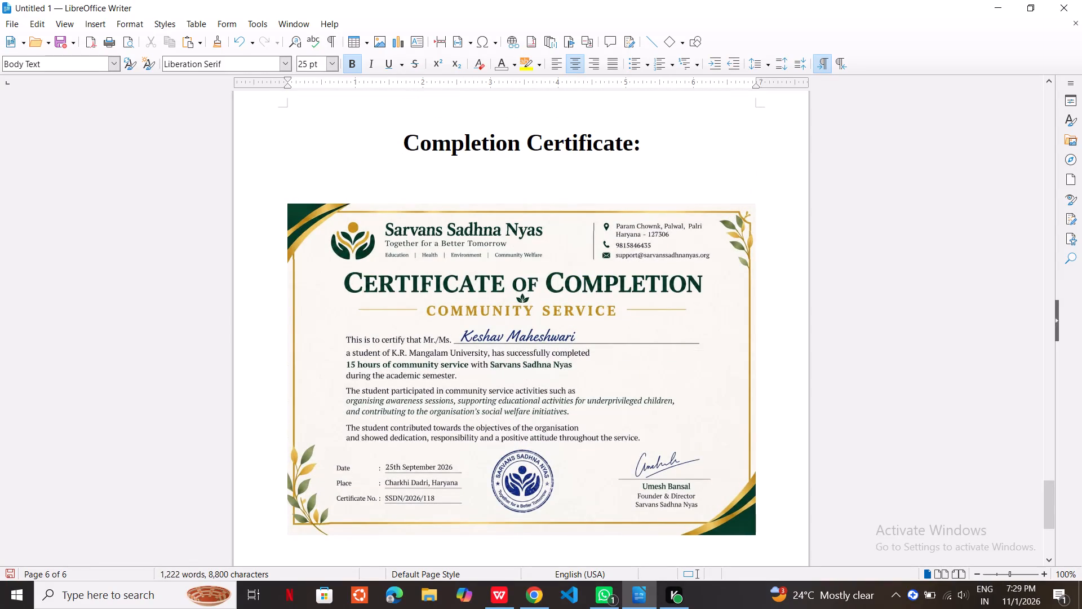
{"action": "key", "text": "BackSpace"}
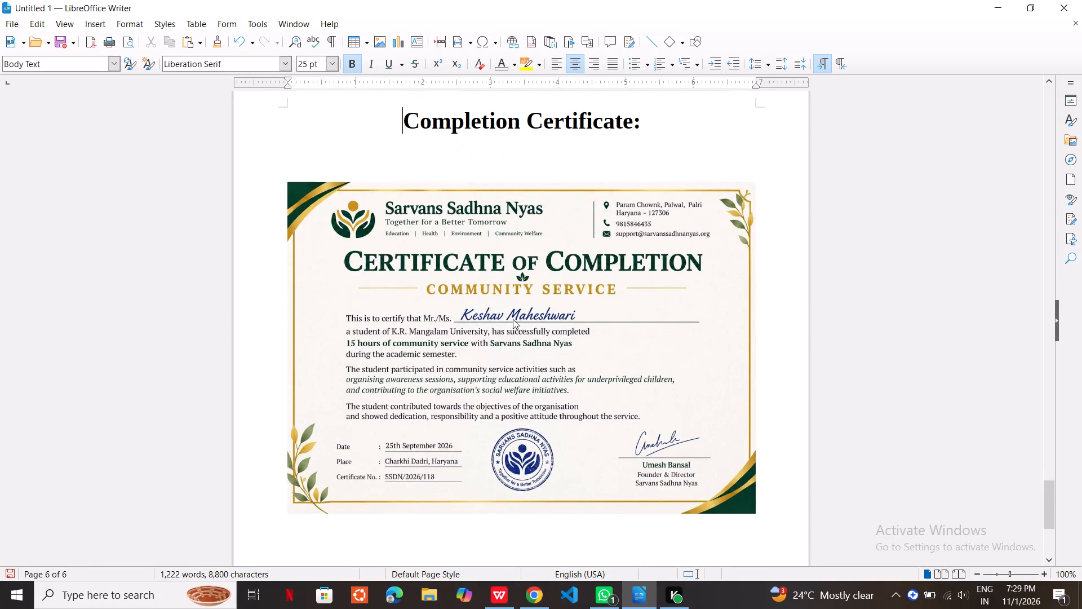
Review the report's content and formatting, going from the cover page down through the numbered sections.
{"action": "scroll", "coordinate": [513, 319], "scroll_direction": "down", "scroll_amount": 5}
{"action": "scroll", "coordinate": [513, 319], "scroll_direction": "up", "scroll_amount": 20}
{"action": "scroll", "coordinate": [513, 319], "scroll_direction": "up", "scroll_amount": 20}
{"action": "scroll", "coordinate": [513, 319], "scroll_direction": "up", "scroll_amount": 8}
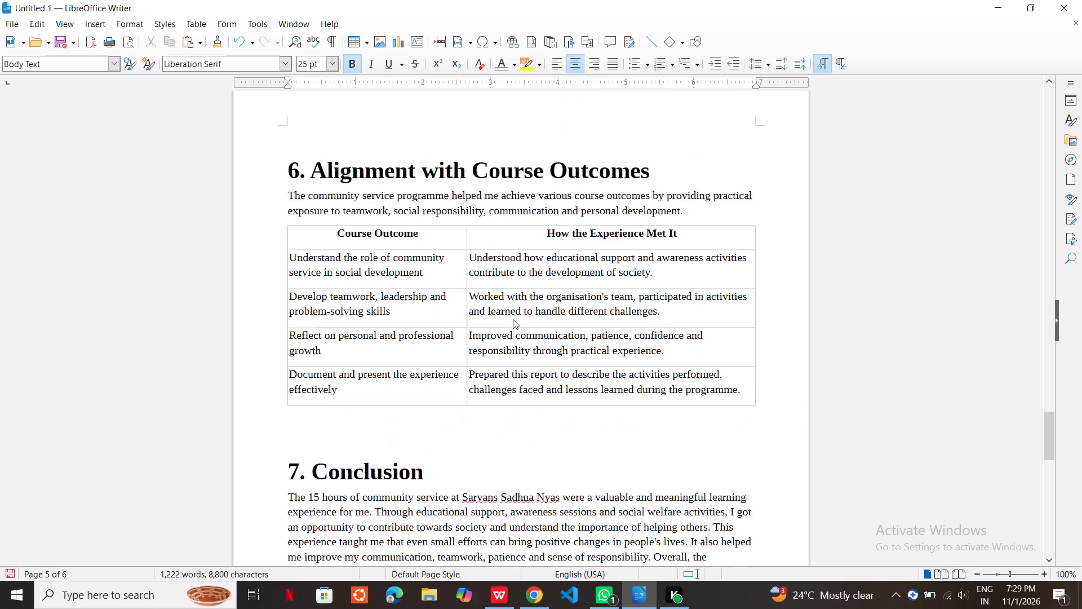
{"action": "scroll", "coordinate": [513, 319], "scroll_direction": "up", "scroll_amount": 20}
{"action": "scroll", "coordinate": [513, 319], "scroll_direction": "up", "scroll_amount": 20}
{"action": "scroll", "coordinate": [513, 319], "scroll_direction": "up", "scroll_amount": 20}
{"action": "scroll", "coordinate": [513, 319], "scroll_direction": "down", "scroll_amount": 6}
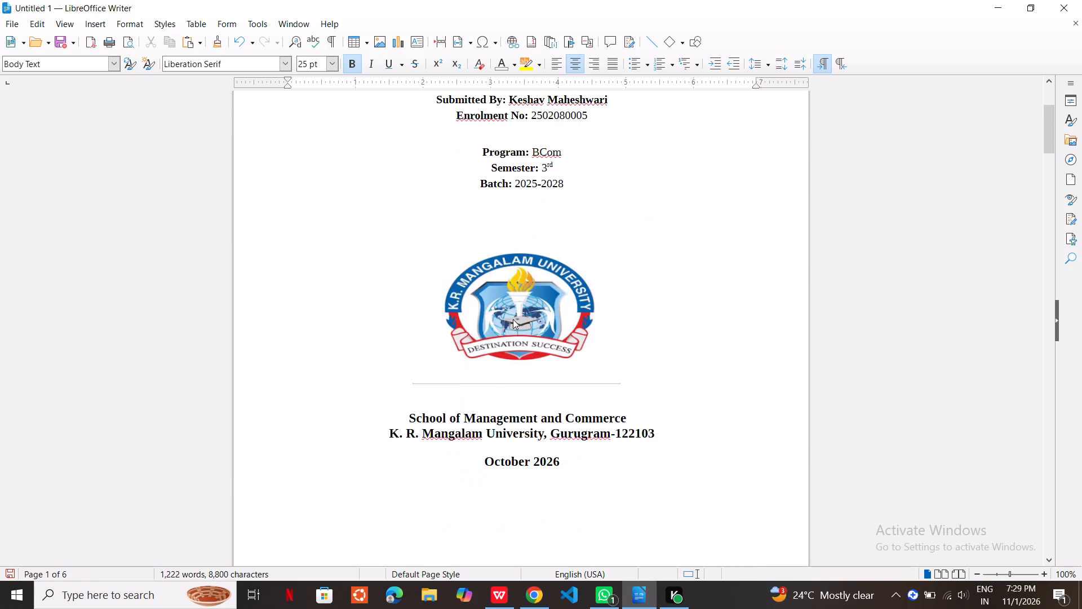
{"action": "scroll", "coordinate": [513, 319], "scroll_direction": "down", "scroll_amount": 18}
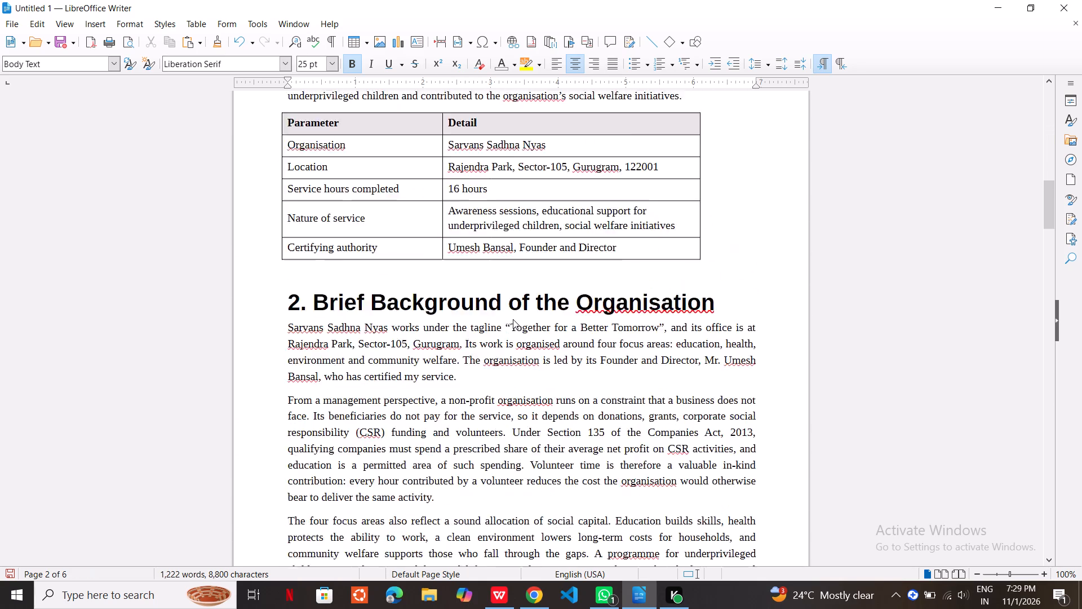
{"action": "scroll", "coordinate": [513, 319], "scroll_direction": "down", "scroll_amount": 20}
{"action": "scroll", "coordinate": [513, 319], "scroll_direction": "down", "scroll_amount": 8}
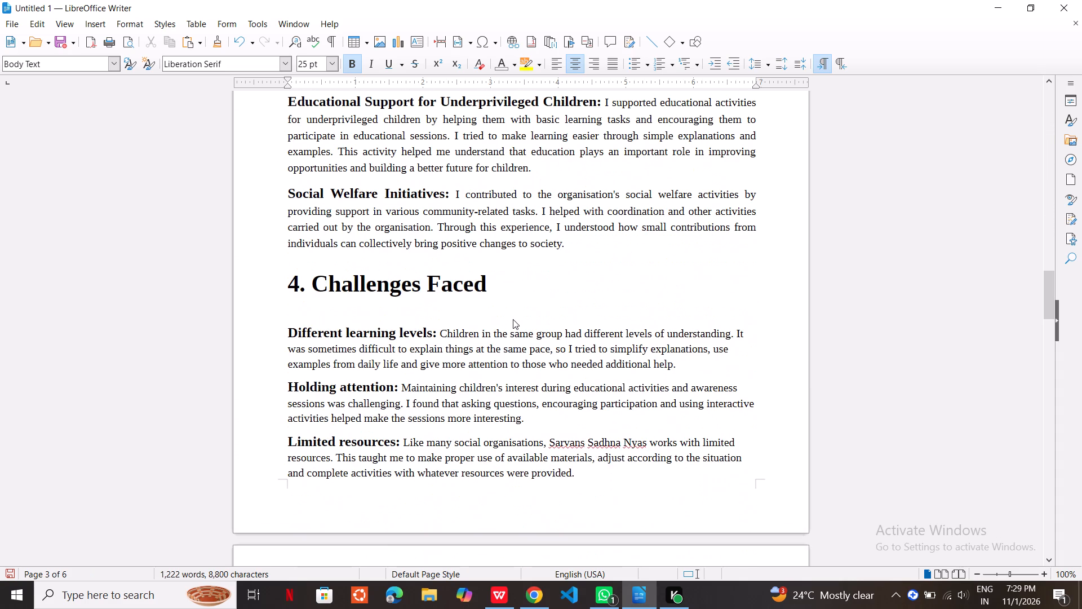
Review the report from the Challenges Faced section through the certificate page and back up to the Introduction section, checking the formatting.
{"action": "scroll", "coordinate": [513, 319], "scroll_direction": "down", "scroll_amount": 11}
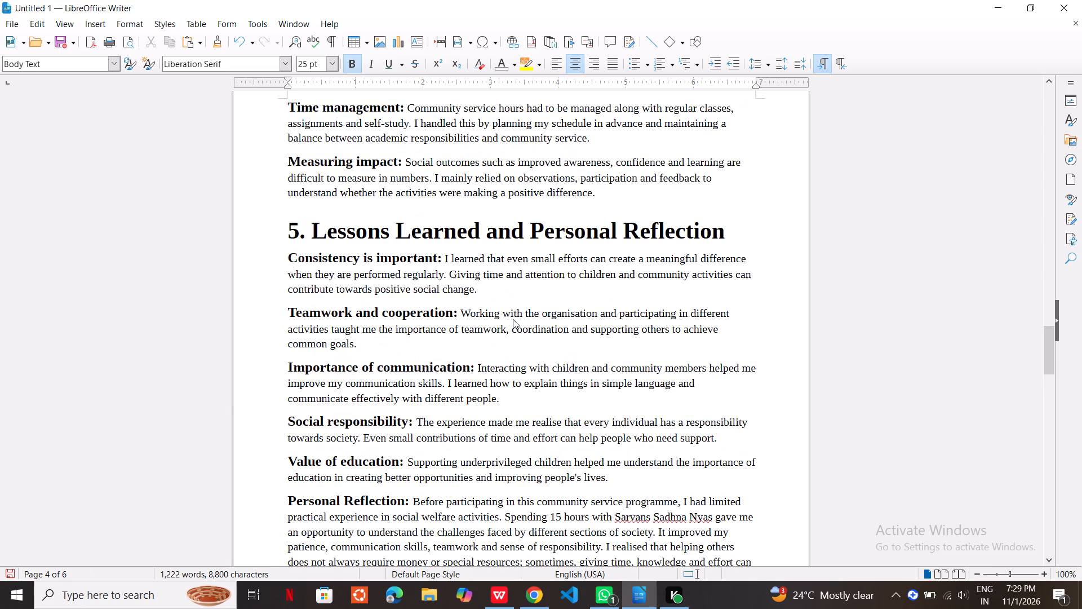
{"action": "scroll", "coordinate": [513, 319], "scroll_direction": "down", "scroll_amount": 18}
{"action": "scroll", "coordinate": [513, 319], "scroll_direction": "down", "scroll_amount": 17}
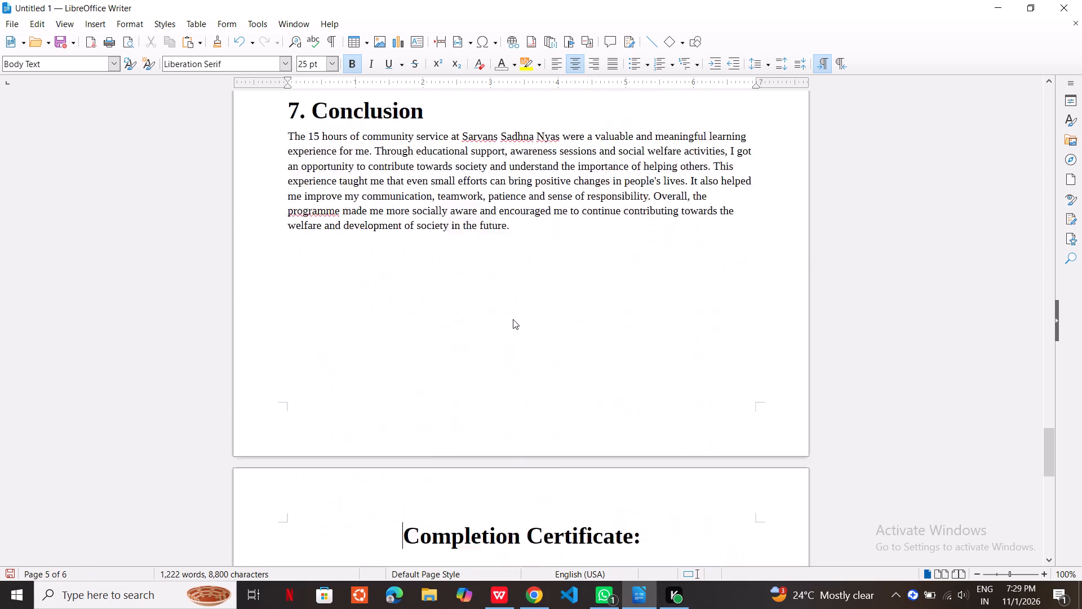
{"action": "scroll", "coordinate": [513, 319], "scroll_direction": "down", "scroll_amount": 13}
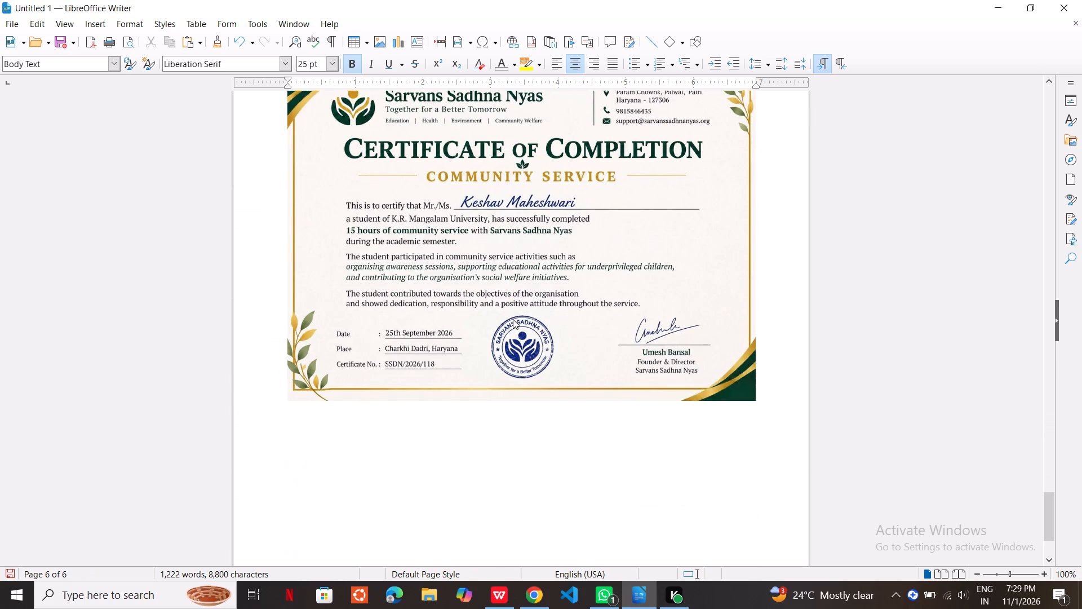
{"action": "scroll", "coordinate": [513, 319], "scroll_direction": "down", "scroll_amount": 1}
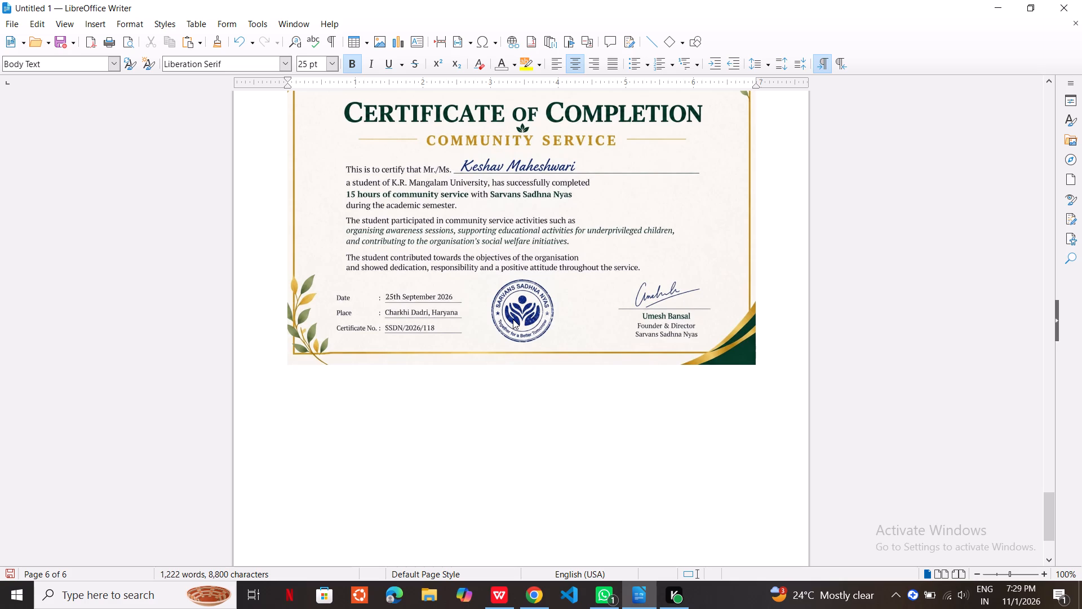
{"action": "scroll", "coordinate": [513, 327], "scroll_direction": "up", "scroll_amount": 20}
{"action": "scroll", "coordinate": [513, 327], "scroll_direction": "up", "scroll_amount": 20}
{"action": "scroll", "coordinate": [513, 327], "scroll_direction": "up", "scroll_amount": 9}
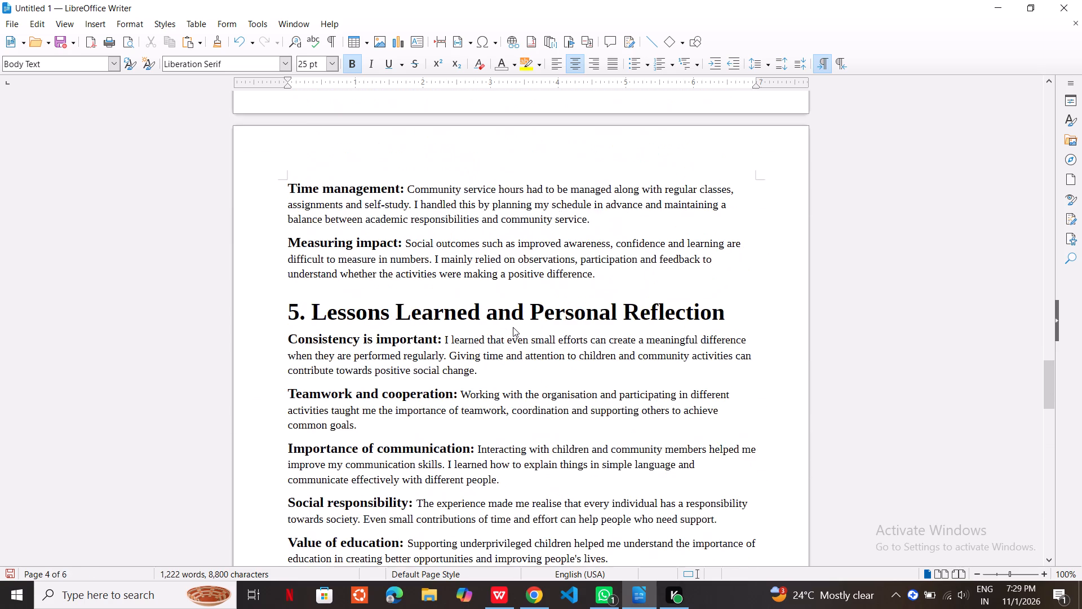
{"action": "scroll", "coordinate": [513, 327], "scroll_direction": "up", "scroll_amount": 7}
{"action": "scroll", "coordinate": [513, 327], "scroll_direction": "up", "scroll_amount": 17}
{"action": "scroll", "coordinate": [513, 327], "scroll_direction": "up", "scroll_amount": 16}
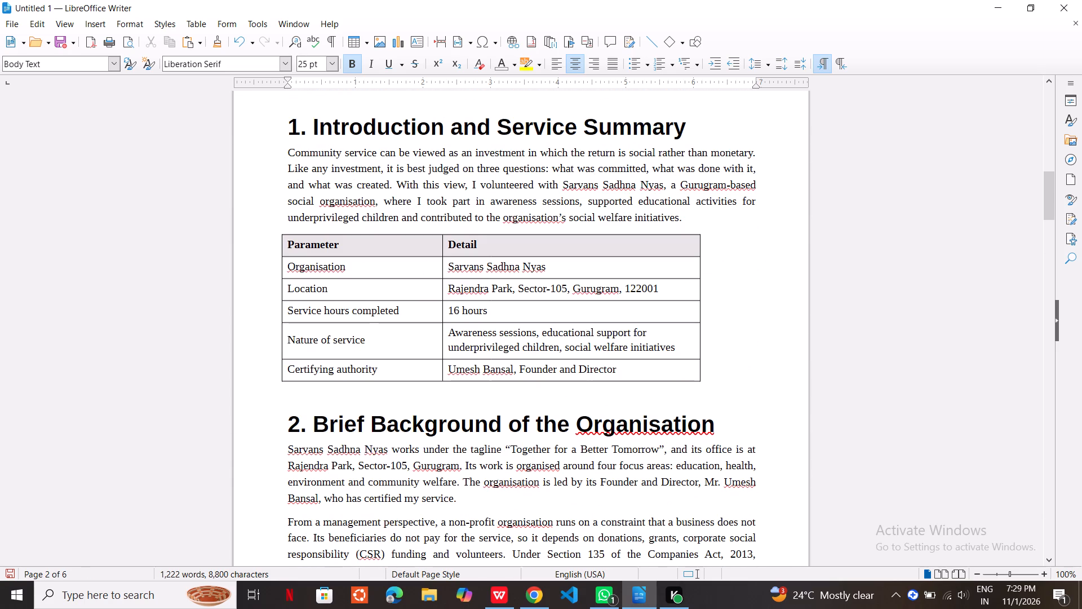
Set the font of the entire document to Liberation Serif.
{"action": "key", "text": "ctrl+a"}
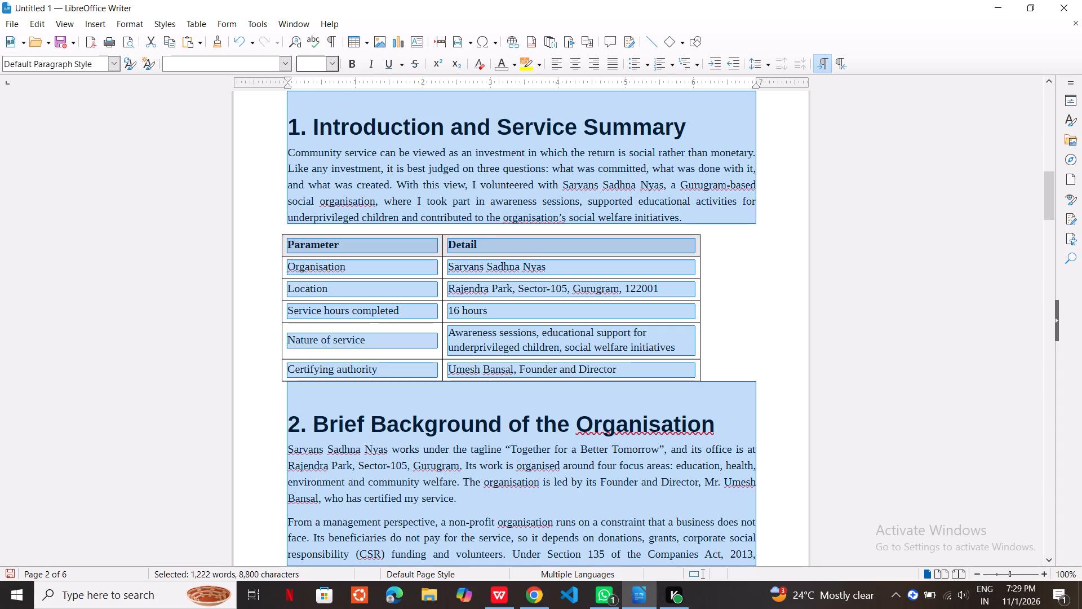
{"action": "left_click", "coordinate": [308, 67]}
{"action": "key", "text": "1"}
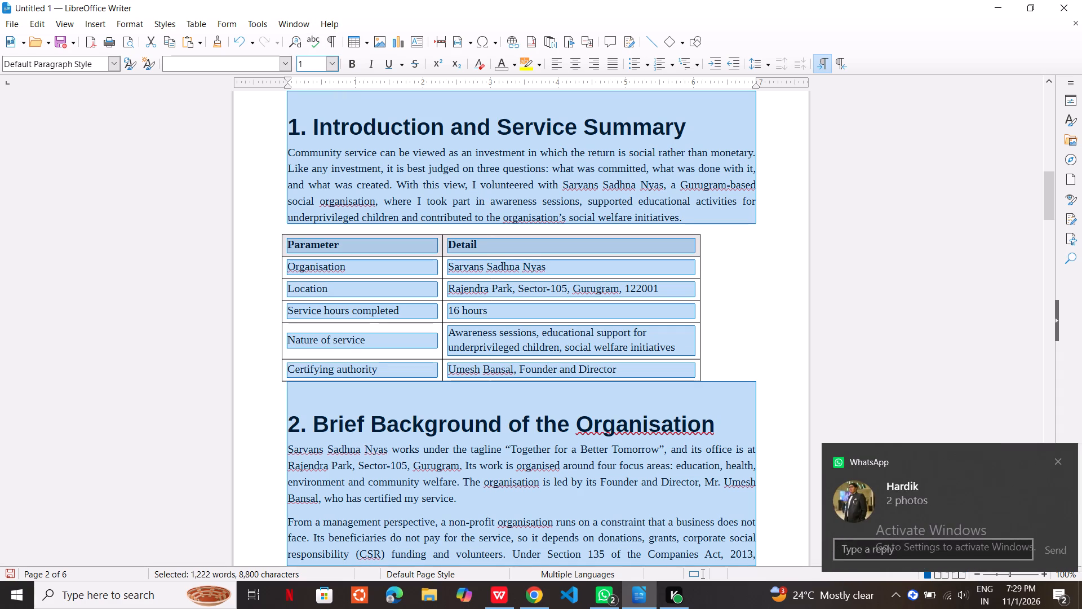
{"action": "key", "text": "BackSpace"}
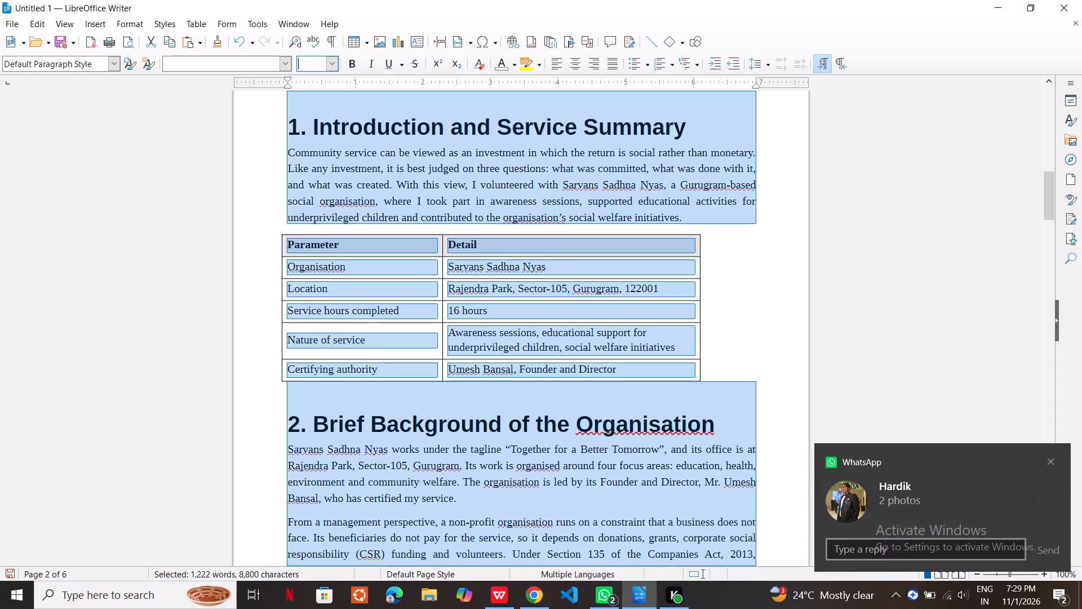
{"action": "left_click", "coordinate": [230, 63]}
{"action": "type", "text": "li"}
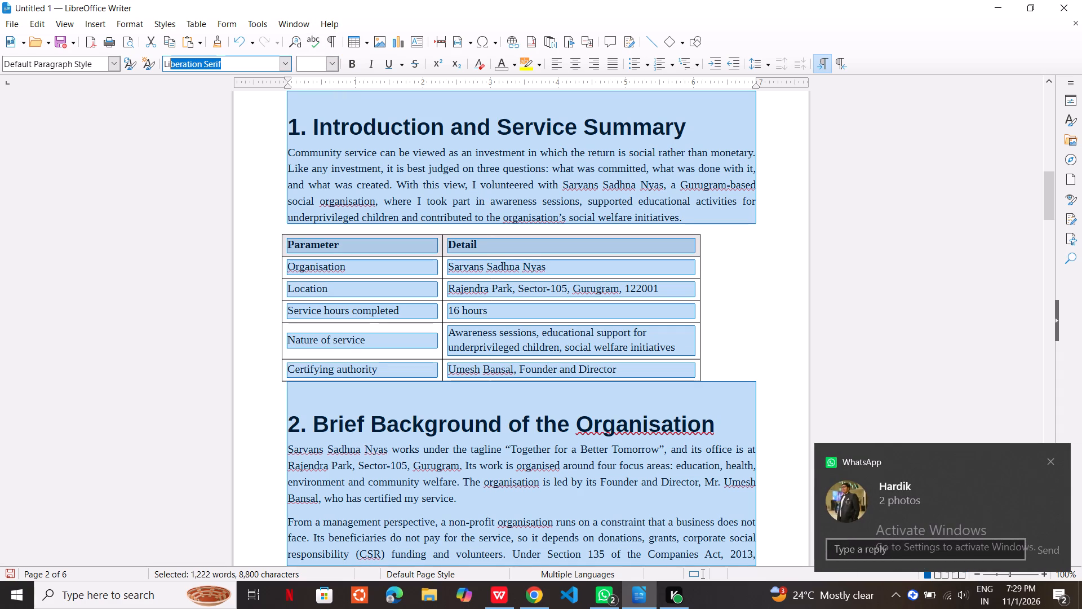
{"action": "key", "text": "Right"}
{"action": "key", "text": "Return"}
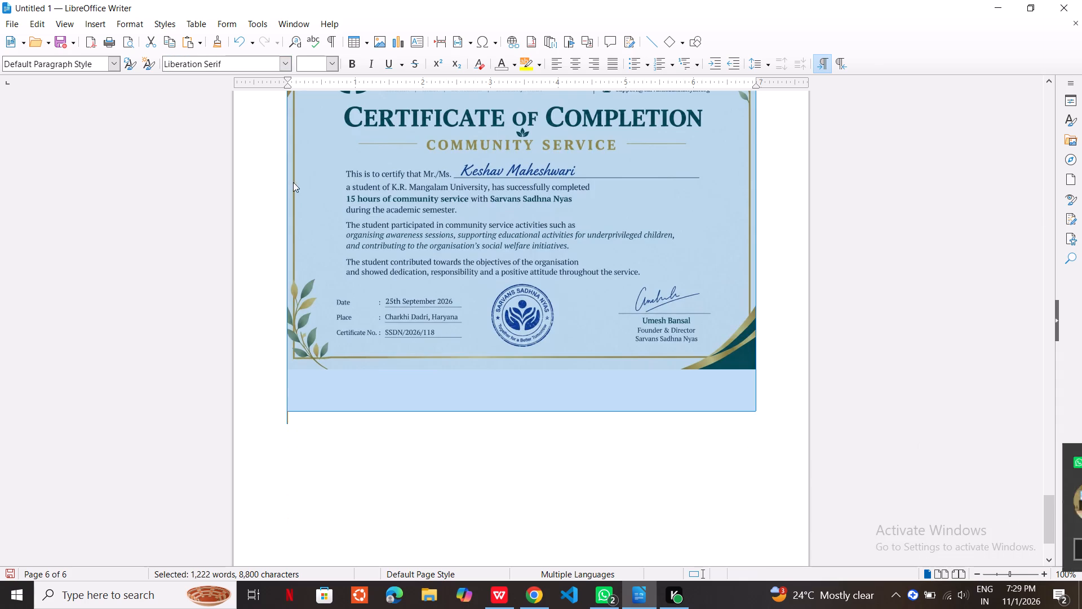
{"action": "left_click", "coordinate": [444, 449]}
Check the headings and body text on all pages of the report, from the Introduction to the certificate, for consistent font.
{"action": "scroll", "coordinate": [444, 449], "scroll_direction": "up", "scroll_amount": 18}
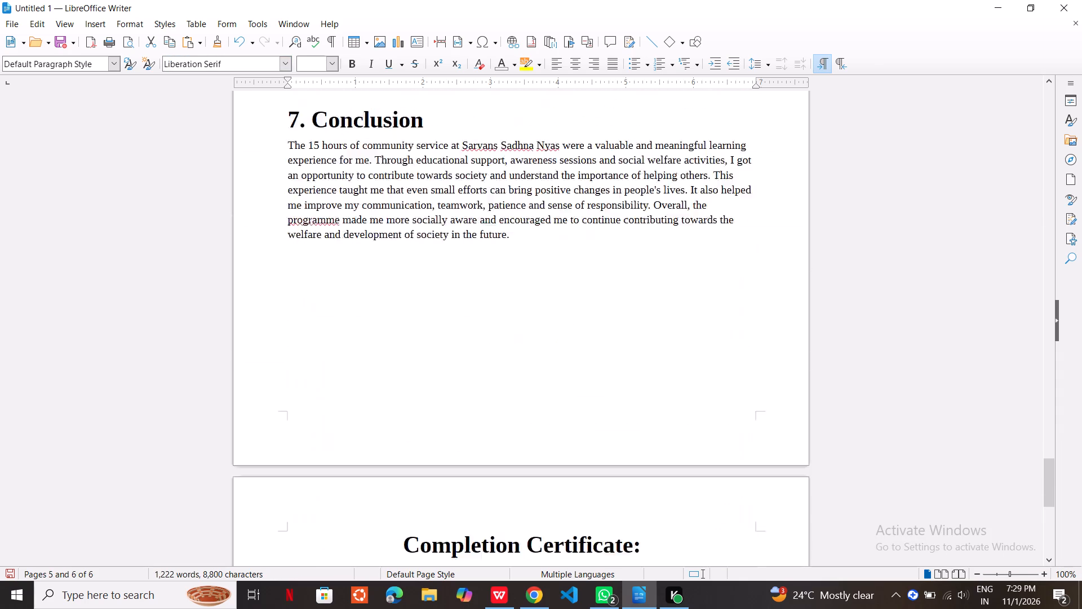
{"action": "scroll", "coordinate": [444, 449], "scroll_direction": "up", "scroll_amount": 11}
{"action": "scroll", "coordinate": [444, 449], "scroll_direction": "up", "scroll_amount": 20}
{"action": "scroll", "coordinate": [444, 449], "scroll_direction": "up", "scroll_amount": 5}
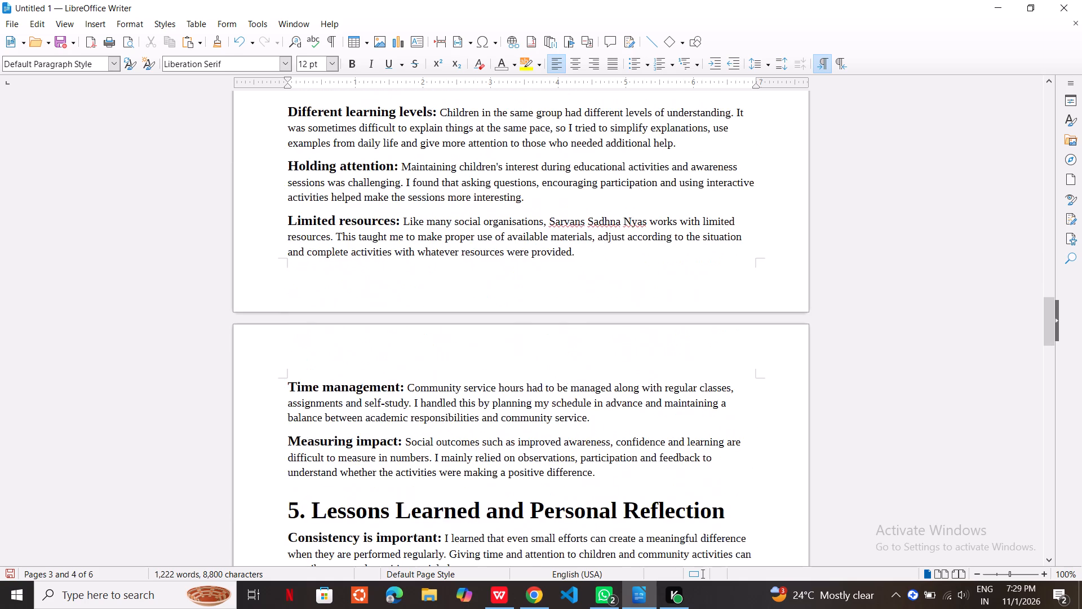
{"action": "scroll", "coordinate": [444, 449], "scroll_direction": "up", "scroll_amount": 20}
{"action": "scroll", "coordinate": [444, 449], "scroll_direction": "up", "scroll_amount": 19}
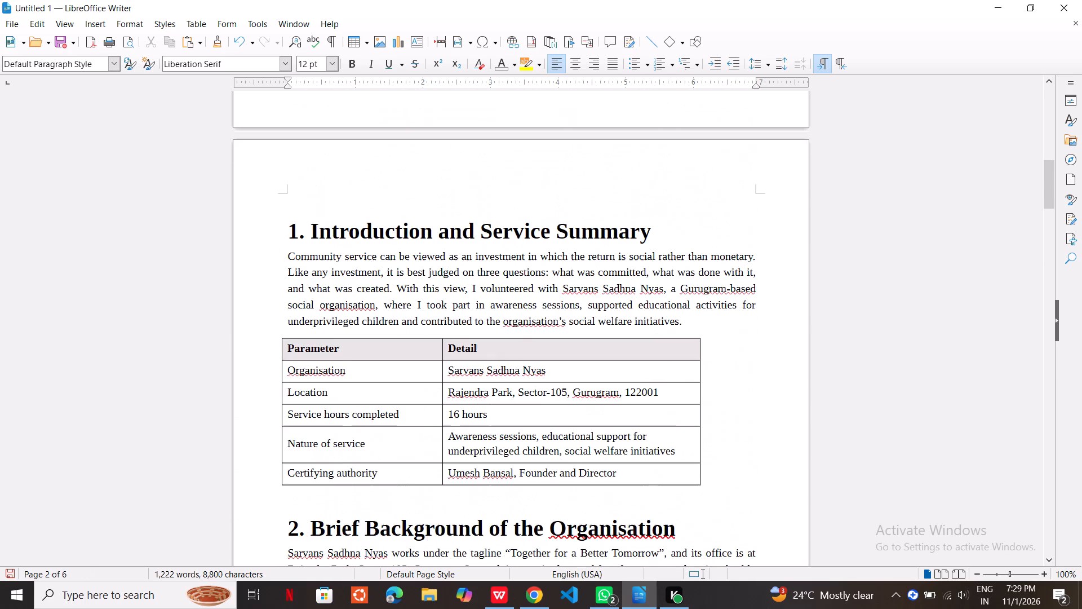
{"action": "scroll", "coordinate": [444, 449], "scroll_direction": "down", "scroll_amount": 12}
{"action": "scroll", "coordinate": [444, 449], "scroll_direction": "down", "scroll_amount": 14}
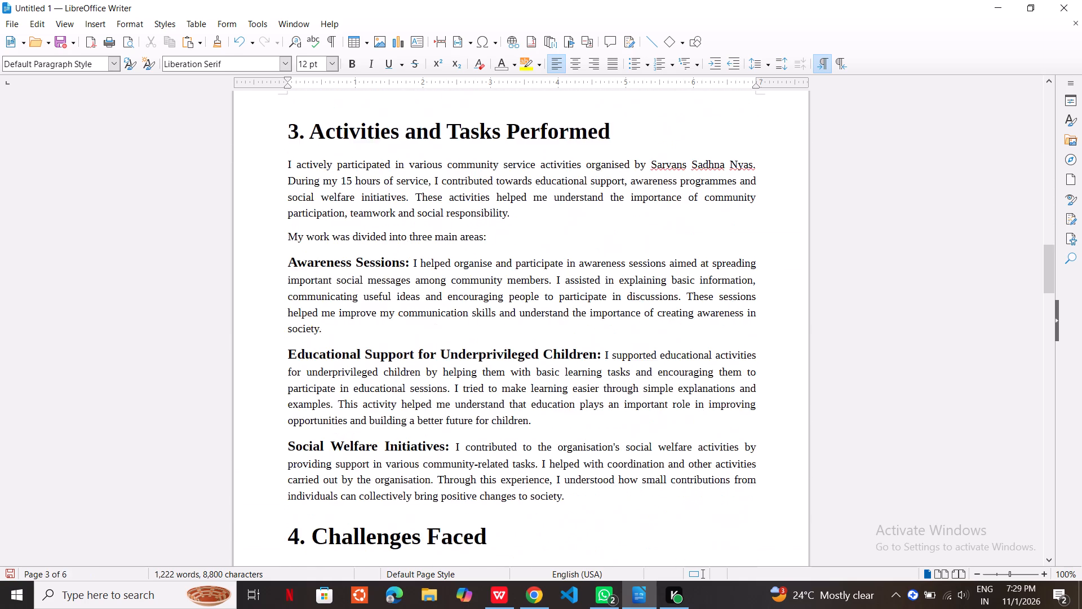
{"action": "scroll", "coordinate": [444, 449], "scroll_direction": "down", "scroll_amount": 7}
{"action": "scroll", "coordinate": [444, 449], "scroll_direction": "down", "scroll_amount": 20}
{"action": "scroll", "coordinate": [444, 449], "scroll_direction": "down", "scroll_amount": 7}
{"action": "scroll", "coordinate": [444, 449], "scroll_direction": "up", "scroll_amount": 19}
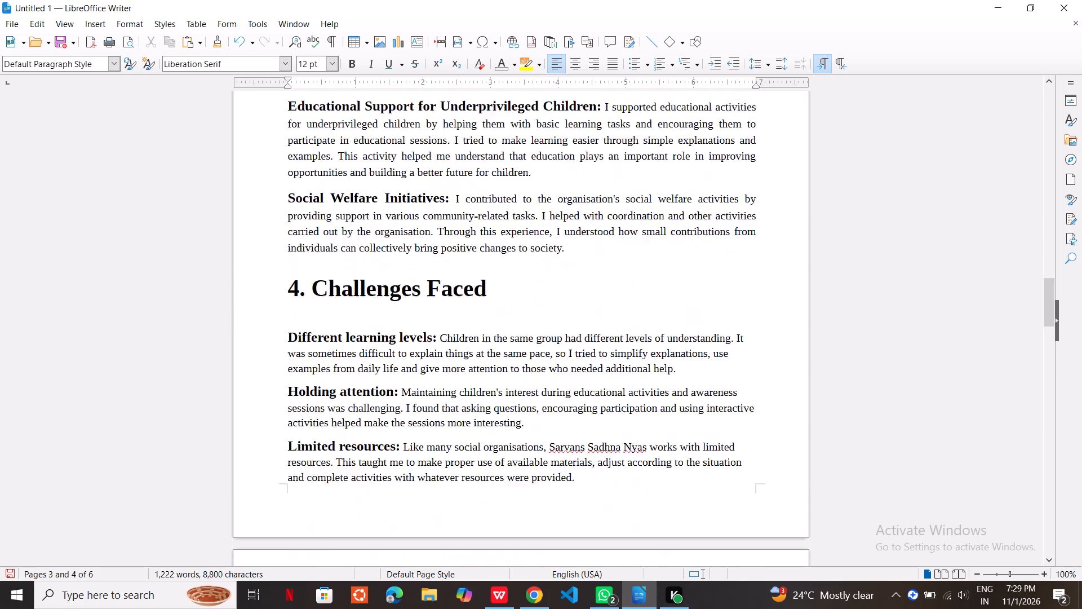
{"action": "scroll", "coordinate": [444, 449], "scroll_direction": "up", "scroll_amount": 20}
{"action": "scroll", "coordinate": [444, 449], "scroll_direction": "up", "scroll_amount": 16}
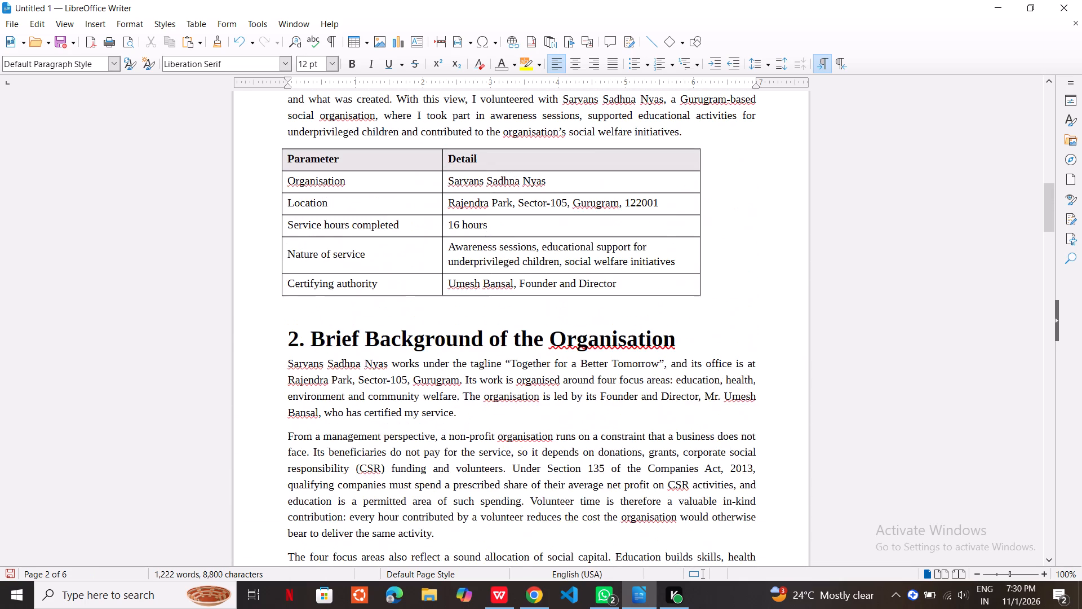
{"action": "scroll", "coordinate": [444, 449], "scroll_direction": "up", "scroll_amount": 15}
{"action": "scroll", "coordinate": [444, 449], "scroll_direction": "down", "scroll_amount": 9}
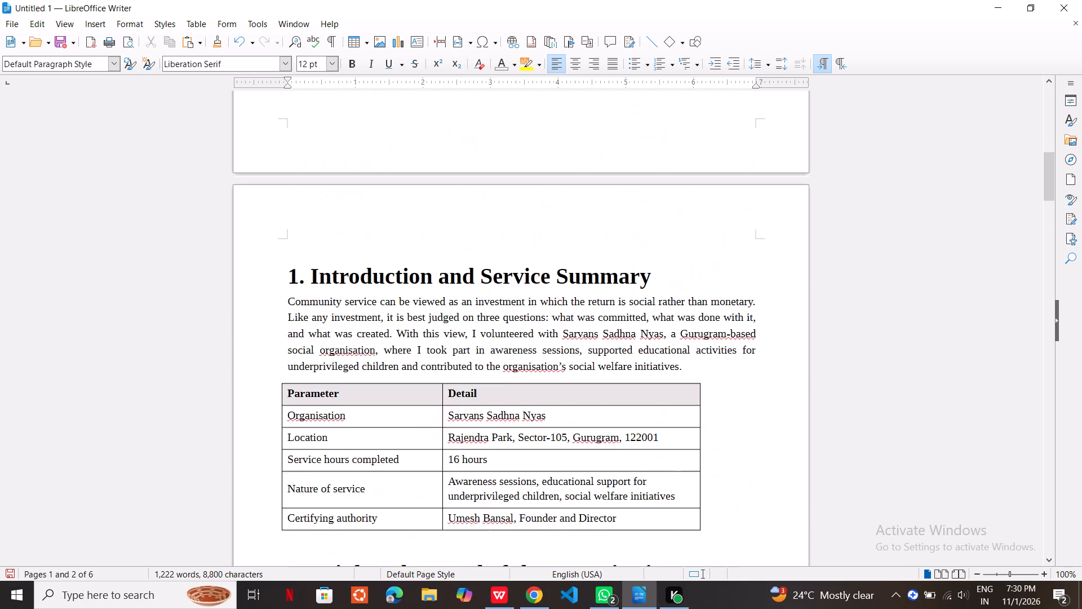
{"action": "scroll", "coordinate": [444, 449], "scroll_direction": "down", "scroll_amount": 14}
{"action": "scroll", "coordinate": [444, 449], "scroll_direction": "down", "scroll_amount": 10}
{"action": "scroll", "coordinate": [444, 449], "scroll_direction": "down", "scroll_amount": 20}
{"action": "scroll", "coordinate": [444, 449], "scroll_direction": "down", "scroll_amount": 3}
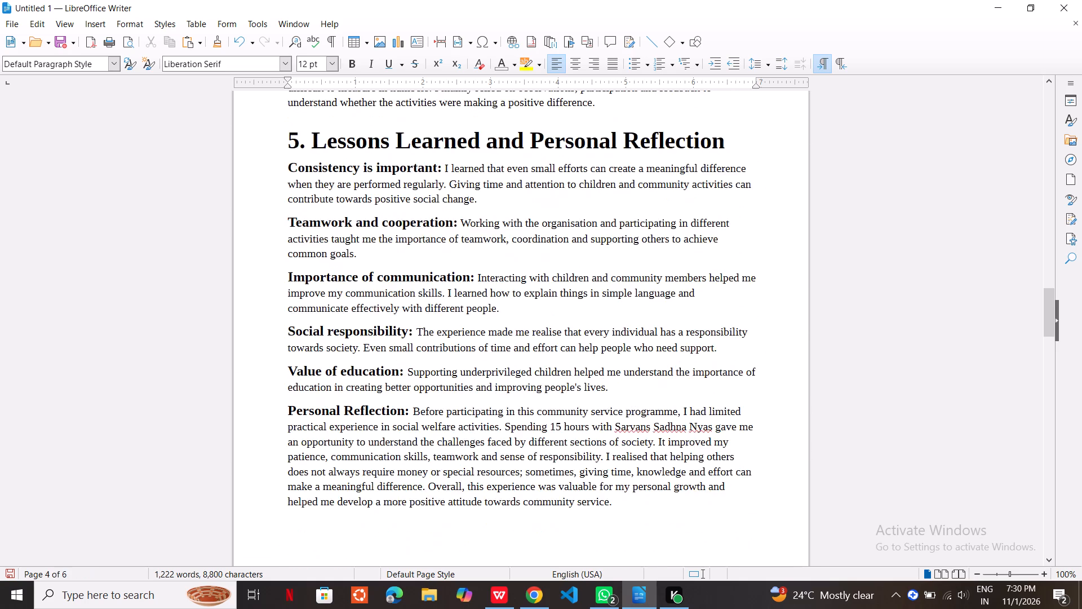
{"action": "scroll", "coordinate": [444, 449], "scroll_direction": "down", "scroll_amount": 13}
{"action": "scroll", "coordinate": [444, 449], "scroll_direction": "down", "scroll_amount": 17}
{"action": "scroll", "coordinate": [444, 449], "scroll_direction": "down", "scroll_amount": 16}
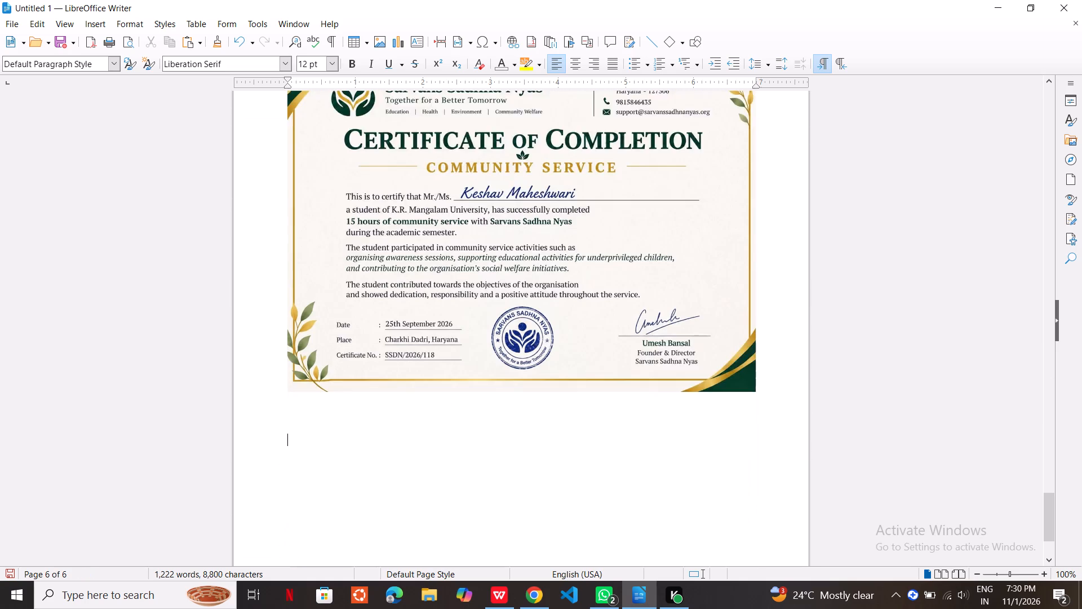
Add blank lines below the certificate image to reach a new page and begin a line there with "Some of the".
{"action": "scroll", "coordinate": [444, 449], "scroll_direction": "down", "scroll_amount": 18}
{"action": "left_click", "coordinate": [427, 442]}
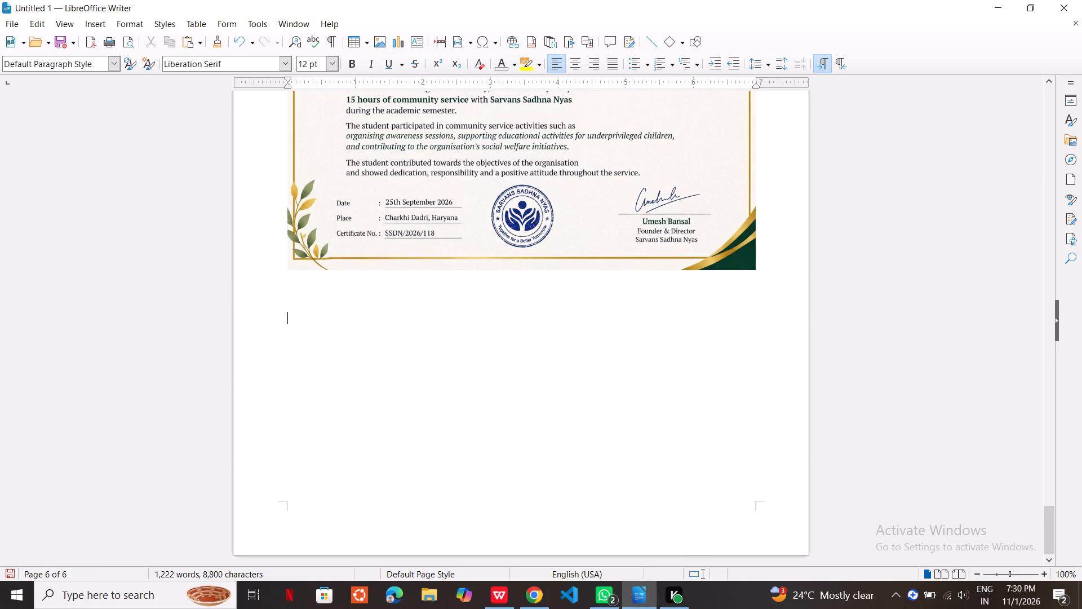
{"action": "key", "text": "Return"}
{"action": "key", "text": "Return"}
{"action": "key", "text": "Return"}
{"action": "key", "text": "Return"}
{"action": "key", "text": "Return"}
{"action": "key", "text": "Return"}
{"action": "key", "text": "Return"}
{"action": "key", "text": "Return"}
{"action": "key", "text": "Return"}
{"action": "key", "text": "Return"}
{"action": "key", "text": "Return"}
{"action": "key", "text": "Return"}
{"action": "key", "text": "Return"}
{"action": "key", "text": "Return"}
{"action": "key", "text": "Return"}
{"action": "key", "text": "Return"}
{"action": "key", "text": "Return"}
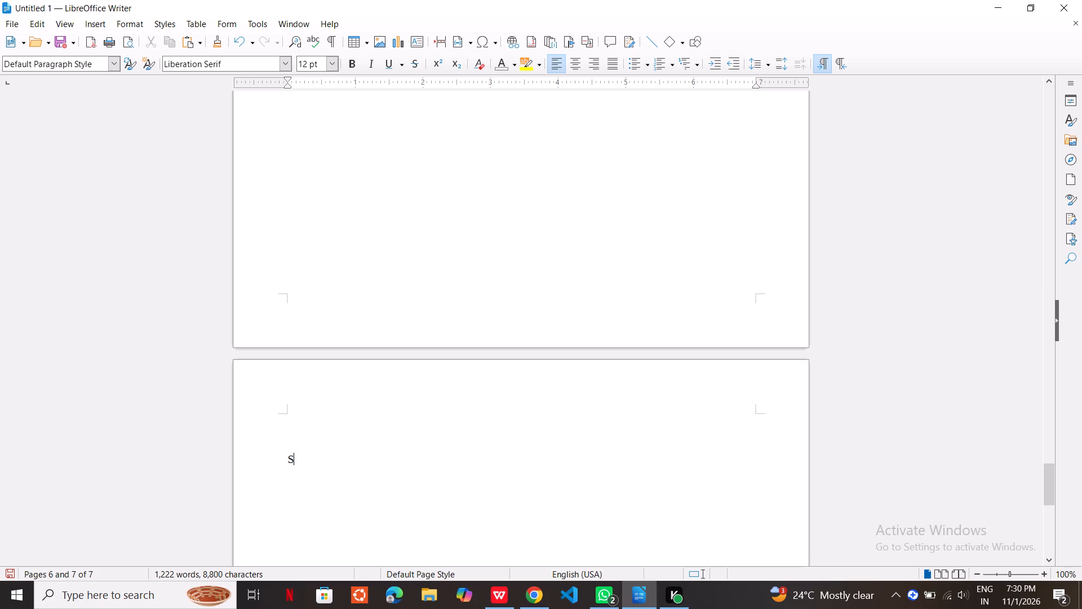
{"action": "type", "text": "ome of the"}
{"action": "key", "text": "space"}
Switch to the Community Service Report in WPS Office to view its photo page, and go back to LibreOffice Writer.
{"action": "left_click", "coordinate": [499, 600]}
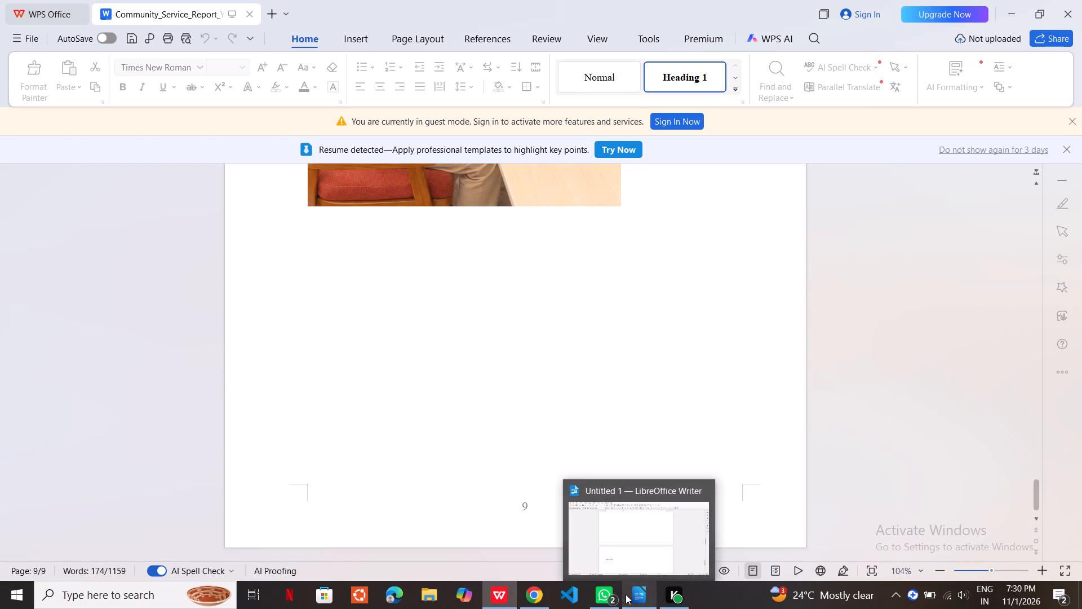
{"action": "left_click", "coordinate": [635, 598]}
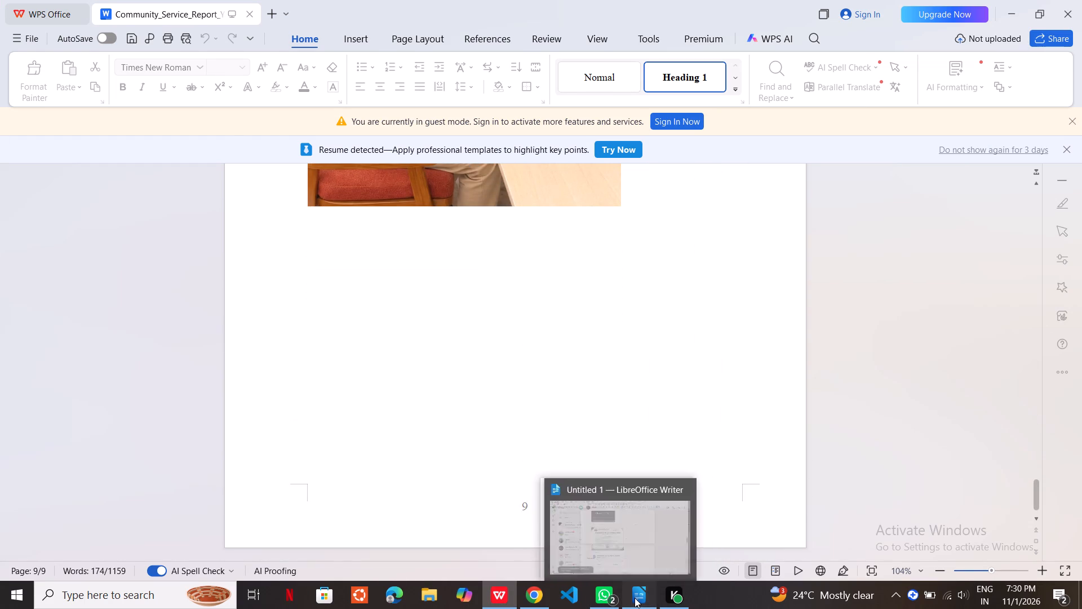
Complete the line on the new page so it reads "Some of the images of work I did:".
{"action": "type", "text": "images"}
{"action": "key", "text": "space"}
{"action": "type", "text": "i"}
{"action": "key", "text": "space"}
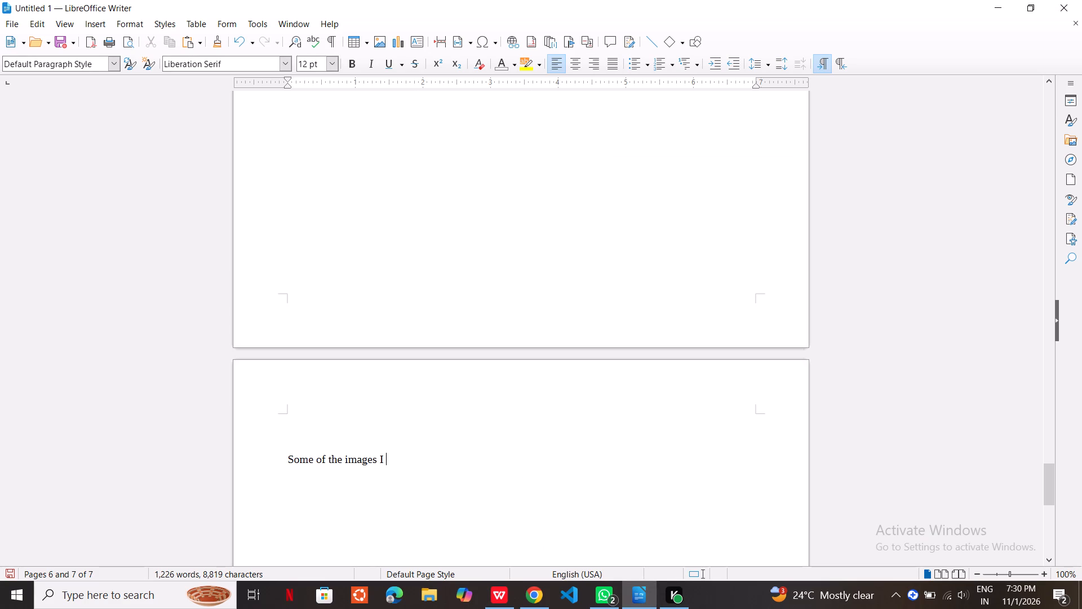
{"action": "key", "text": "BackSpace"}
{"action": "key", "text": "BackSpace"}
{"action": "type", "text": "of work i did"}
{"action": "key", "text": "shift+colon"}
Format the line "Some of the images of work I did:" as a bold, 22 pt, centred heading.
{"action": "triple_click", "coordinate": [426, 457]}
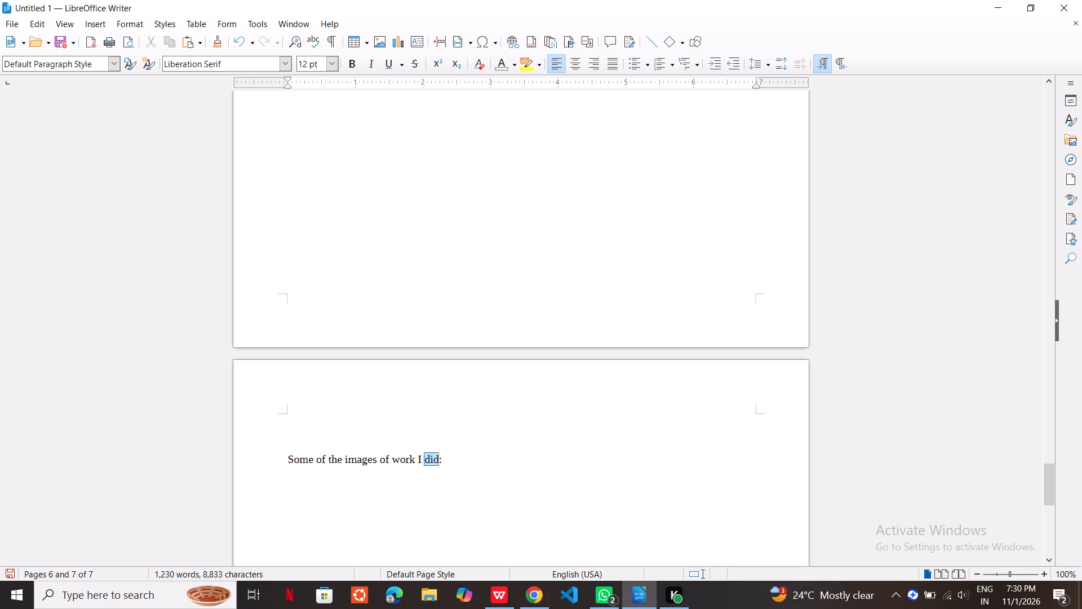
{"action": "left_click", "coordinate": [426, 457]}
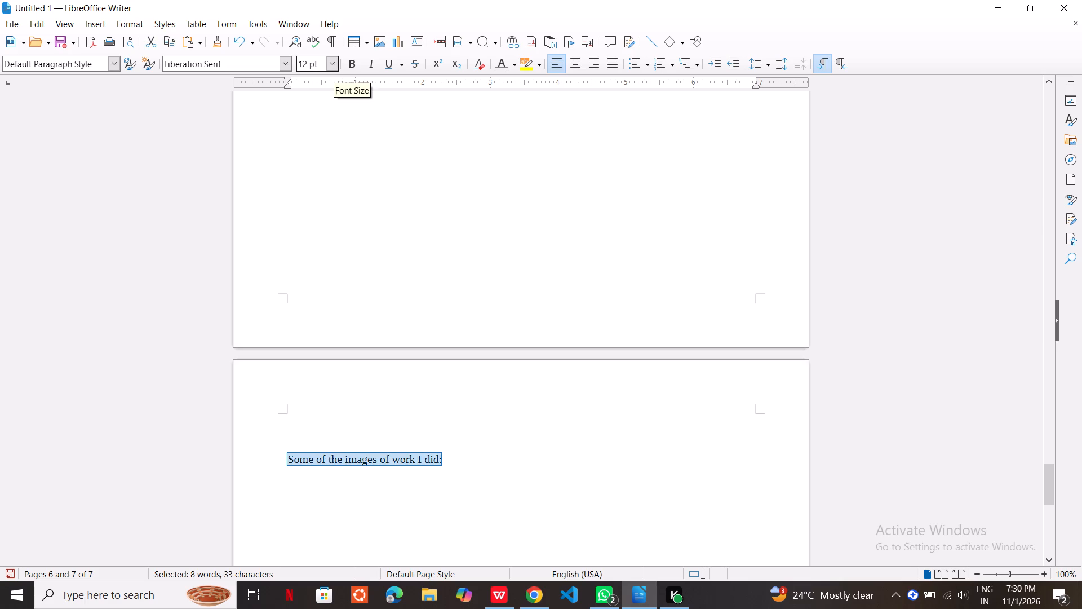
{"action": "double_click", "coordinate": [307, 63]}
{"action": "key", "text": "BackSpace"}
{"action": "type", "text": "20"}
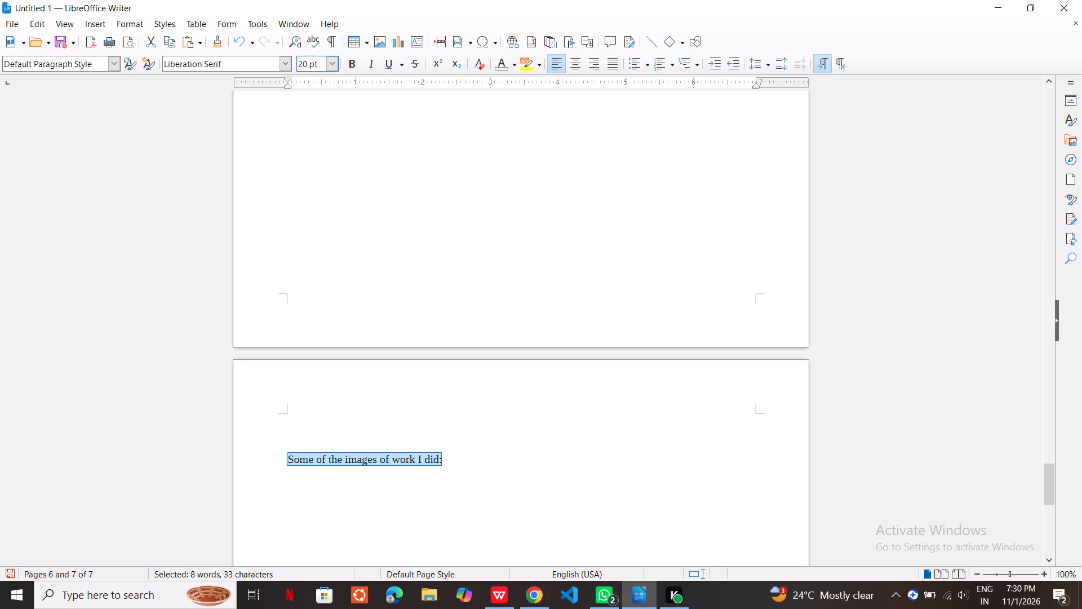
{"action": "left_click", "coordinate": [354, 64]}
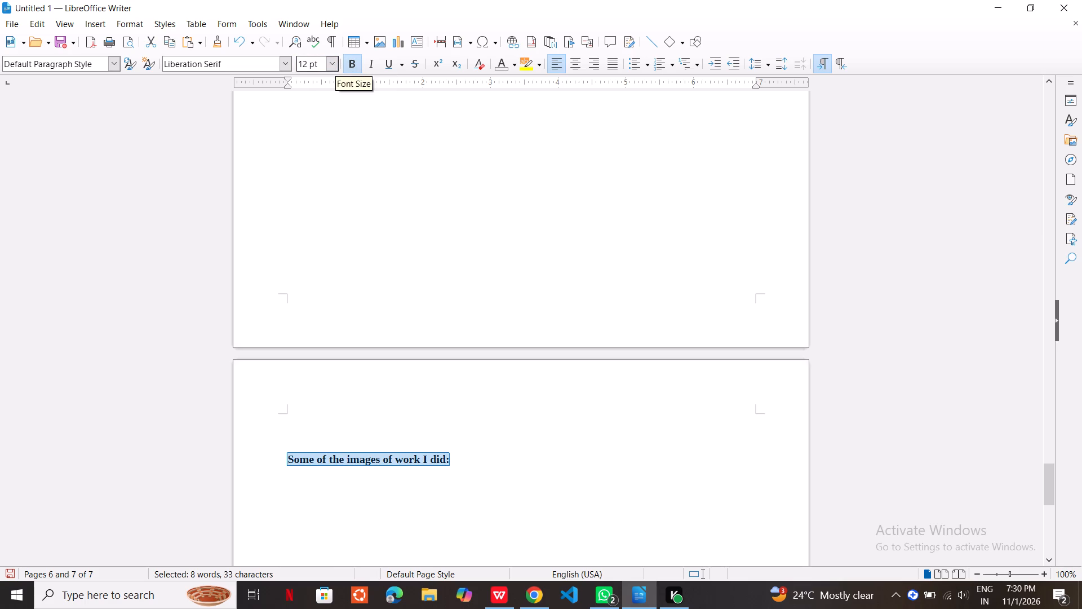
{"action": "triple_click", "coordinate": [306, 64]}
{"action": "key", "text": "BackSpace"}
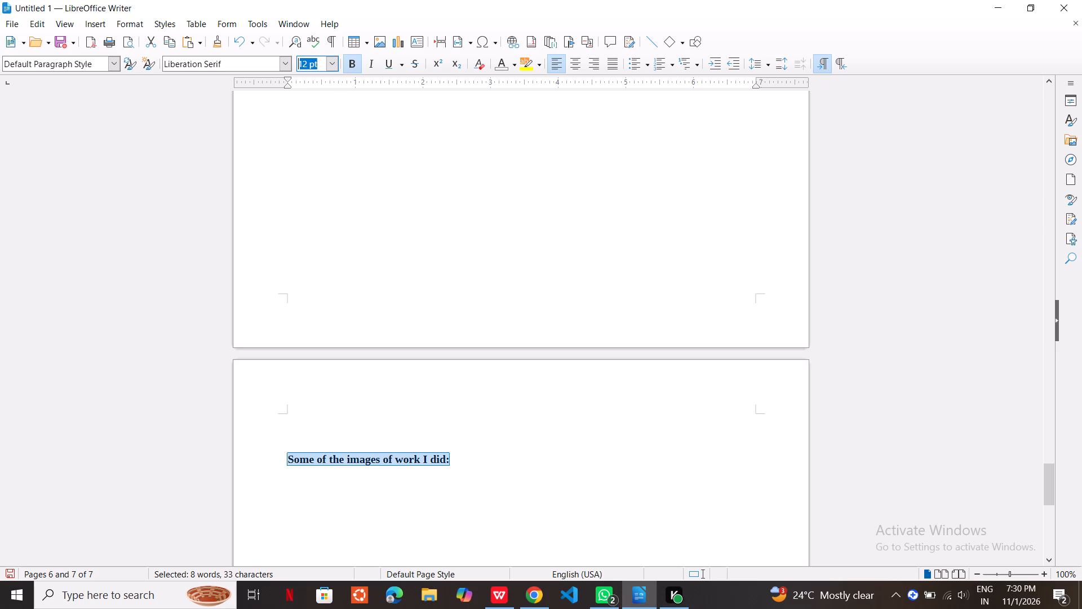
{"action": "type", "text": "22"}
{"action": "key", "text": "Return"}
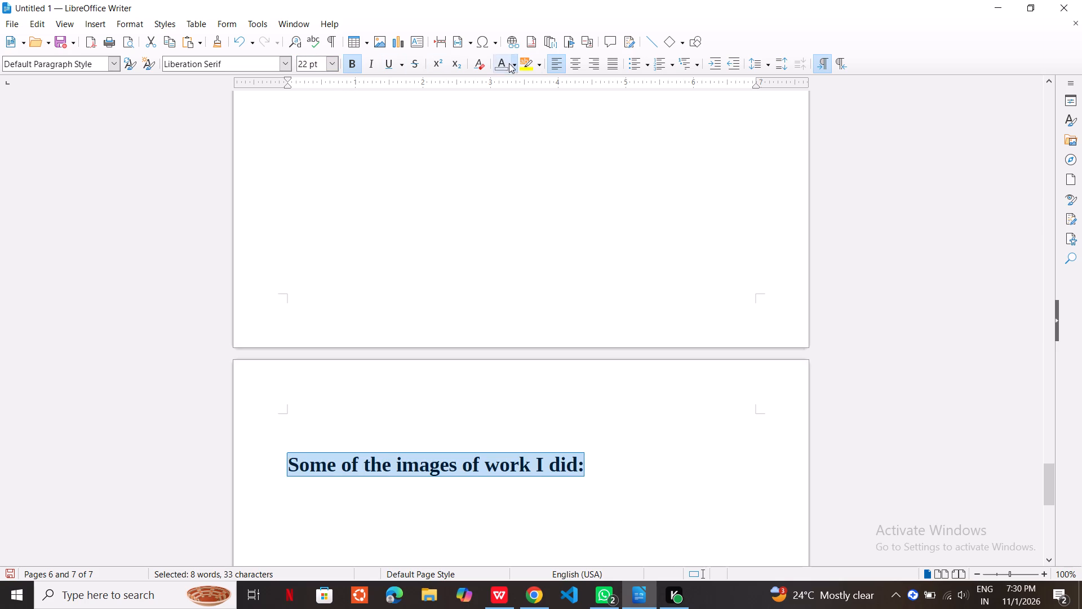
{"action": "left_click", "coordinate": [572, 57]}
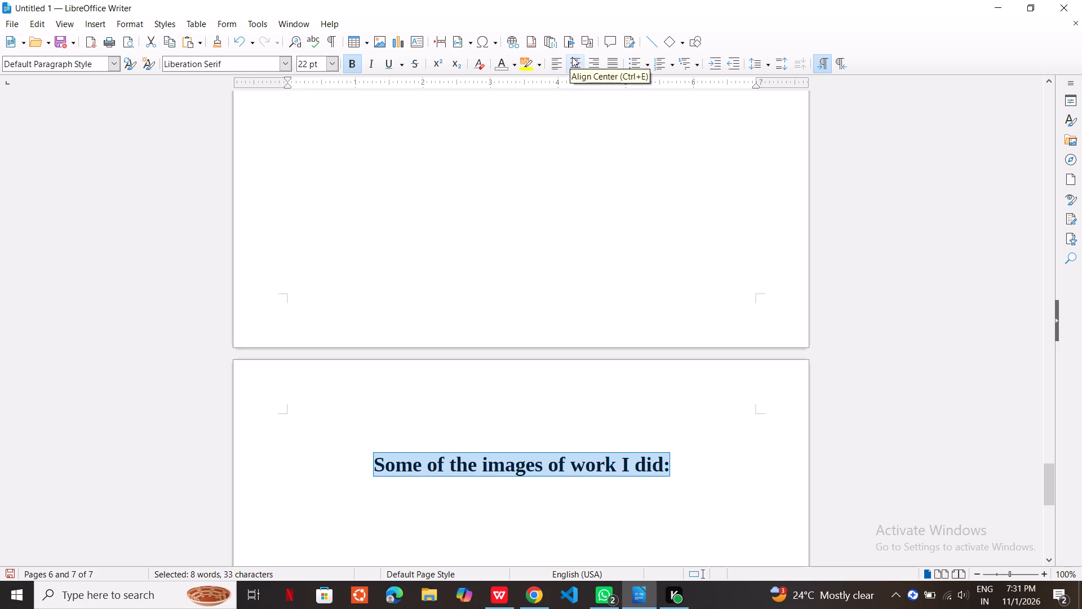
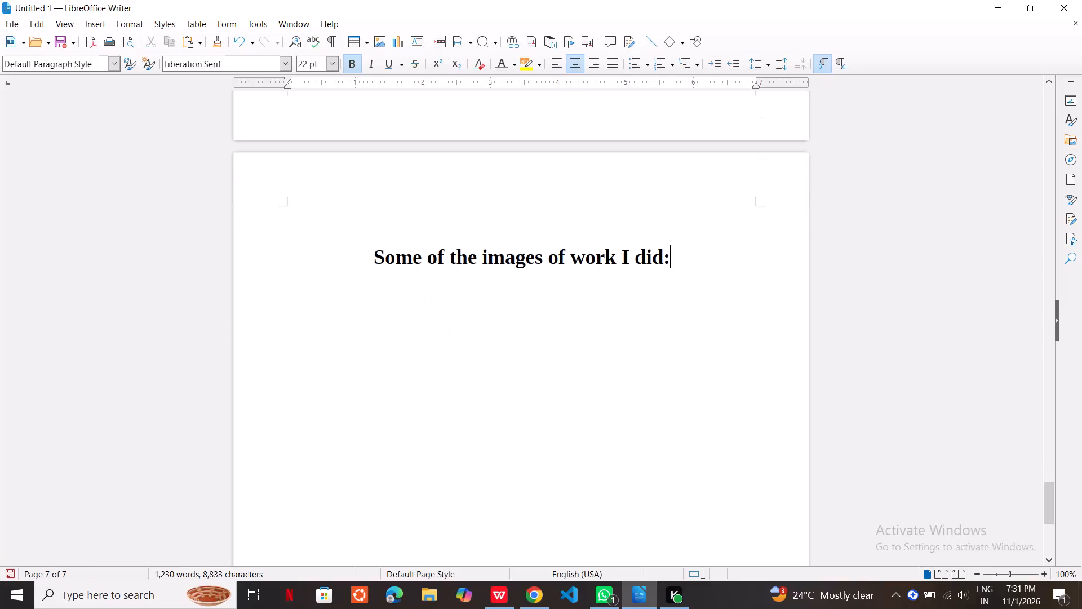
Add three line breaks below the heading "Some of the images of work I did:" and paste the copied photo of teaching children there.
{"action": "key", "text": "Return"}
{"action": "key", "text": "Return"}
{"action": "key", "text": "Return"}
{"action": "key", "text": "ctrl+v"}
{"action": "scroll", "coordinate": [530, 444], "scroll_direction": "up", "scroll_amount": 1}
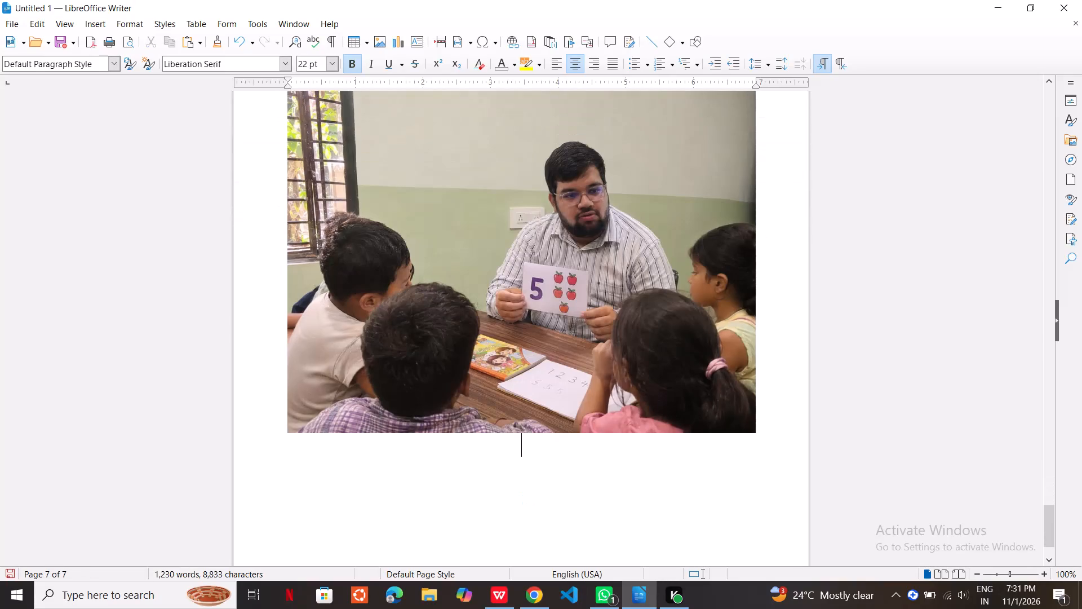
{"action": "scroll", "coordinate": [530, 444], "scroll_direction": "up", "scroll_amount": 2}
{"action": "scroll", "coordinate": [530, 444], "scroll_direction": "down", "scroll_amount": 9}
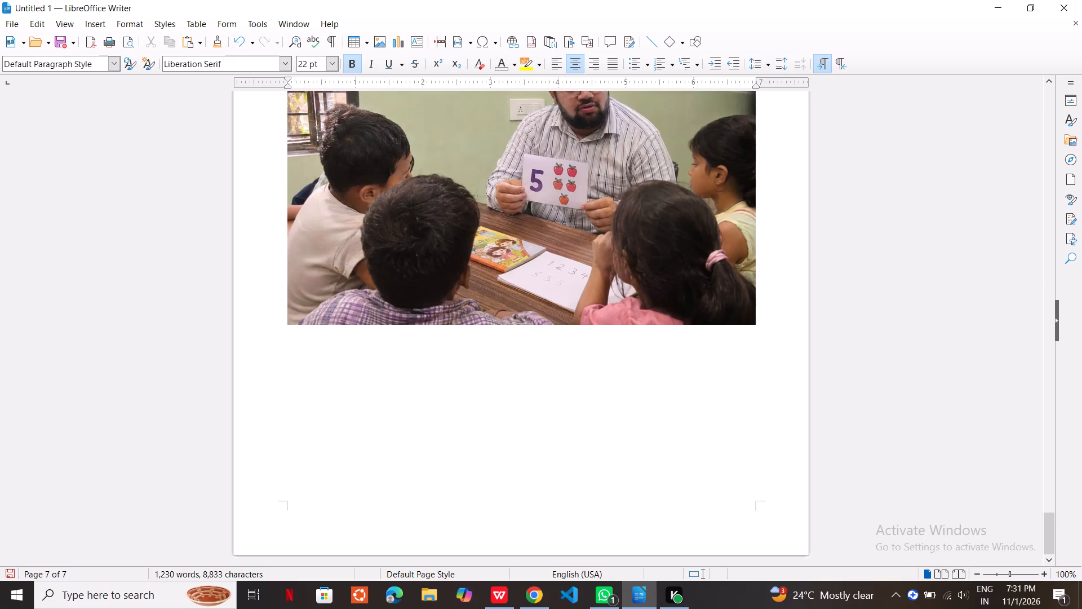
Reduce the height of the classroom photo on the last page to about 3.79 inches, keeping its full width.
{"action": "scroll", "coordinate": [530, 389], "scroll_direction": "up", "scroll_amount": 5}
{"action": "left_click", "coordinate": [530, 389]}
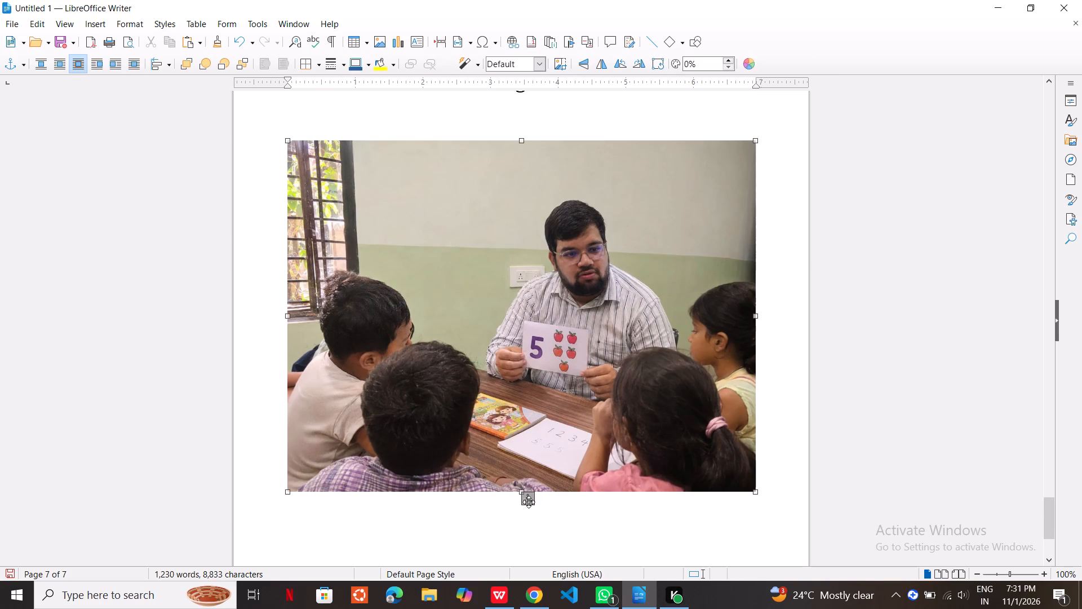
{"action": "left_click_drag", "start_coordinate": [522, 491], "coordinate": [521, 430]}
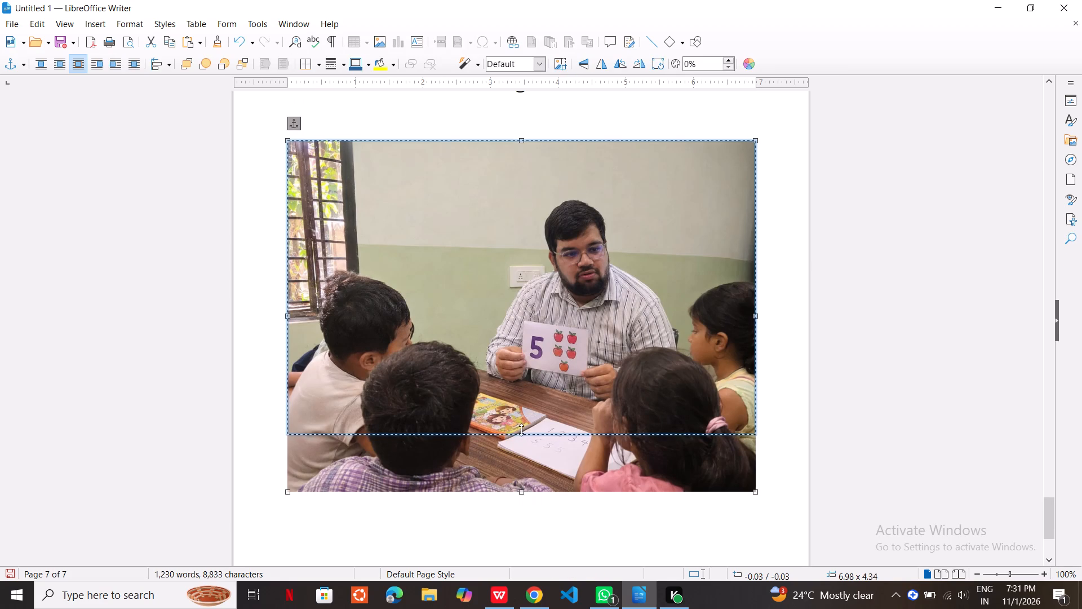
{"action": "left_click_drag", "start_coordinate": [521, 430], "coordinate": [522, 396]}
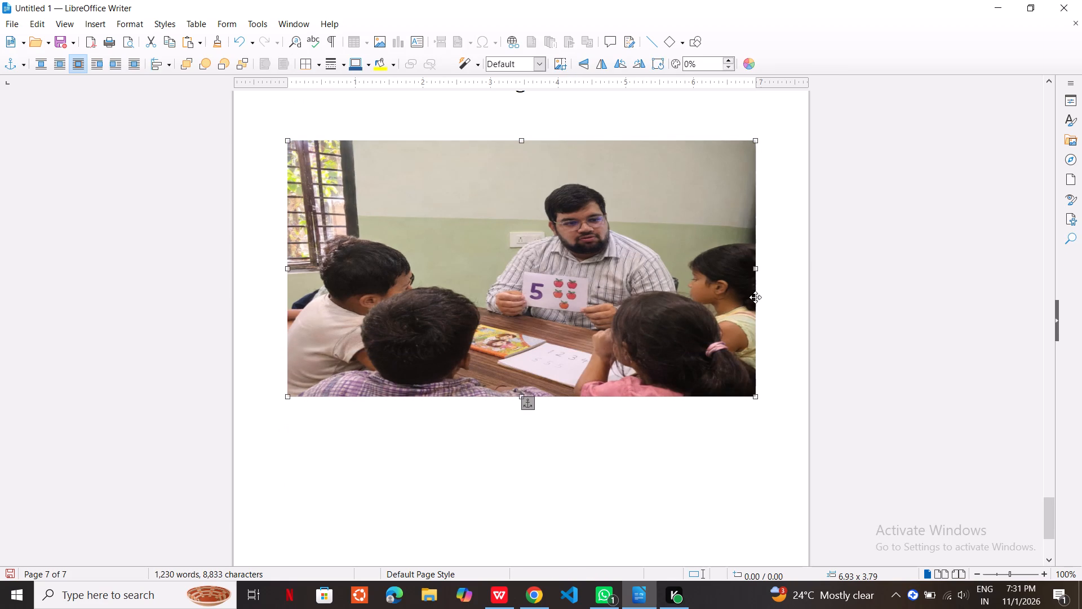
Shift the classroom photo slightly upward and just past the page's left margin.
{"action": "left_click_drag", "start_coordinate": [756, 272], "coordinate": [694, 275]}
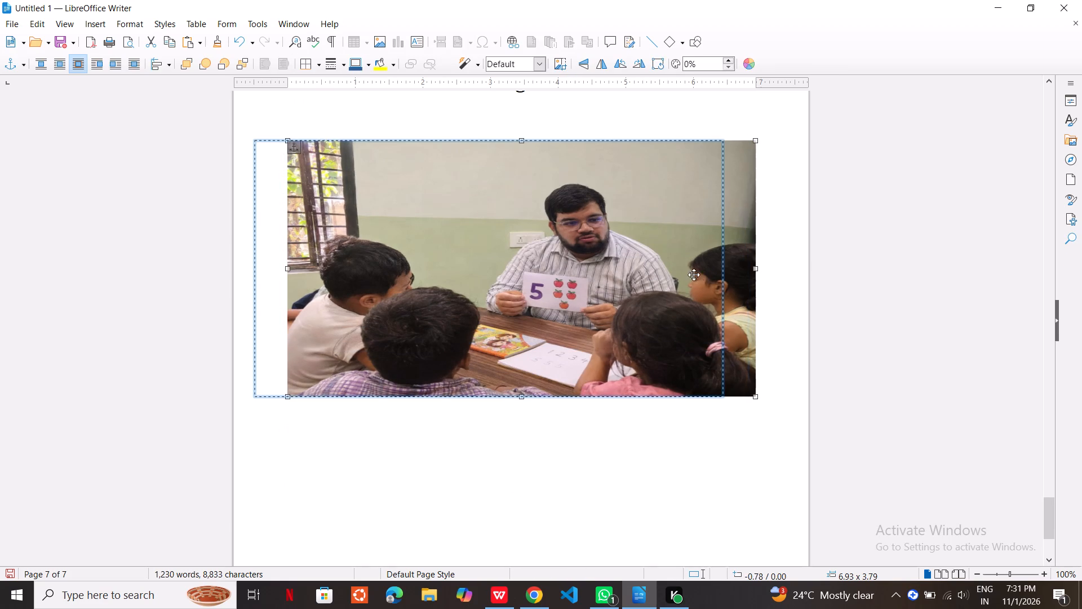
{"action": "left_click_drag", "start_coordinate": [694, 275], "coordinate": [748, 264]}
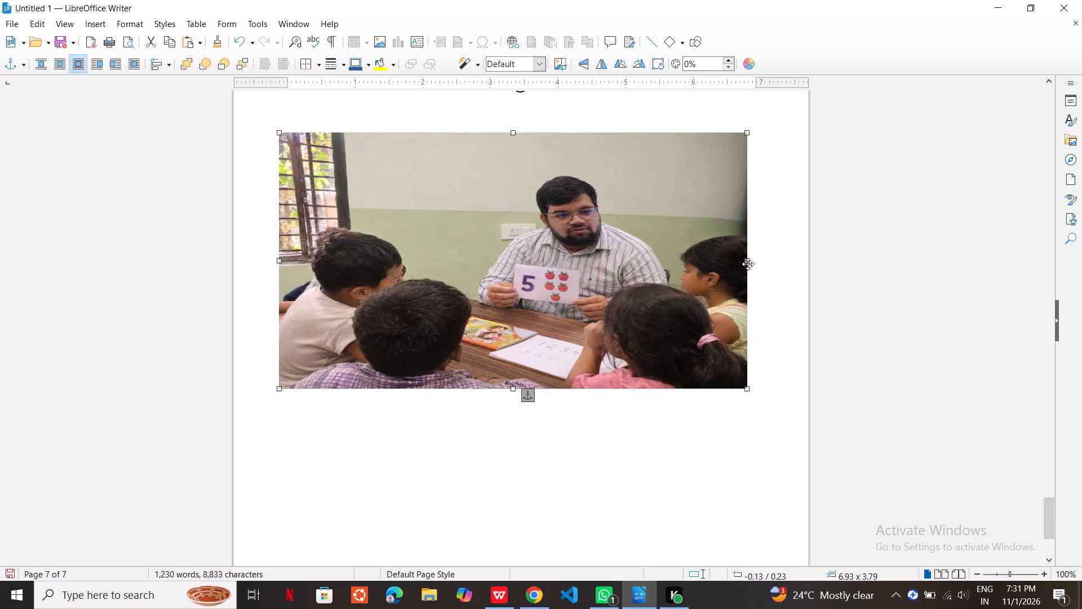
{"action": "left_click", "coordinate": [742, 263]}
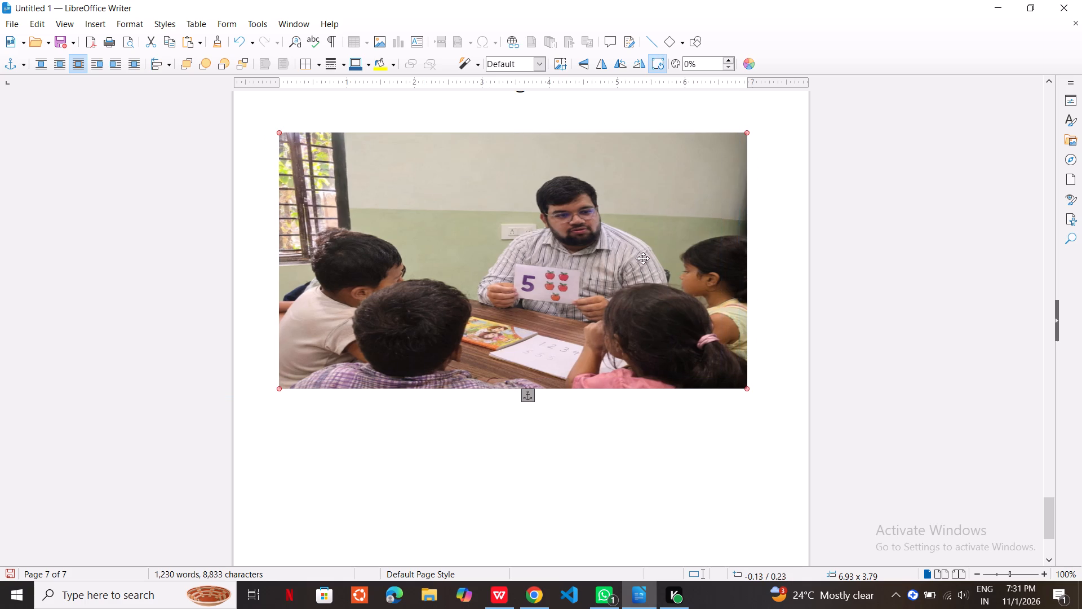
{"action": "left_click", "coordinate": [643, 258]}
Narrow the classroom photo from its right edge to a width of about 4.44 inches and deselect it.
{"action": "left_click_drag", "start_coordinate": [746, 261], "coordinate": [700, 263]}
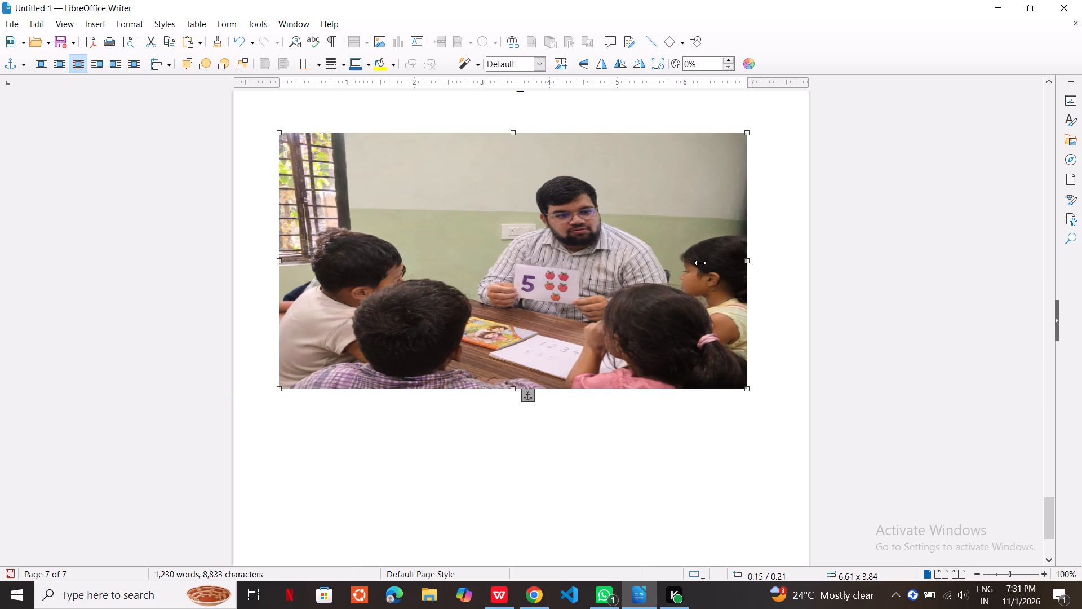
{"action": "left_click_drag", "start_coordinate": [700, 263], "coordinate": [630, 263]}
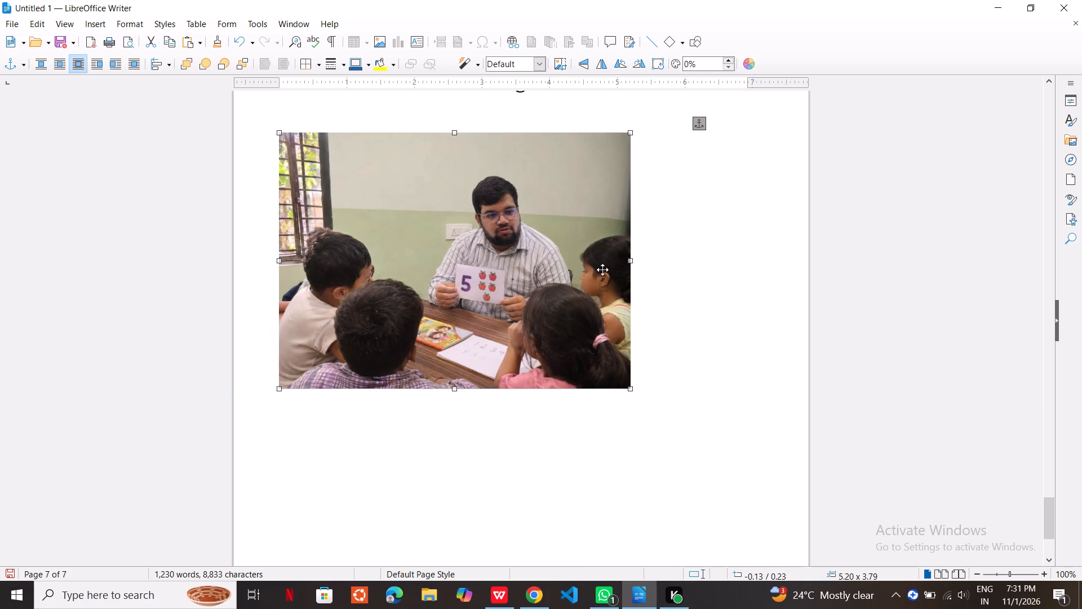
{"action": "left_click_drag", "start_coordinate": [629, 262], "coordinate": [627, 262]}
{"action": "left_click_drag", "start_coordinate": [627, 262], "coordinate": [552, 263]}
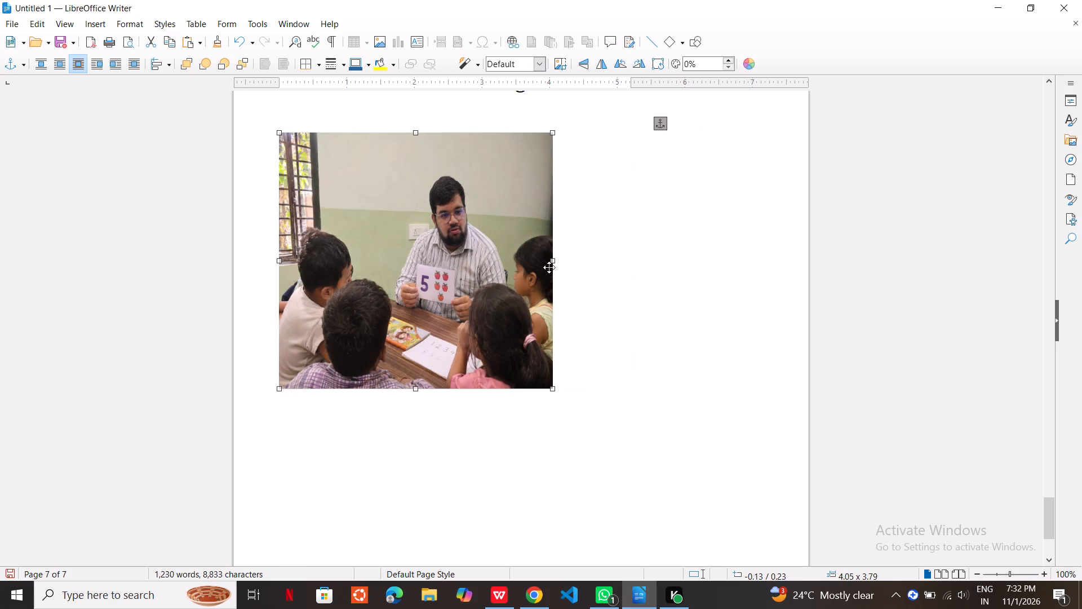
{"action": "left_click_drag", "start_coordinate": [552, 261], "coordinate": [567, 259]}
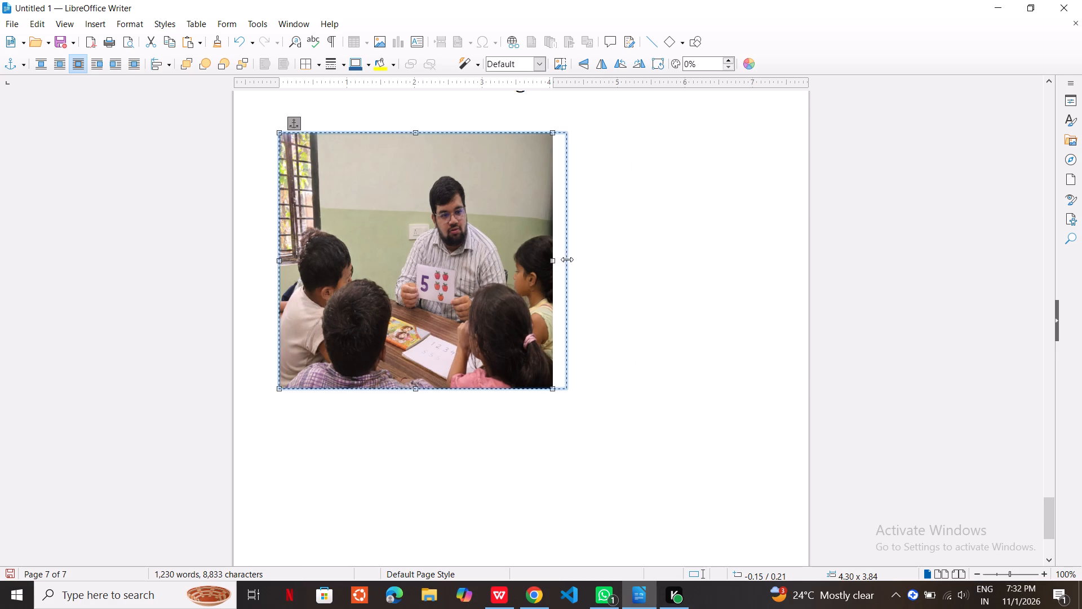
{"action": "left_click_drag", "start_coordinate": [567, 259], "coordinate": [579, 259]}
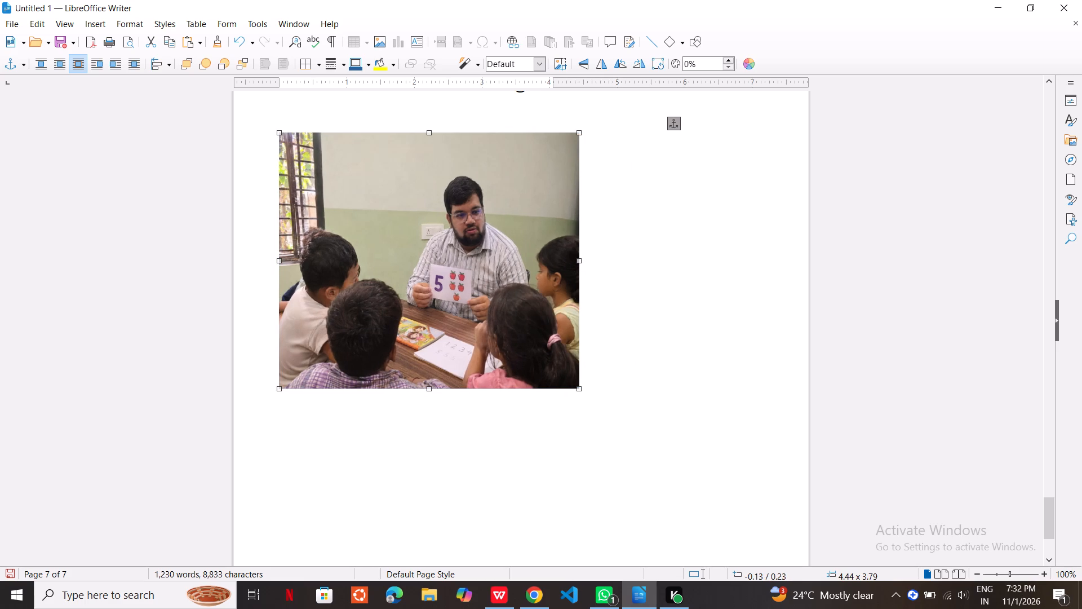
{"action": "left_click", "coordinate": [641, 339]}
{"action": "scroll", "coordinate": [641, 339], "scroll_direction": "up", "scroll_amount": 2}
{"action": "scroll", "coordinate": [641, 339], "scroll_direction": "down", "scroll_amount": 3}
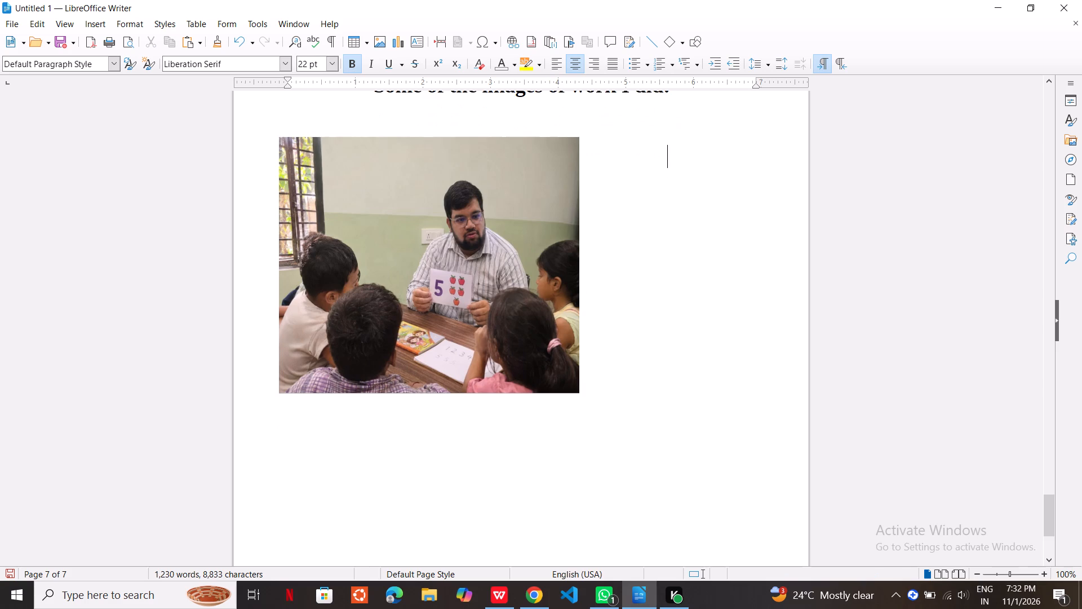
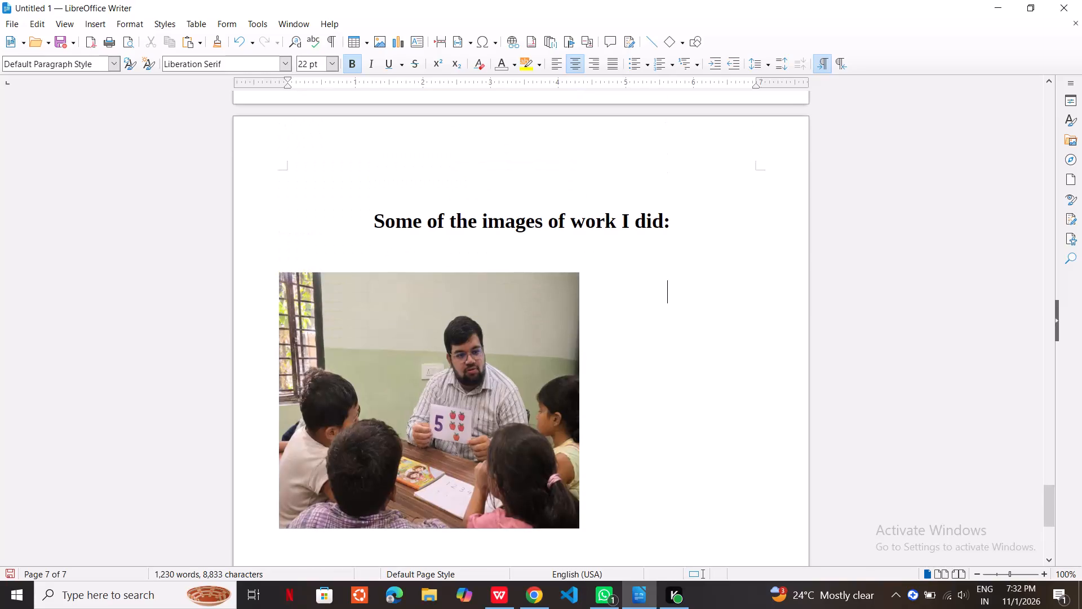
Move the classroom photo slightly up towards the "Some of the images of work I did:" heading and deselect it.
{"action": "left_click", "coordinate": [464, 449]}
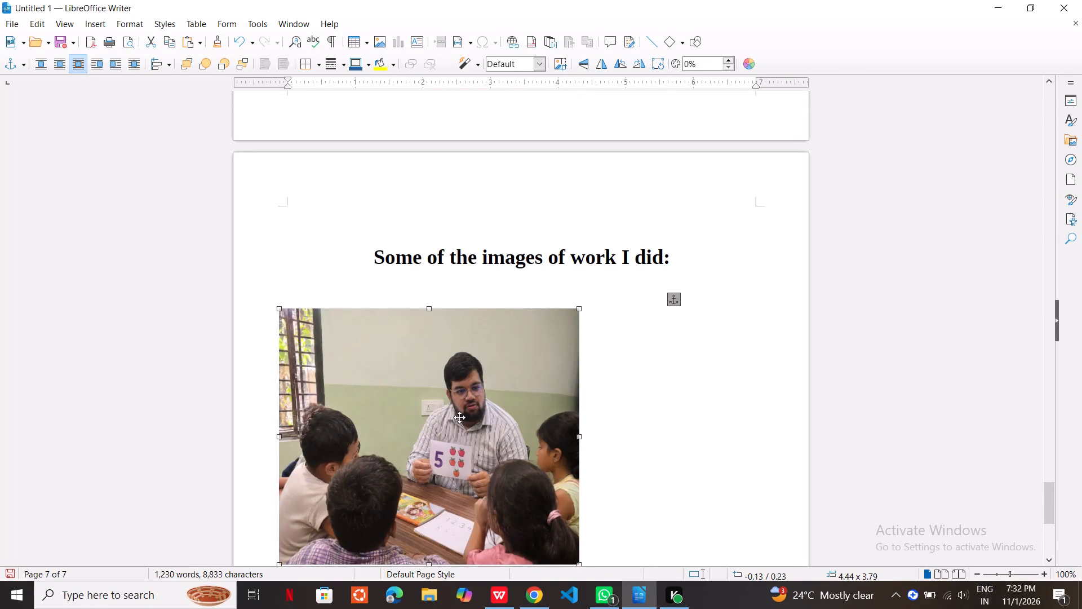
{"action": "left_click_drag", "start_coordinate": [459, 417], "coordinate": [458, 400]}
{"action": "scroll", "coordinate": [458, 400], "scroll_direction": "down", "scroll_amount": 3}
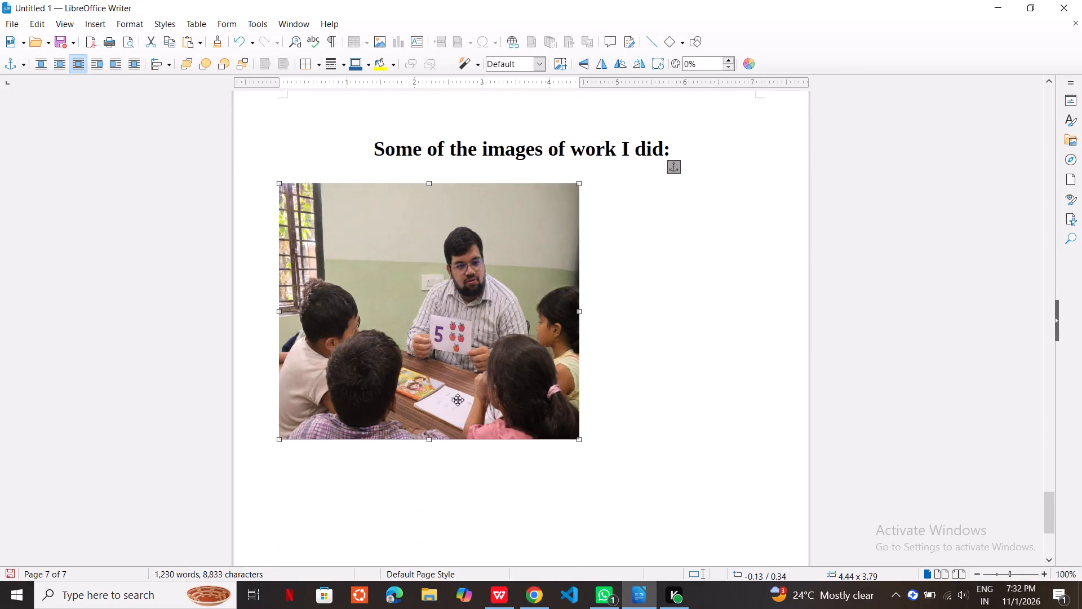
{"action": "scroll", "coordinate": [458, 400], "scroll_direction": "down", "scroll_amount": 3}
{"action": "left_click", "coordinate": [600, 559]}
Add eleven blank lines after the number-flashcard photo's anchor and paste the copied Cat, Bat, Rat classroom photo there.
{"action": "scroll", "coordinate": [577, 503], "scroll_direction": "down", "scroll_amount": 2}
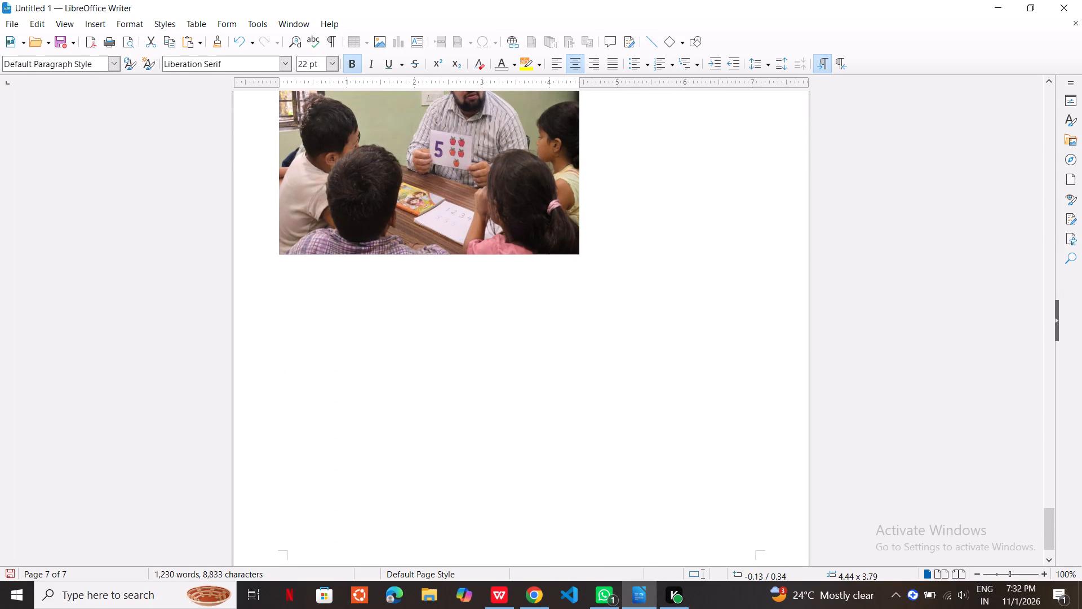
{"action": "left_click", "coordinate": [627, 353]}
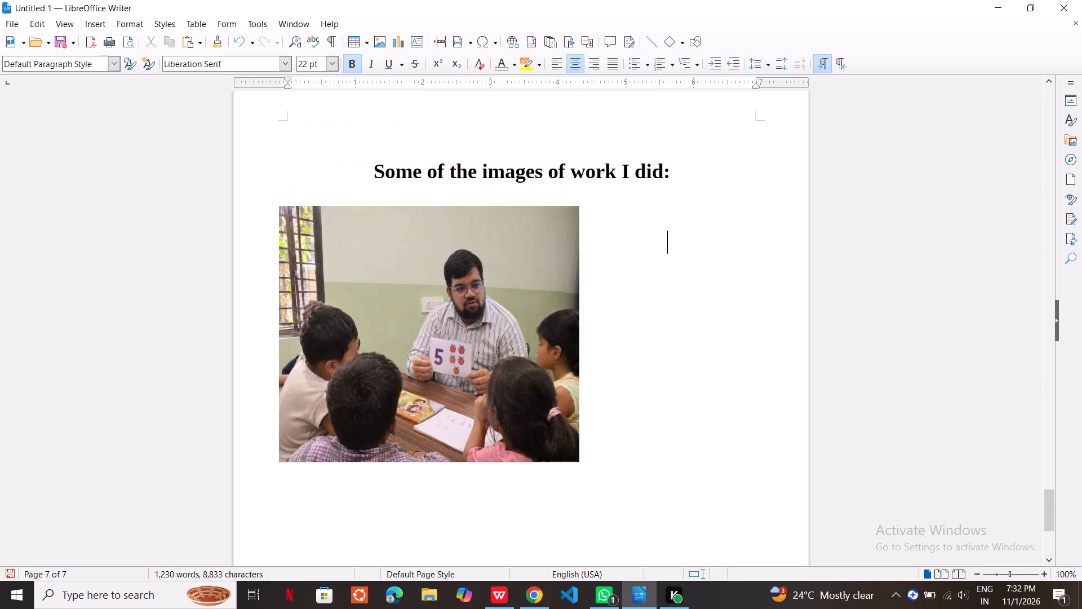
{"action": "key", "text": "Return"}
{"action": "key", "text": "Return"}
{"action": "key", "text": "Return"}
{"action": "key", "text": "Return"}
{"action": "key", "text": "Return"}
{"action": "key", "text": "Return"}
{"action": "key", "text": "Return"}
{"action": "key", "text": "Return"}
{"action": "key", "text": "Return"}
{"action": "key", "text": "Return"}
{"action": "key", "text": "Return"}
{"action": "key", "text": "ctrl+v"}
Resize the Cat, Bat, Rat photo to about 4.73 inches wide and 3.87 inches high.
{"action": "scroll", "coordinate": [627, 353], "scroll_direction": "up", "scroll_amount": 3}
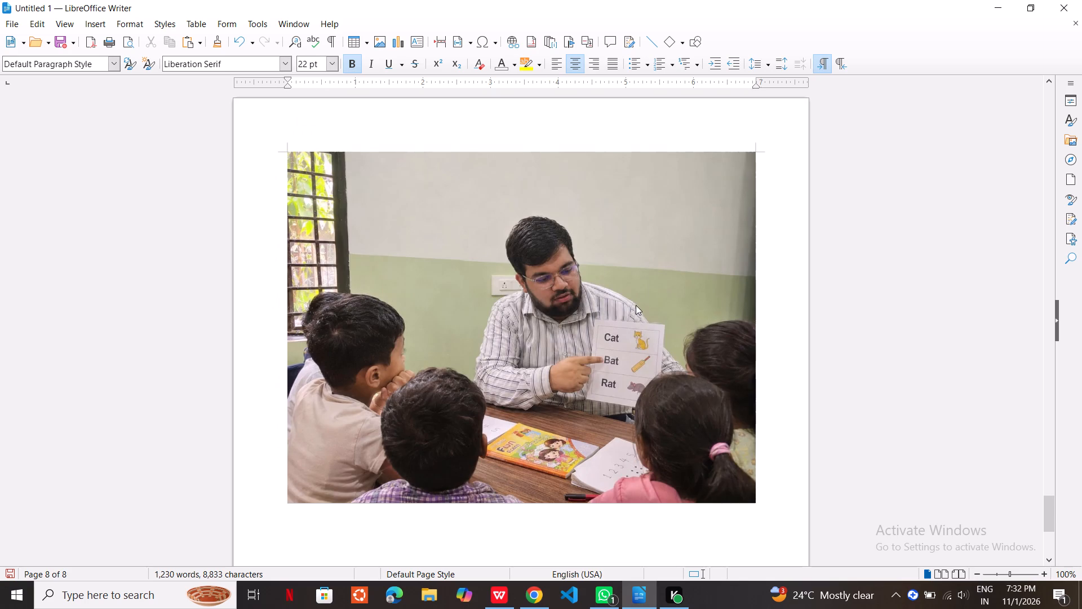
{"action": "left_click", "coordinate": [636, 305]}
{"action": "left_click_drag", "start_coordinate": [522, 501], "coordinate": [522, 413]}
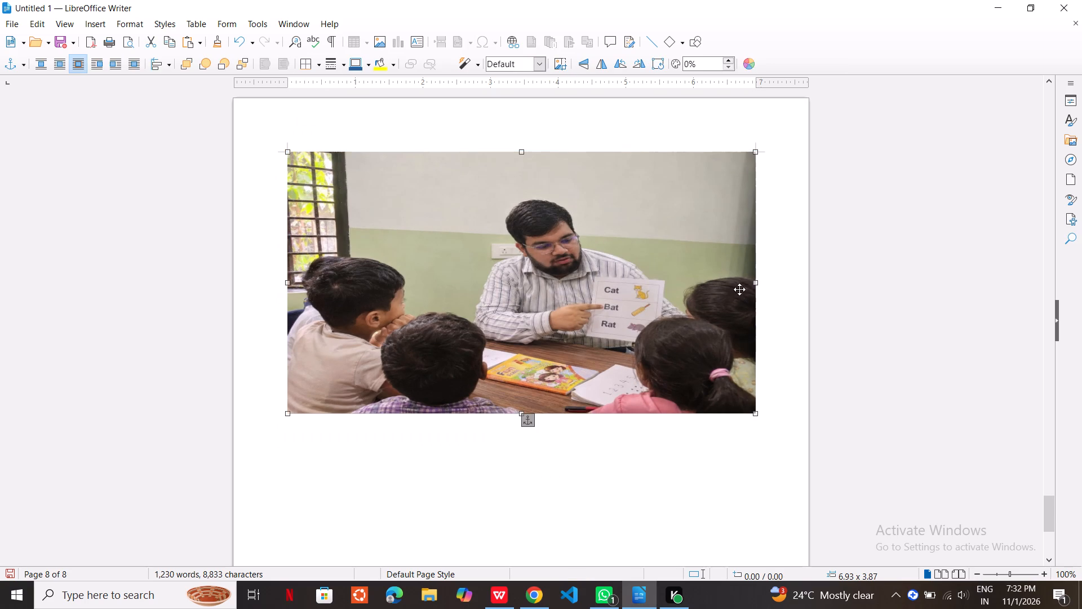
{"action": "left_click_drag", "start_coordinate": [758, 283], "coordinate": [682, 286]}
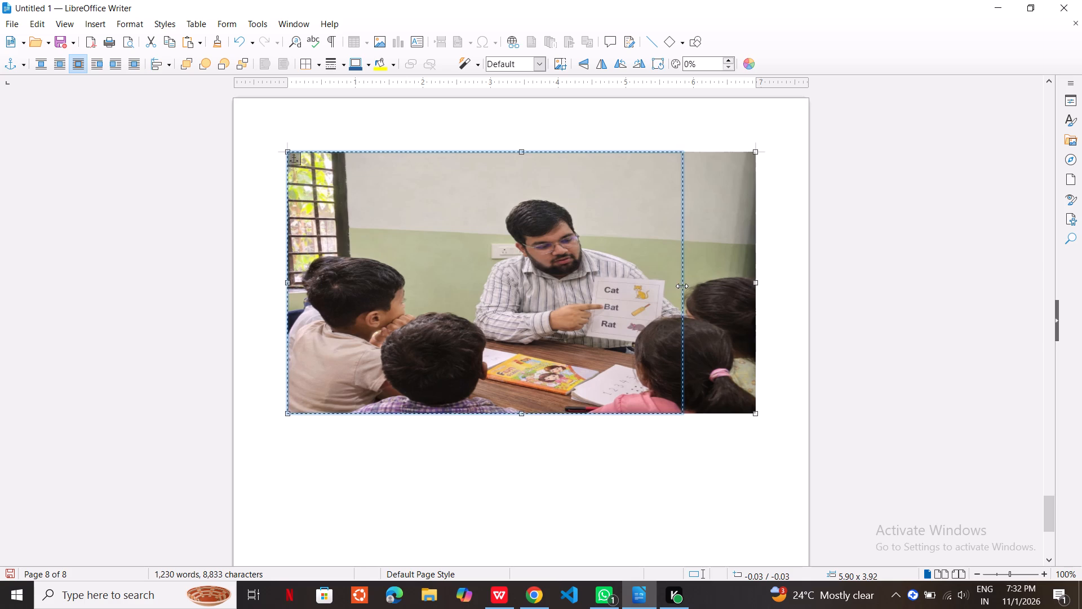
{"action": "left_click_drag", "start_coordinate": [682, 286], "coordinate": [664, 288]}
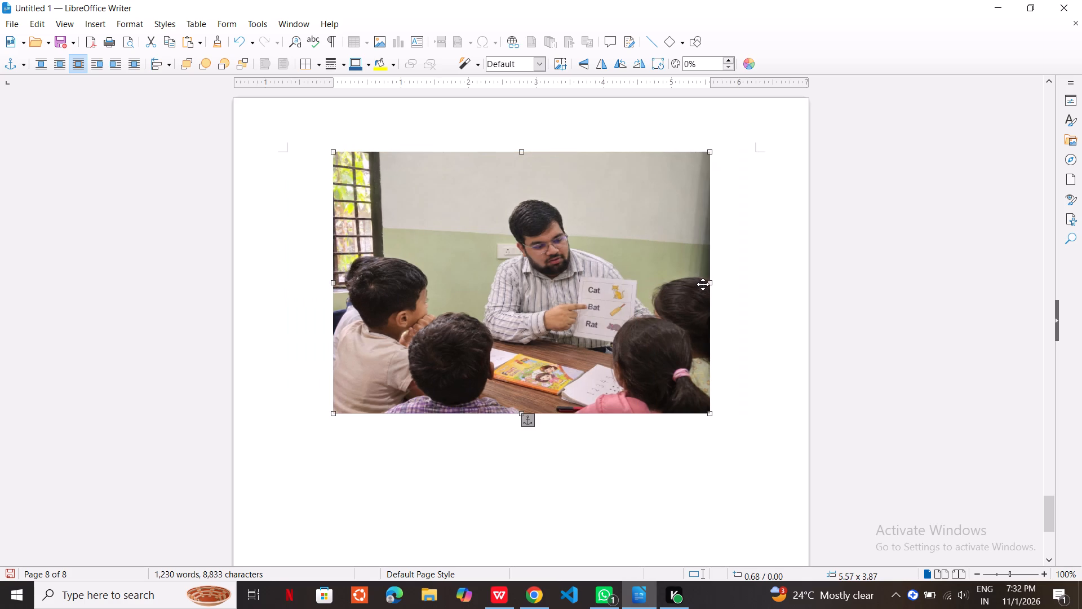
{"action": "left_click_drag", "start_coordinate": [712, 283], "coordinate": [653, 284]}
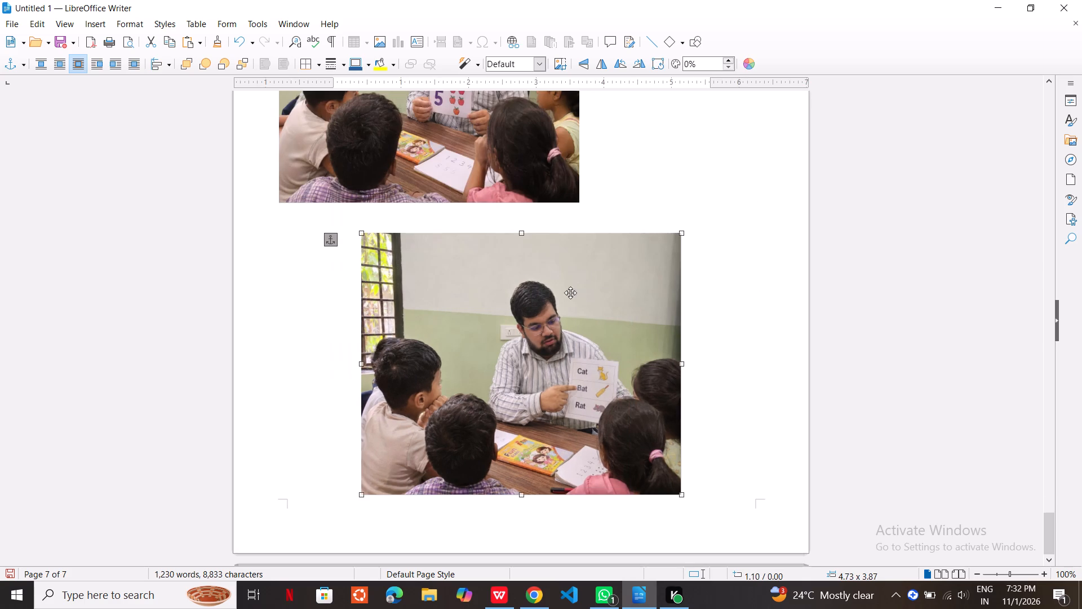
Shift the Cat, Bat, Rat photo horizontally towards the page's right margin, about 2.09 inches from the left margin, and deselect it.
{"action": "left_click_drag", "start_coordinate": [564, 304], "coordinate": [631, 302]}
{"action": "left_click", "coordinate": [711, 210]}
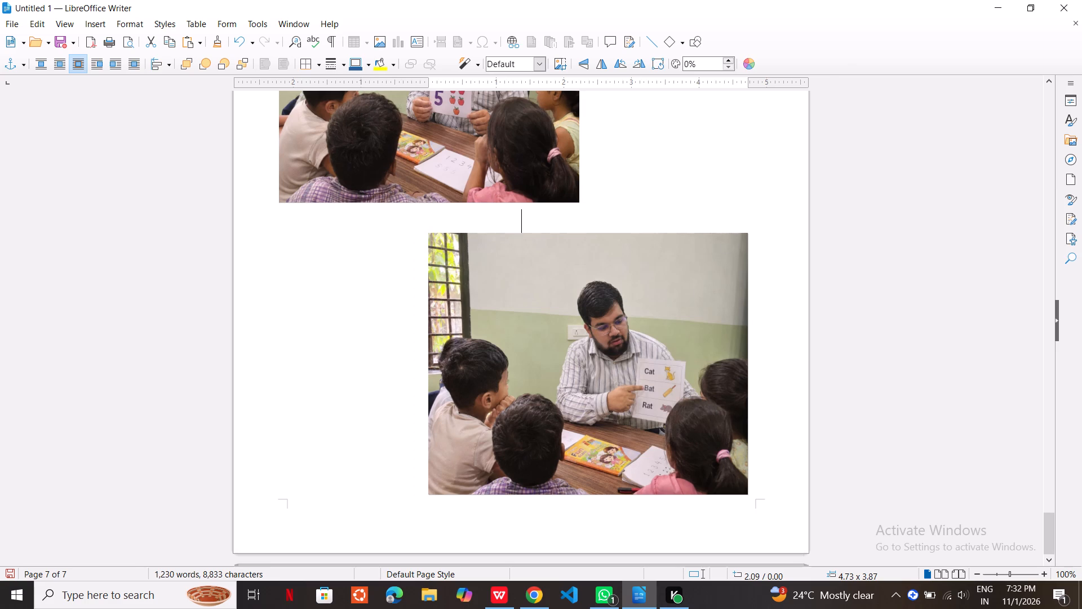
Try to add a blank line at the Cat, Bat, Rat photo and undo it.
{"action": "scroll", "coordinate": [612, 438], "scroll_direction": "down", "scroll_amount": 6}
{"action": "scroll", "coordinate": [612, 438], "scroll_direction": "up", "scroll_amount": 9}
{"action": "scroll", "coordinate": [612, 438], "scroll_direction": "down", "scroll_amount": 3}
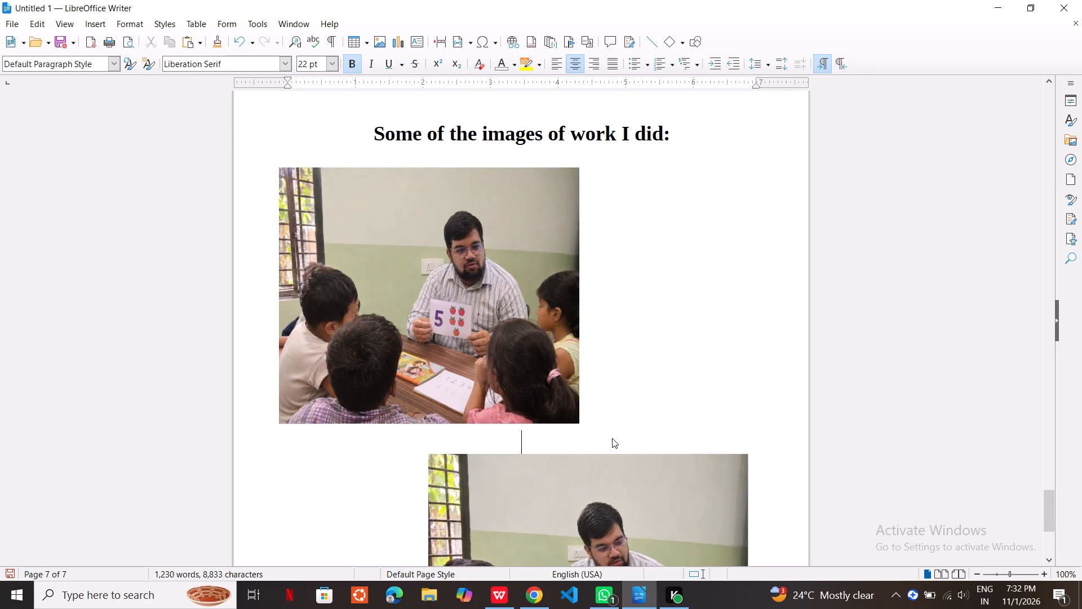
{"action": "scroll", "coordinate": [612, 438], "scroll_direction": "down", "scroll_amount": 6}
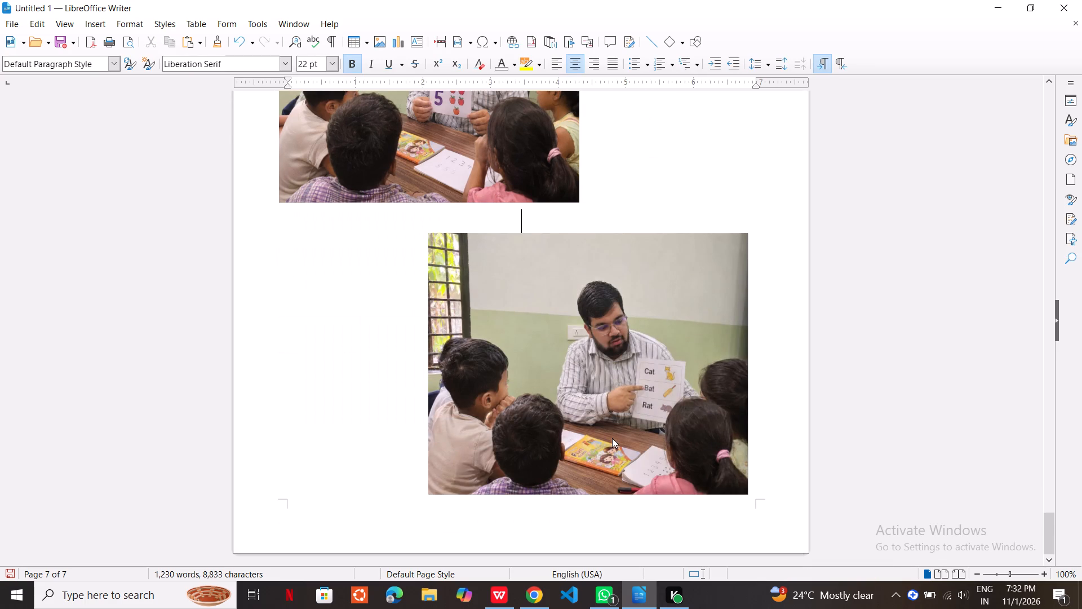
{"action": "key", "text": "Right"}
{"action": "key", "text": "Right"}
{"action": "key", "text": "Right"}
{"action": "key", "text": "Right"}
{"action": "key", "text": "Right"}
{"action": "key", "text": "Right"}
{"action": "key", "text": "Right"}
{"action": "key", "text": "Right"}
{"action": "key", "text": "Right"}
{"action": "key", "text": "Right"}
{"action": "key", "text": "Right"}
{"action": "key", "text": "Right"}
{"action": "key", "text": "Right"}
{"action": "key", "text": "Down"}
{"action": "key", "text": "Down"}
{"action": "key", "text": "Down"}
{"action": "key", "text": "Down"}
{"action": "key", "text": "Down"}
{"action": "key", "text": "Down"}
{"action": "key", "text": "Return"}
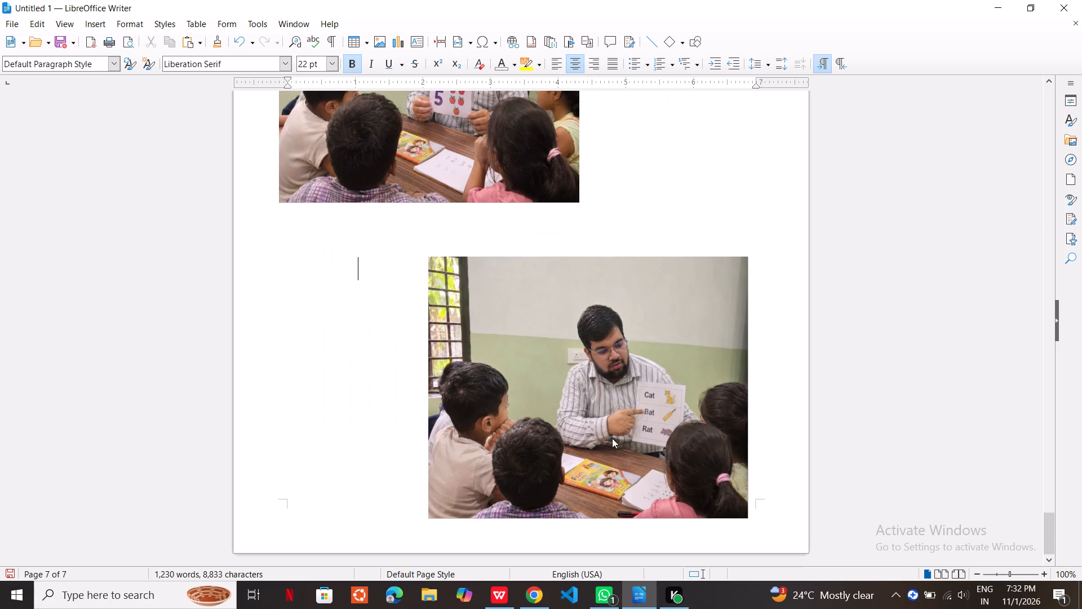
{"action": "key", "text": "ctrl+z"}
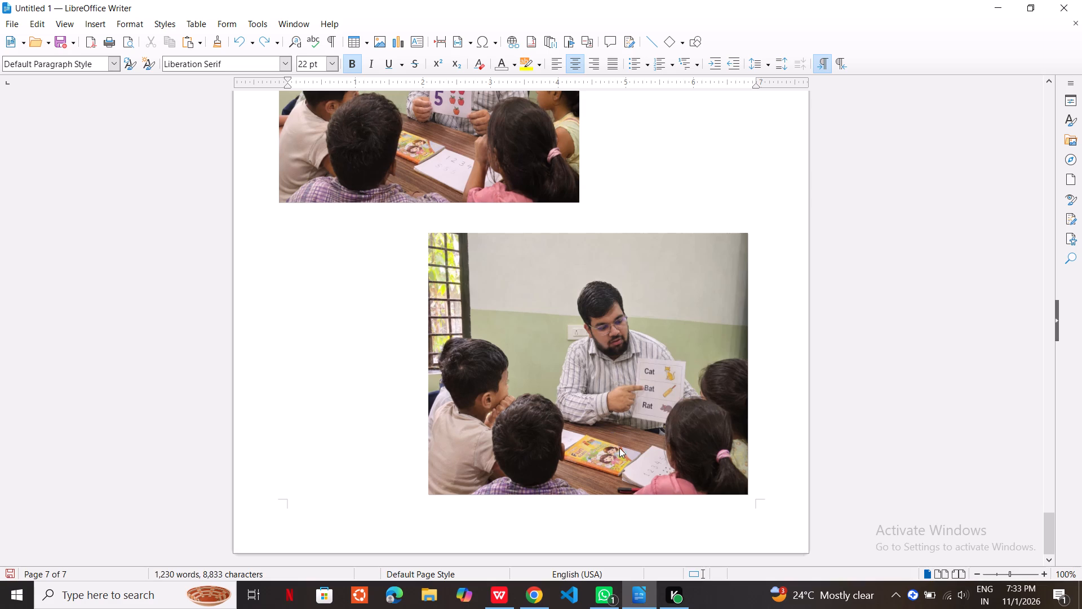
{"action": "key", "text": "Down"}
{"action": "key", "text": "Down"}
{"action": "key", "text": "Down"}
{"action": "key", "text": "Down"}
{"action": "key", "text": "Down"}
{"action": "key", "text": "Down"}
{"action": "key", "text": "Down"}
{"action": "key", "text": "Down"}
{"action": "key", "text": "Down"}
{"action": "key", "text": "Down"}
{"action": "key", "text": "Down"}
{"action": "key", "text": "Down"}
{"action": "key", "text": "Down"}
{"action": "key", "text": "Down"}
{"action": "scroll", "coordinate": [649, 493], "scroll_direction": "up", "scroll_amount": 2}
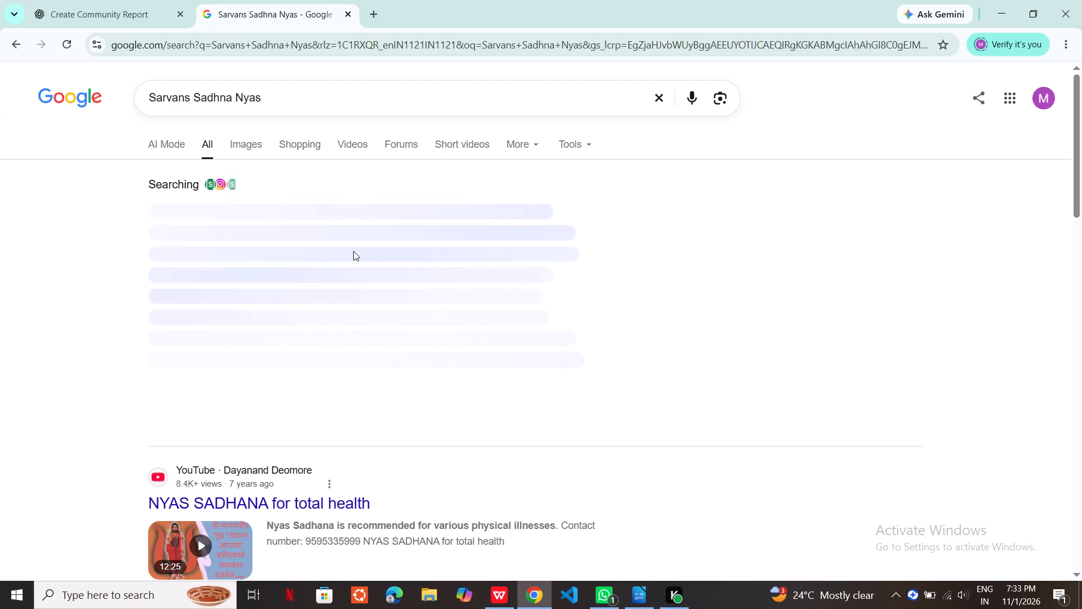
Refine the Google search to "sarvans sadhna nyas ngo gurgaon".
{"action": "left_click", "coordinate": [287, 101]}
{"action": "key", "text": "space"}
{"action": "type", "text": "n"}
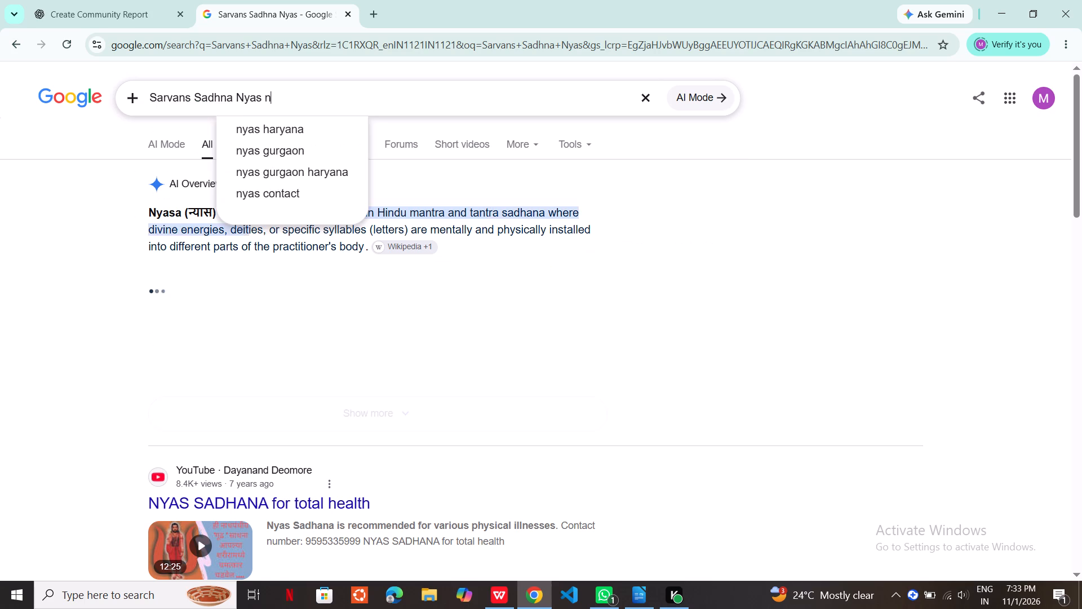
{"action": "type", "text": "go"}
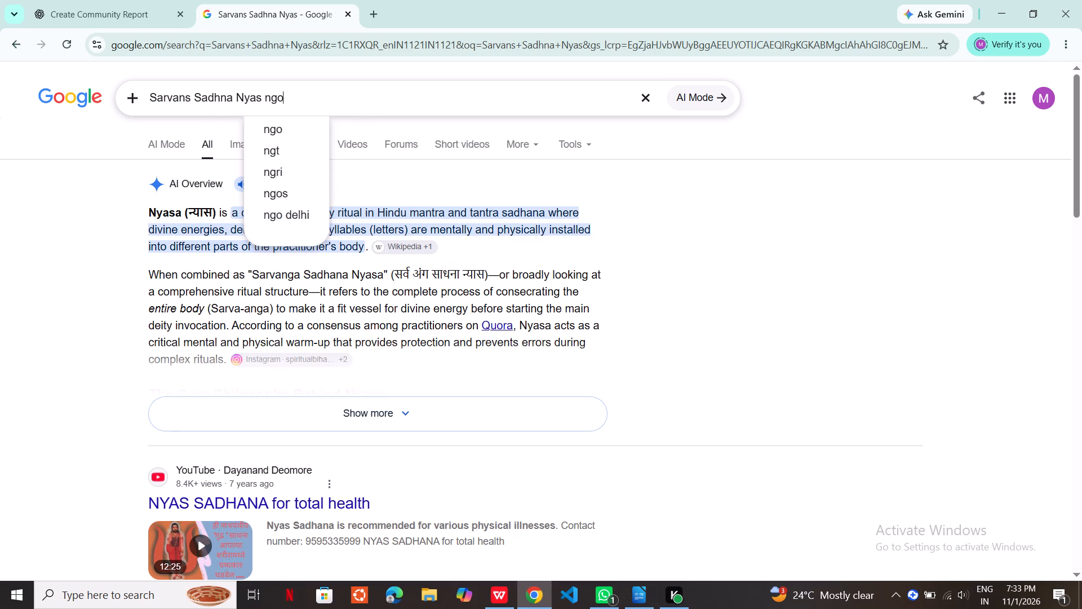
{"action": "key", "text": "space"}
{"action": "left_click", "coordinate": [320, 145]}
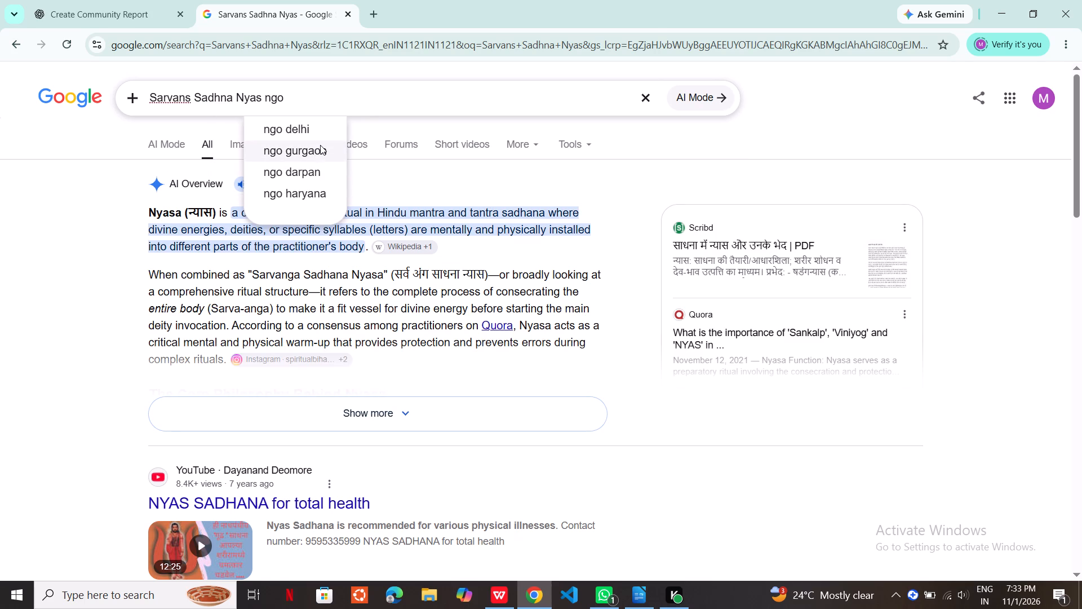
Look through the image results for "sarvans sadhna nyas ngo gurgaon" for pictures of the NGO.
{"action": "left_click", "coordinate": [252, 144]}
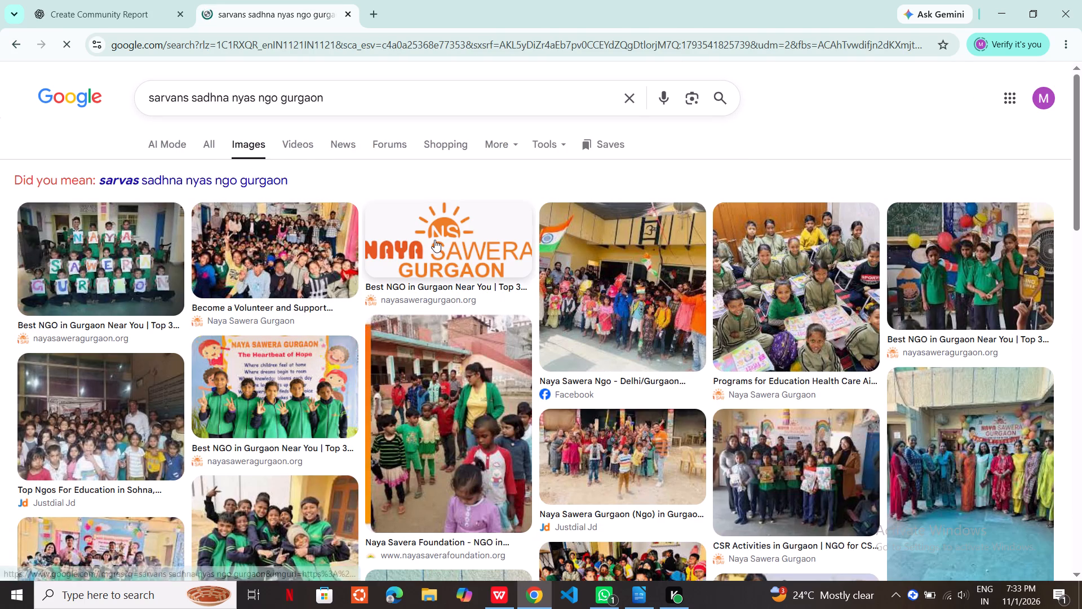
{"action": "right_click", "coordinate": [434, 240]}
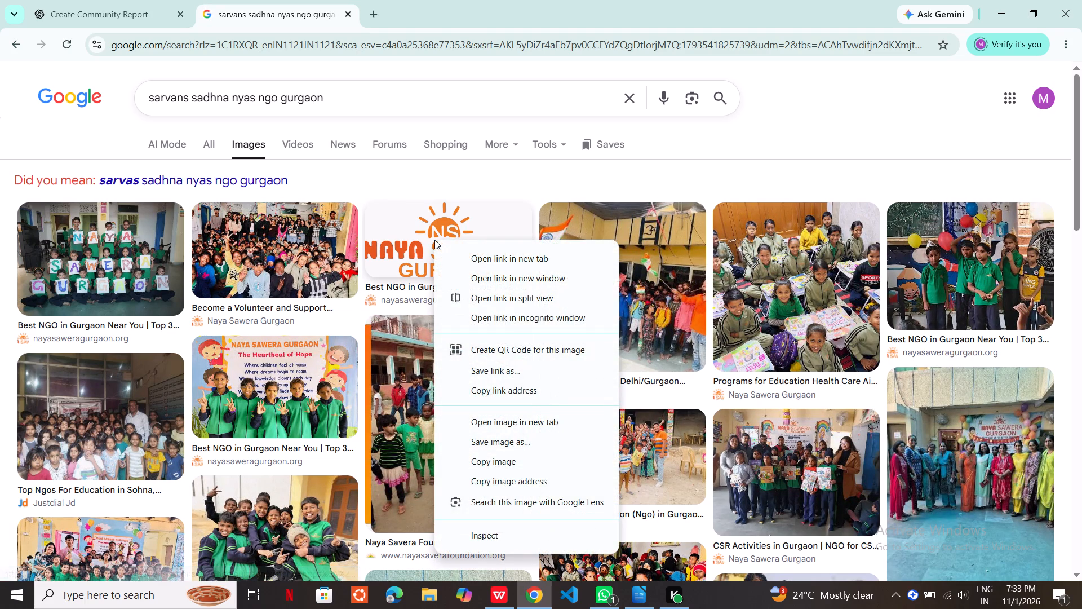
{"action": "left_click", "coordinate": [953, 86]}
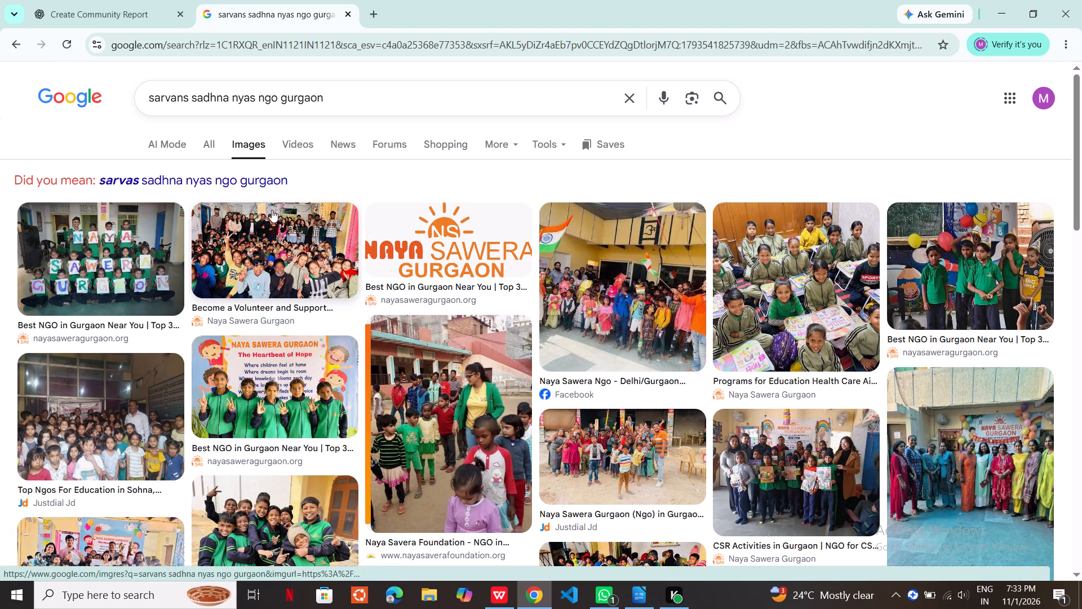
{"action": "scroll", "coordinate": [272, 210], "scroll_direction": "down", "scroll_amount": 2}
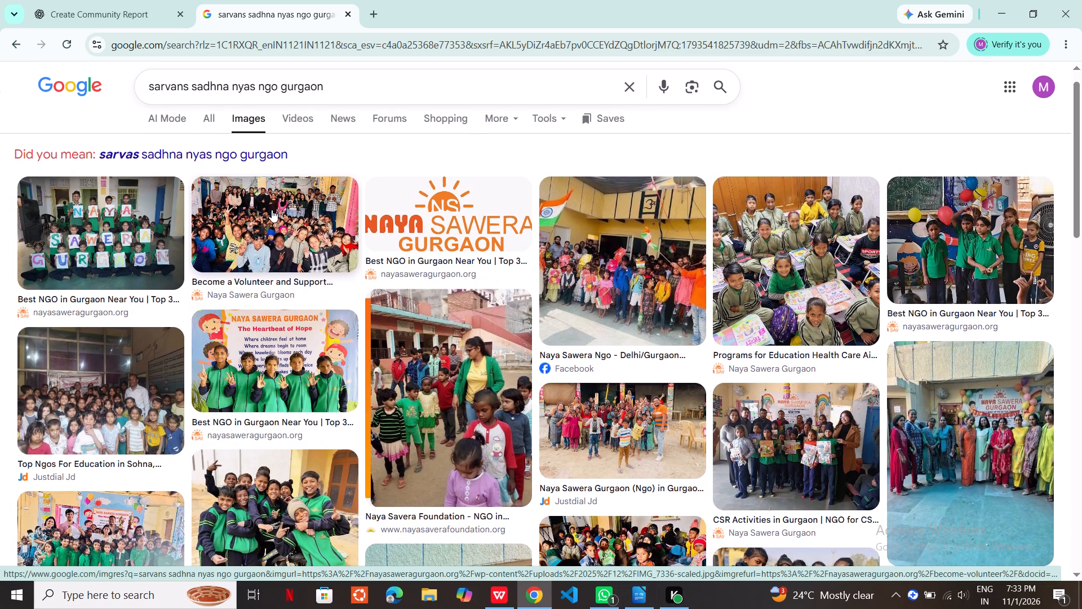
{"action": "scroll", "coordinate": [272, 210], "scroll_direction": "down", "scroll_amount": 6}
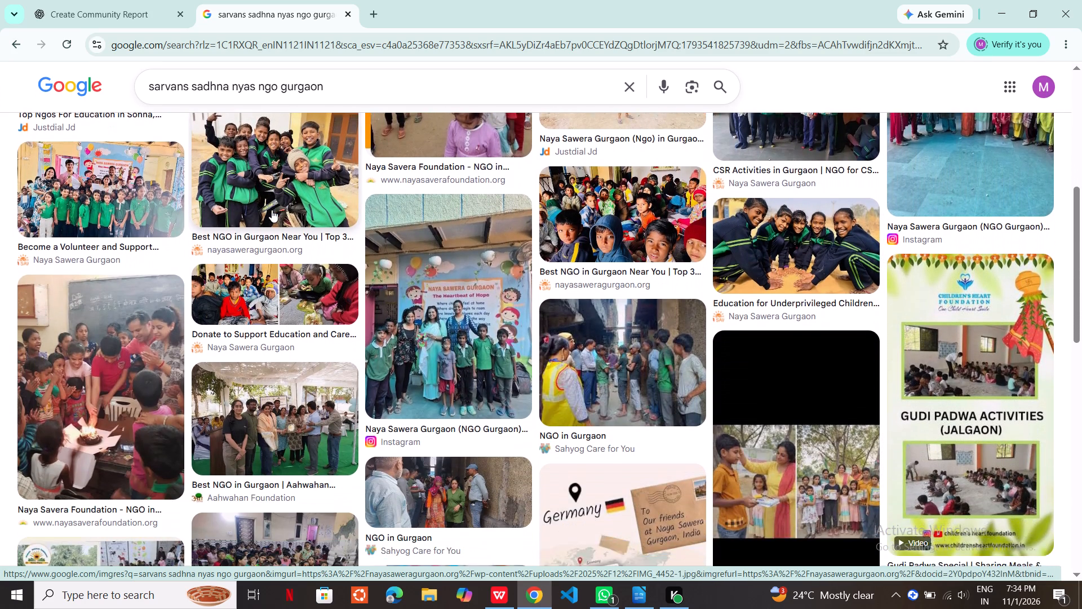
{"action": "scroll", "coordinate": [272, 210], "scroll_direction": "down", "scroll_amount": 6}
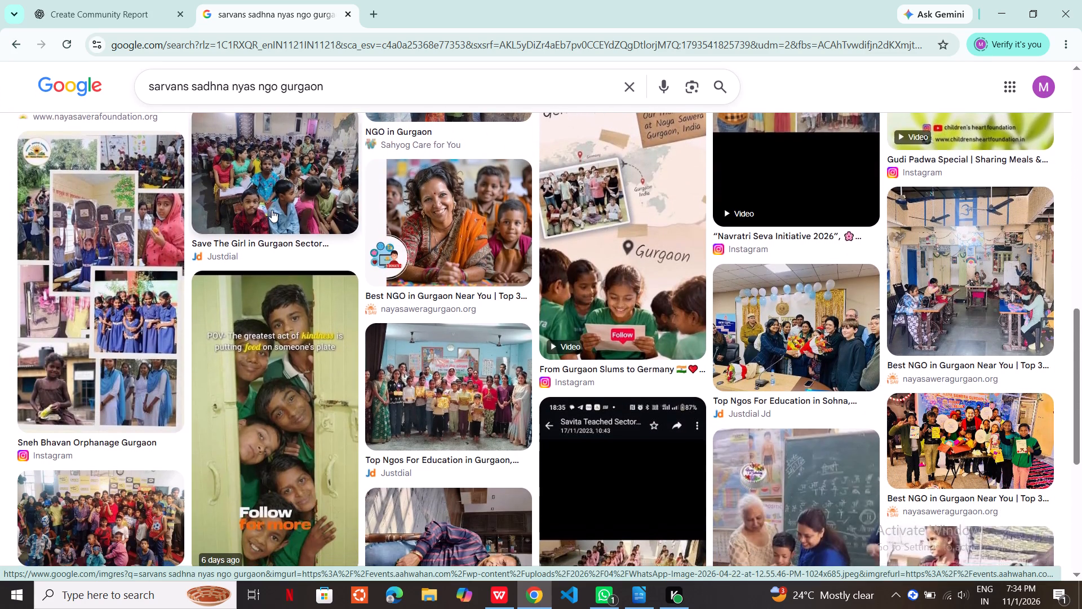
{"action": "scroll", "coordinate": [272, 210], "scroll_direction": "down", "scroll_amount": 6}
{"action": "scroll", "coordinate": [272, 210], "scroll_direction": "up", "scroll_amount": 10}
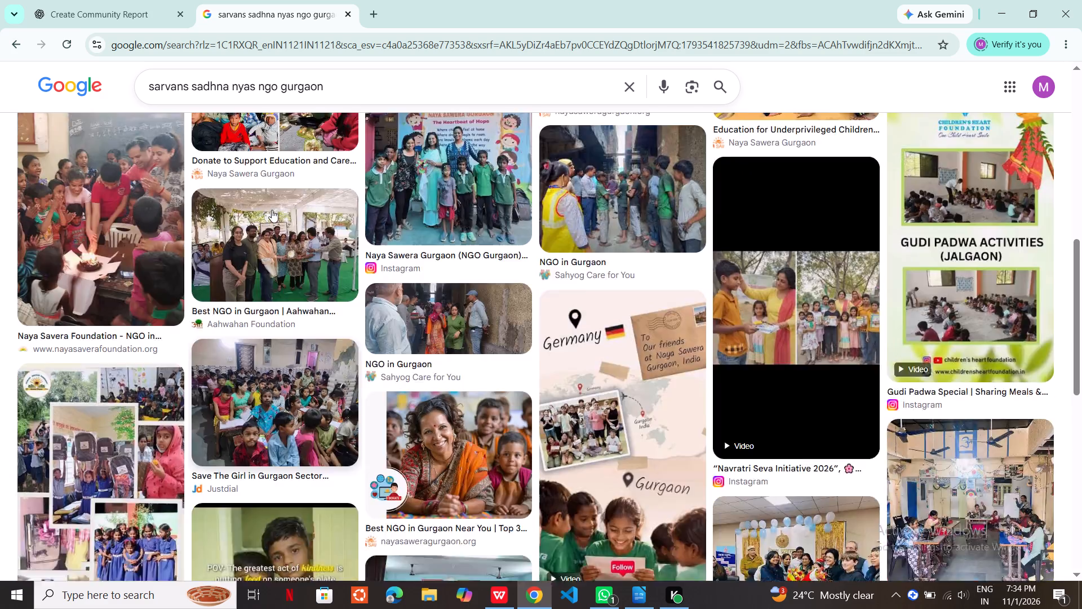
{"action": "scroll", "coordinate": [272, 210], "scroll_direction": "up", "scroll_amount": 10}
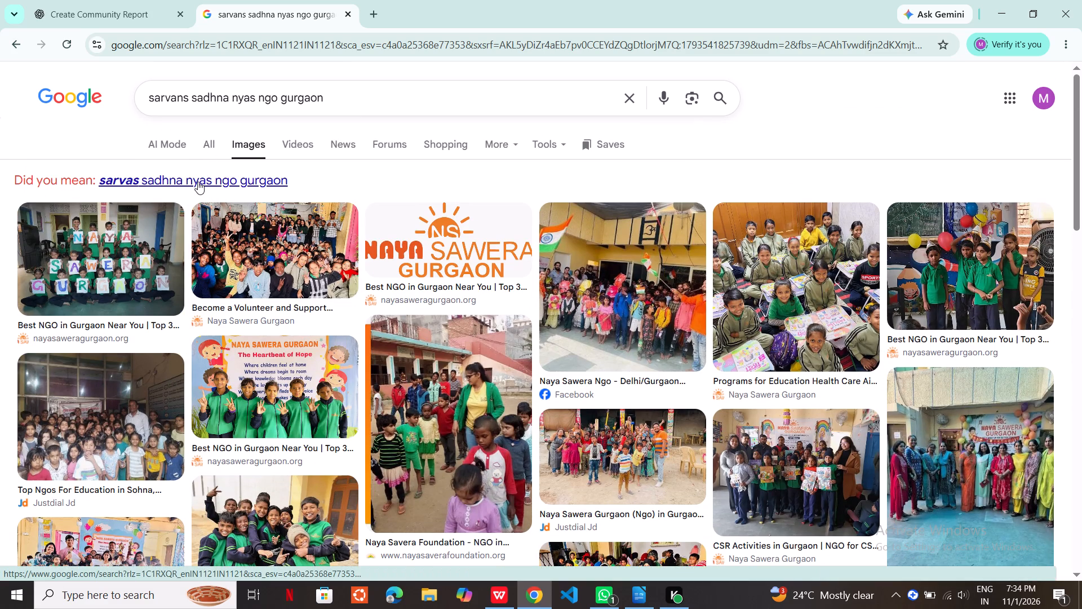
Rerun the image search with the suggested spelling "sarvas sadhna nyas ngo gurgaon" and look over the results.
{"action": "left_click", "coordinate": [198, 182]}
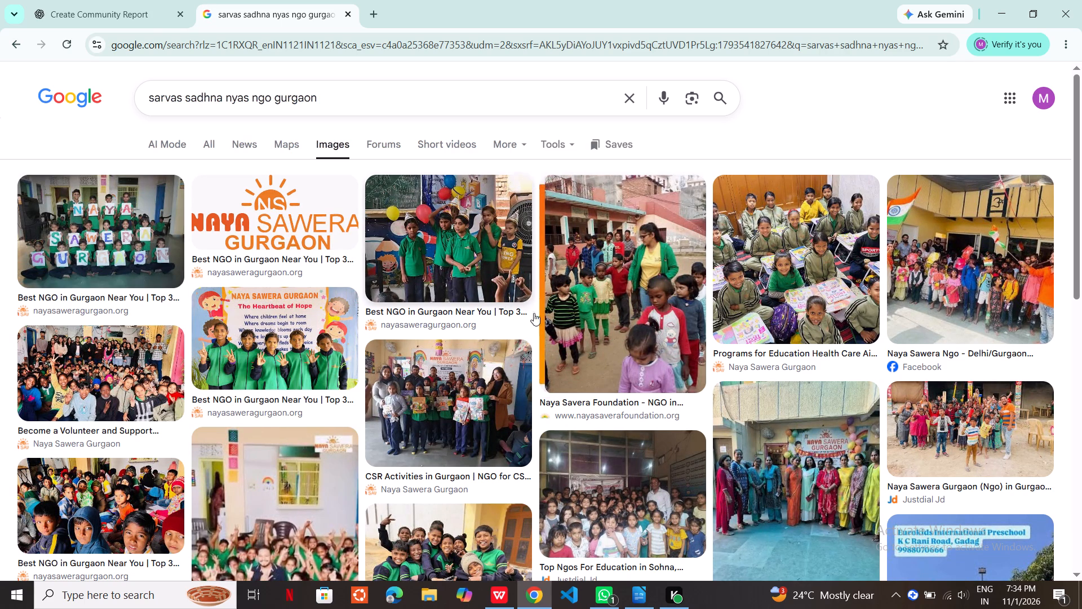
{"action": "scroll", "coordinate": [571, 345], "scroll_direction": "down", "scroll_amount": 3}
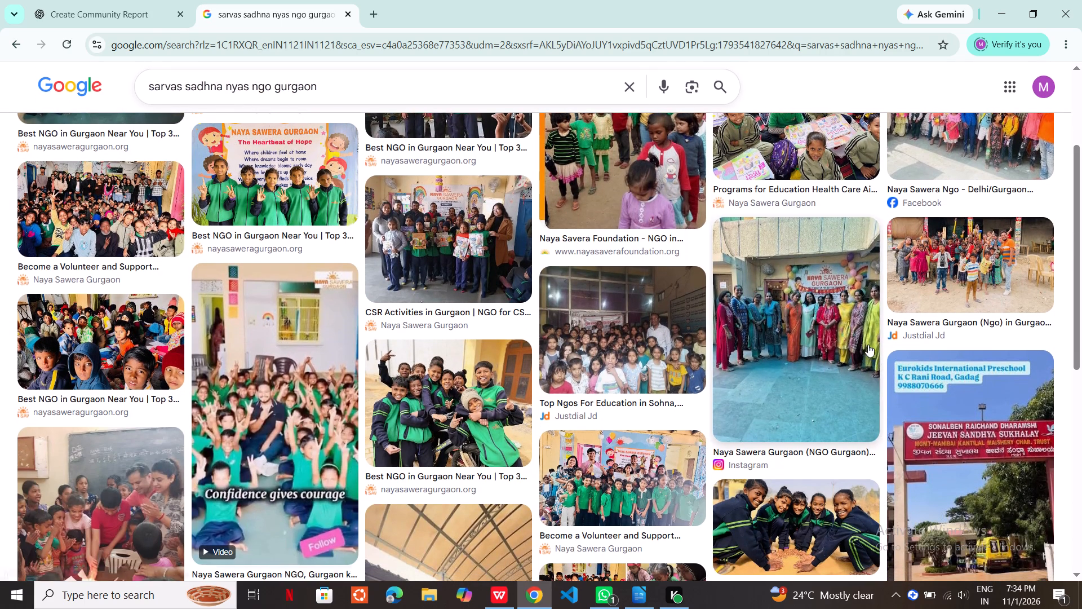
{"action": "scroll", "coordinate": [556, 370], "scroll_direction": "up", "scroll_amount": 3}
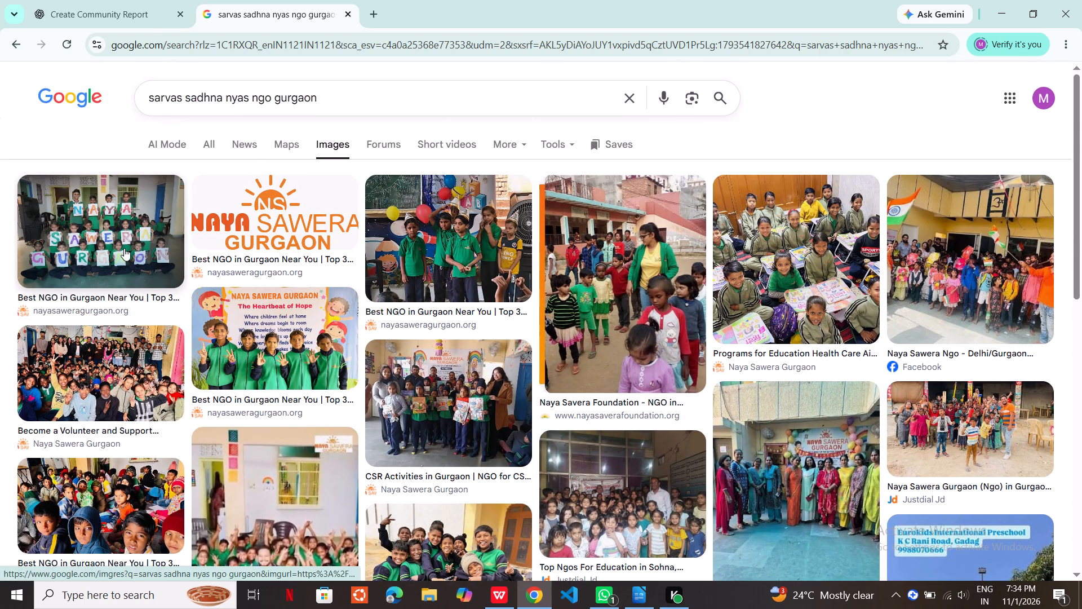
Preview the orange Naya Sawera Gurgaon logo from nayasaweragurgaon.org and copy the image.
{"action": "left_click", "coordinate": [254, 231]}
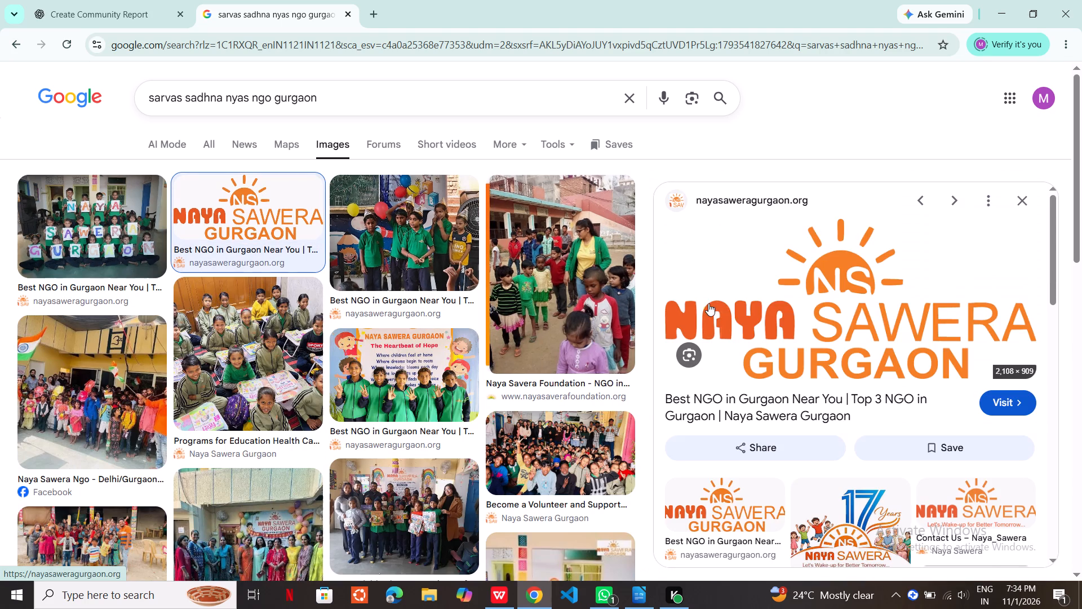
{"action": "right_click", "coordinate": [755, 309]}
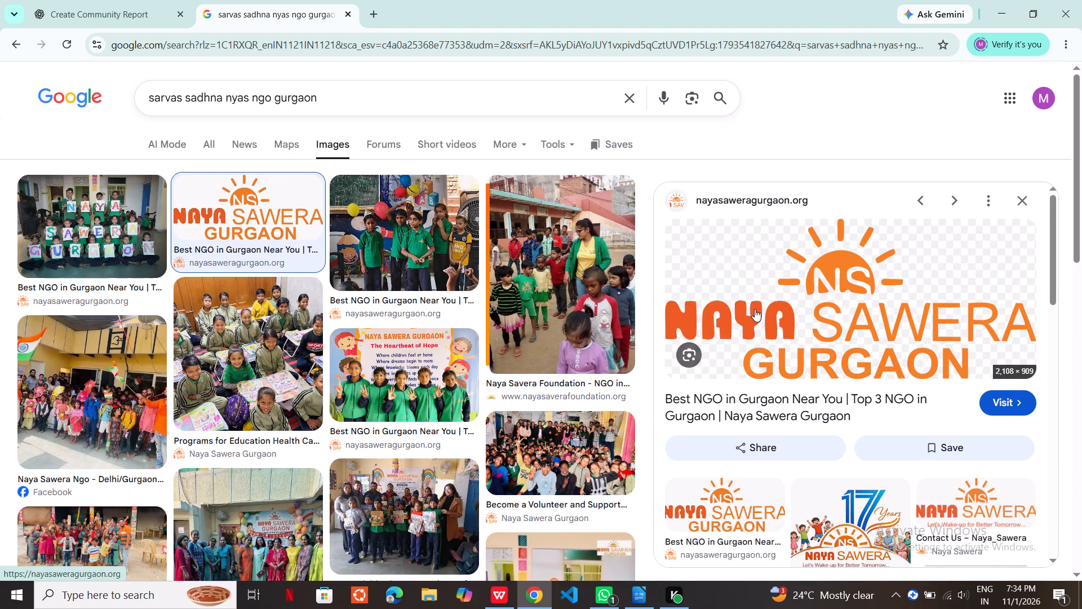
{"action": "left_click", "coordinate": [793, 486]}
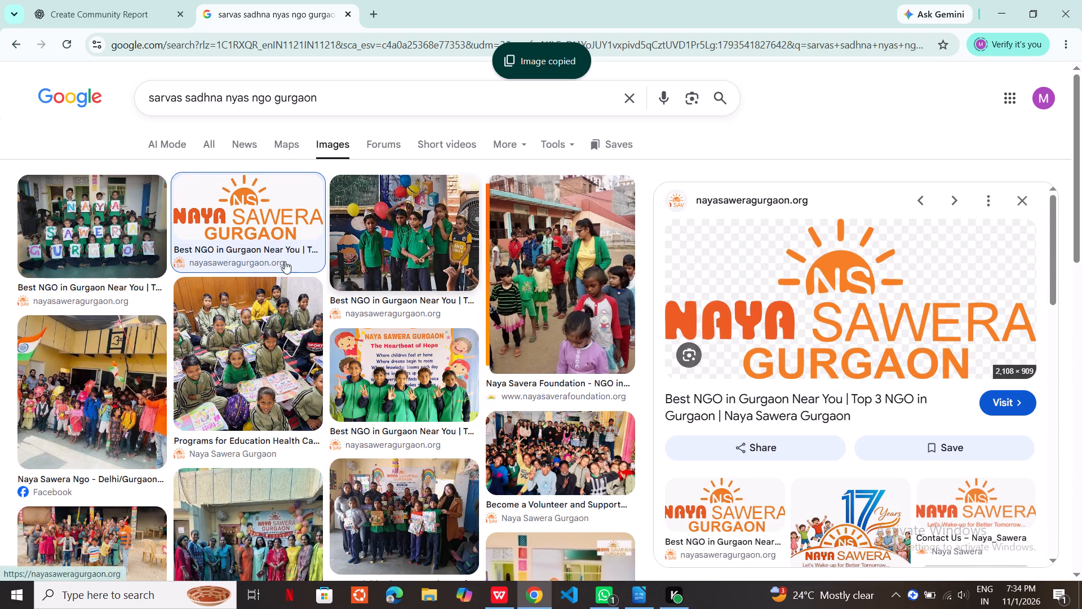
Preview the photo of children holding the NAYA SAWERA GURGAON letters, visit its source website and close that tab.
{"action": "left_click", "coordinate": [87, 217]}
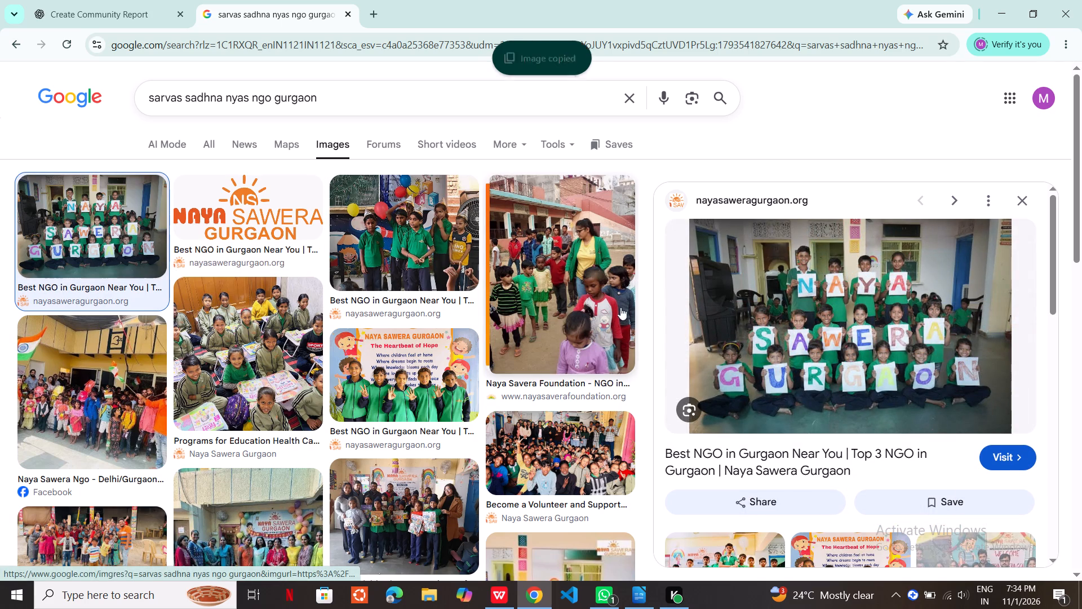
{"action": "right_click", "coordinate": [791, 320]}
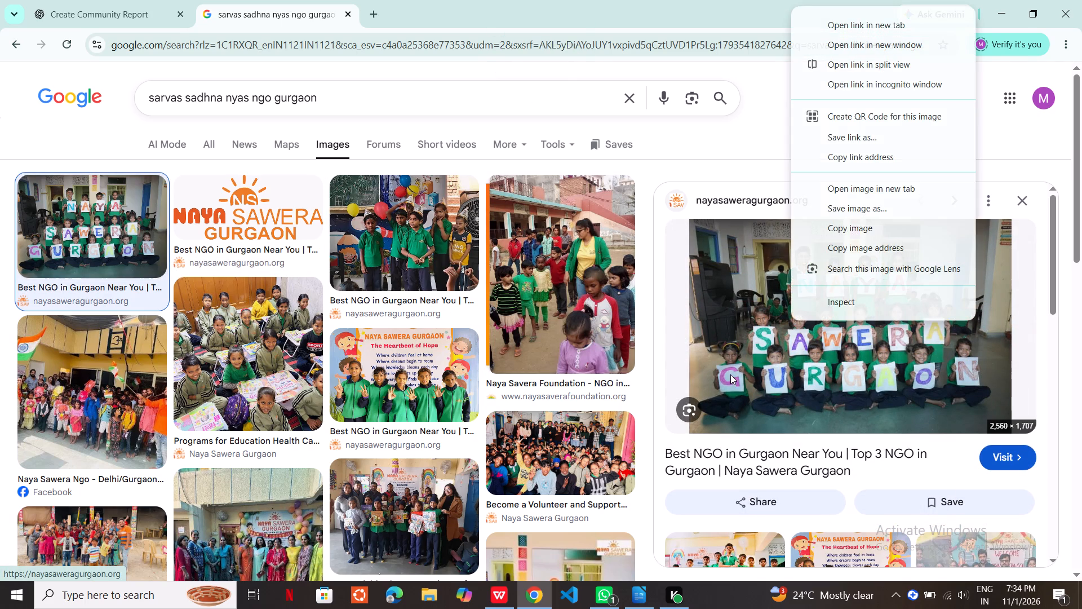
{"action": "left_click", "coordinate": [730, 374]}
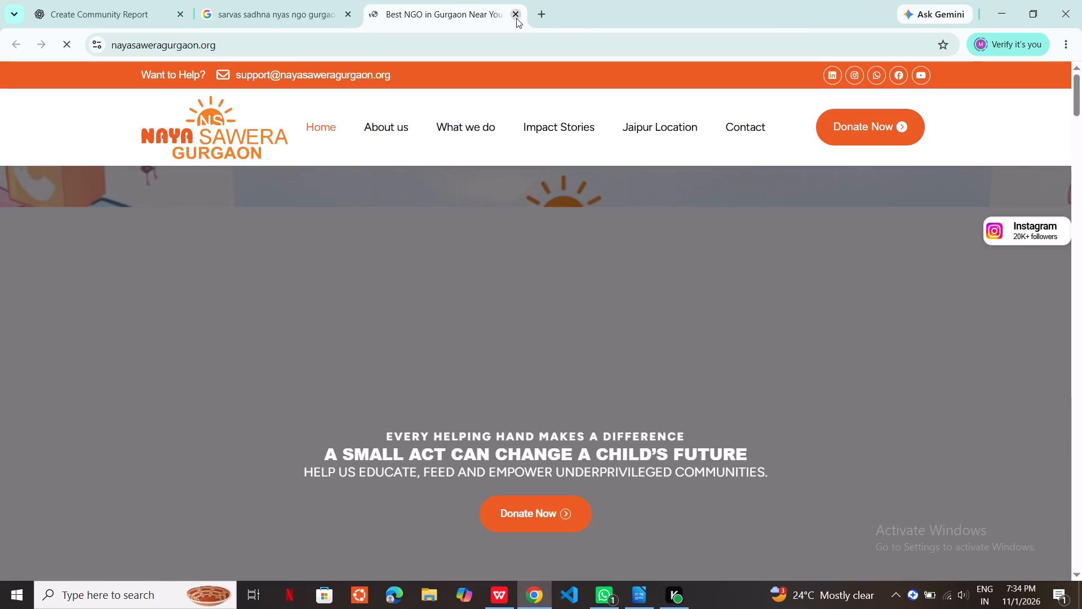
{"action": "left_click", "coordinate": [516, 18]}
Look through the remaining image results for suitable NGO photos and close the image preview.
{"action": "scroll", "coordinate": [431, 376], "scroll_direction": "down", "scroll_amount": 3}
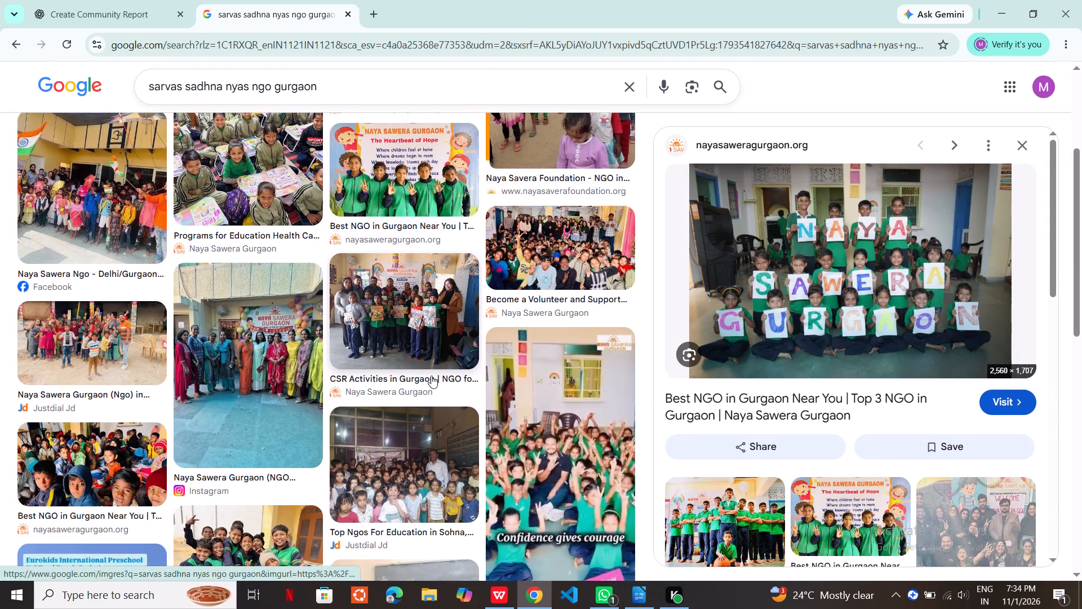
{"action": "scroll", "coordinate": [431, 376], "scroll_direction": "down", "scroll_amount": 3}
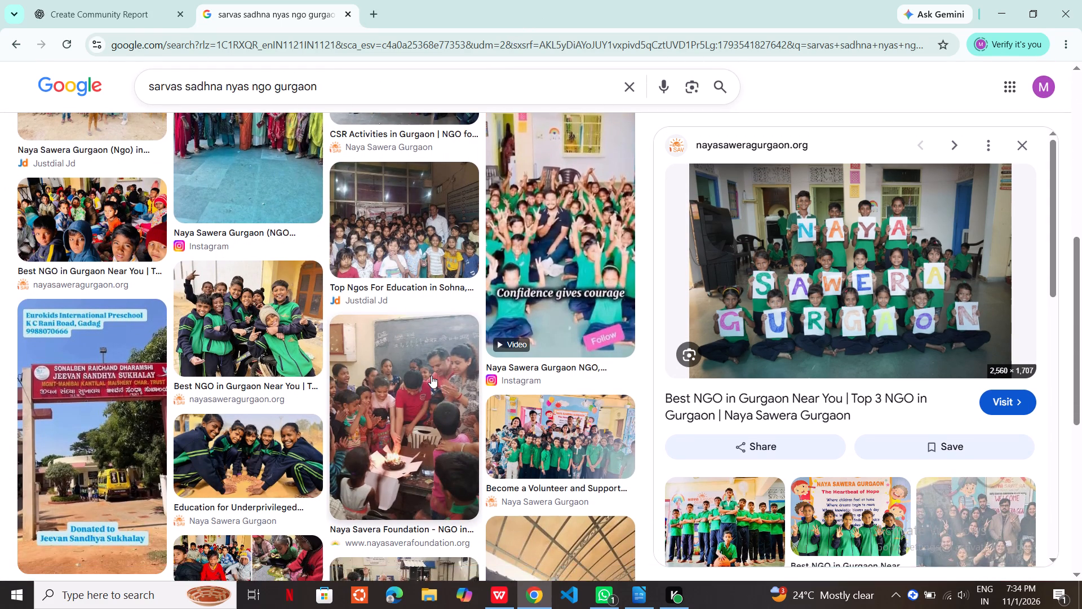
{"action": "scroll", "coordinate": [431, 376], "scroll_direction": "down", "scroll_amount": 5}
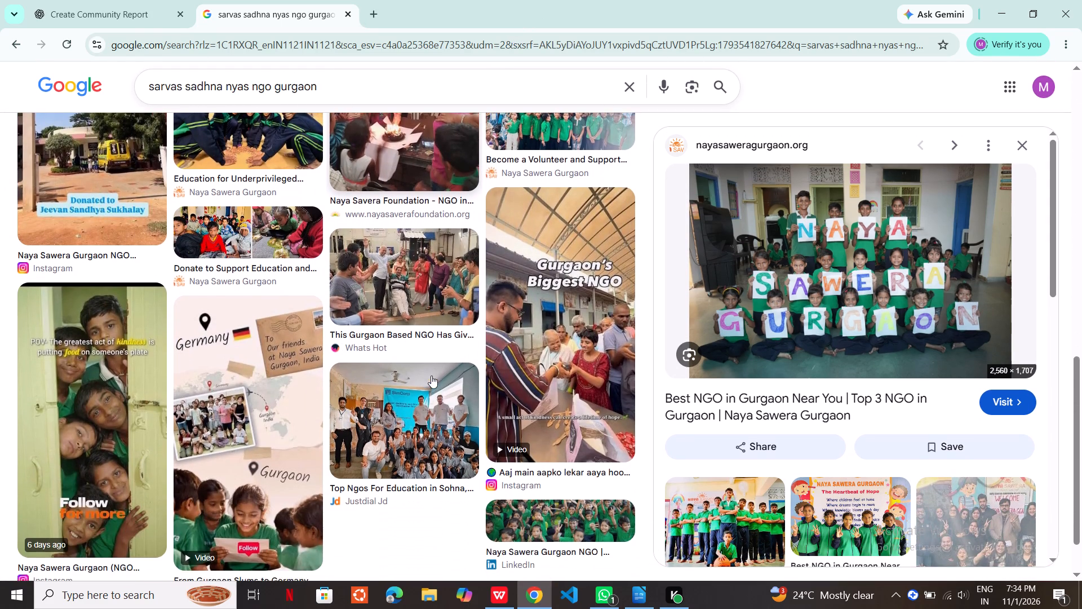
{"action": "scroll", "coordinate": [431, 376], "scroll_direction": "down", "scroll_amount": 1}
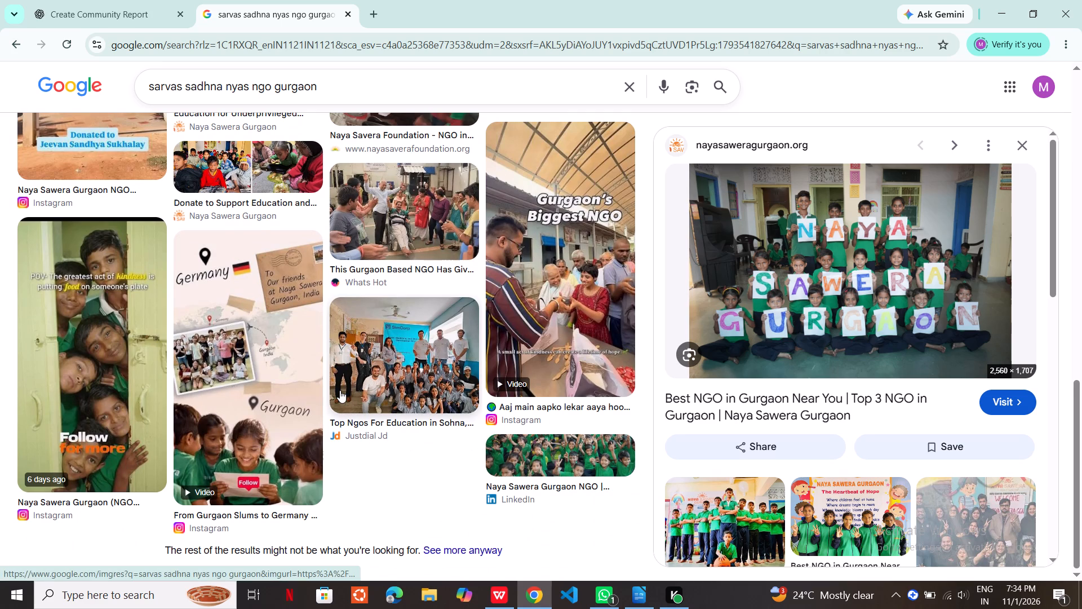
{"action": "scroll", "coordinate": [340, 390], "scroll_direction": "up", "scroll_amount": 3}
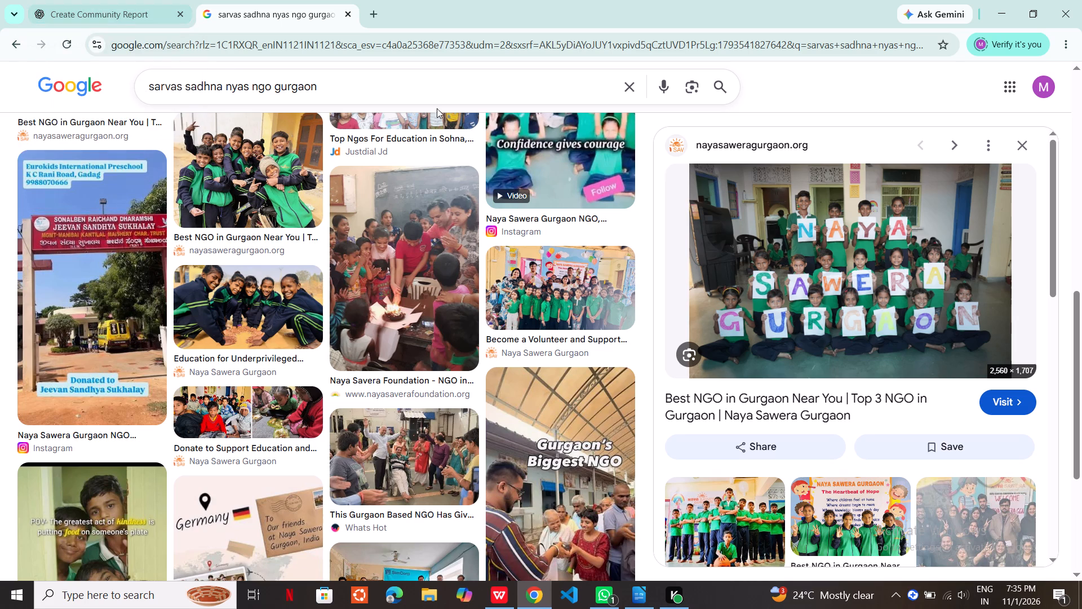
{"action": "left_click", "coordinate": [1028, 142]}
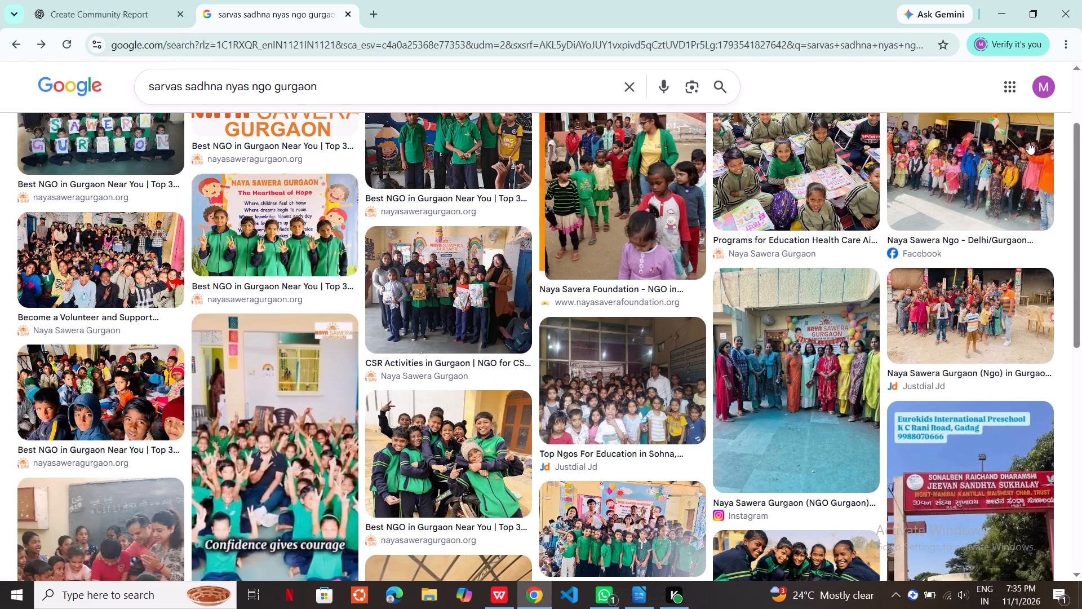
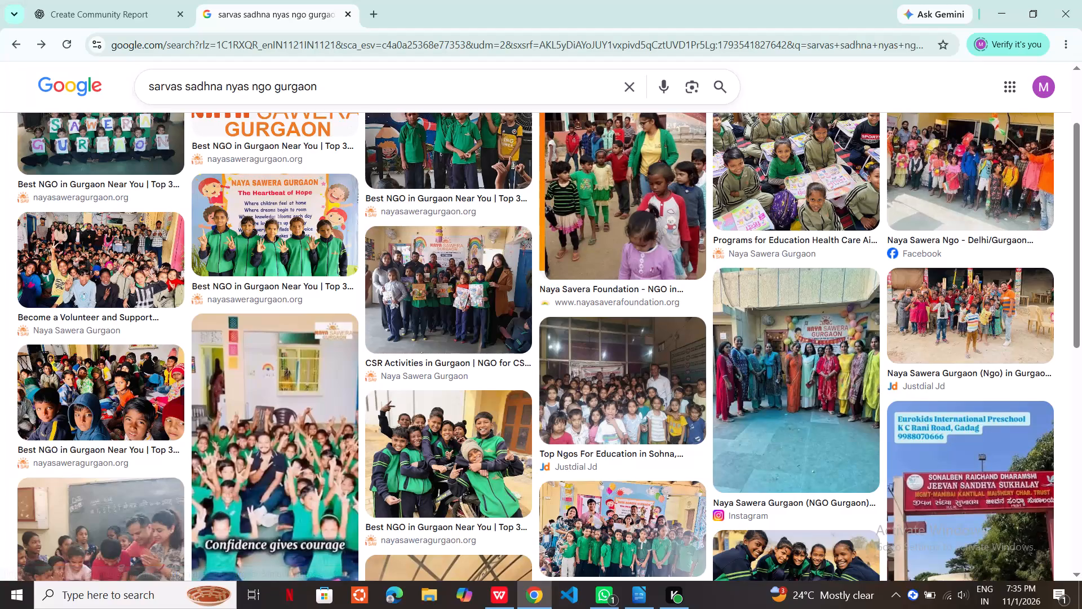
Search Google Images for "sarvans sadhna nyas ngo palwal" by replacing gurgaon with palwal in the earlier query.
{"action": "left_click", "coordinate": [618, 96]}
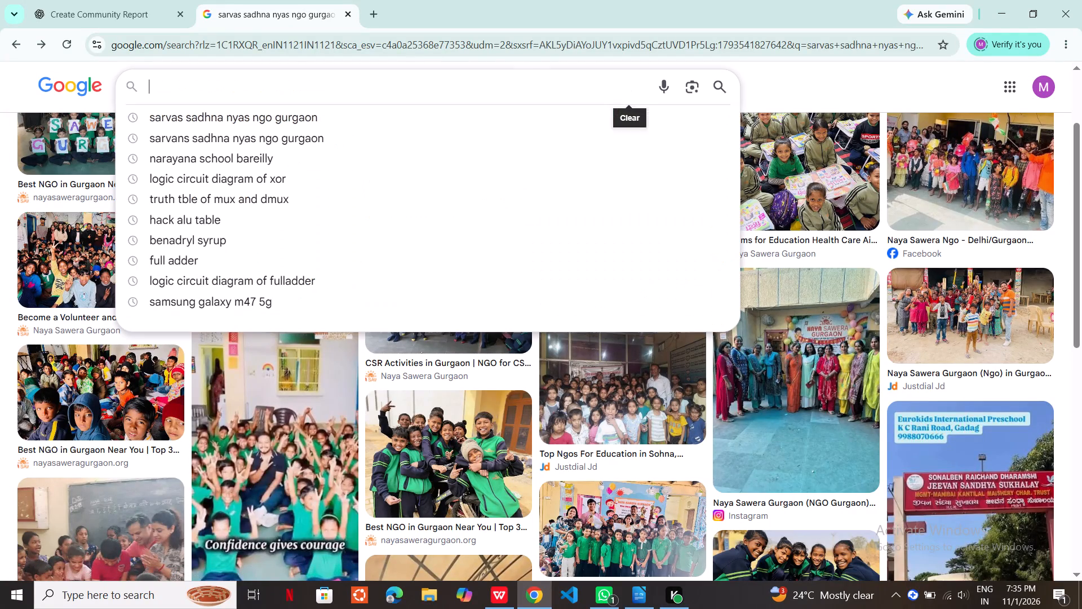
{"action": "key", "text": "ctrl+v"}
{"action": "key", "text": "ctrl+v"}
{"action": "left_click", "coordinate": [289, 135]}
{"action": "double_click", "coordinate": [324, 105]}
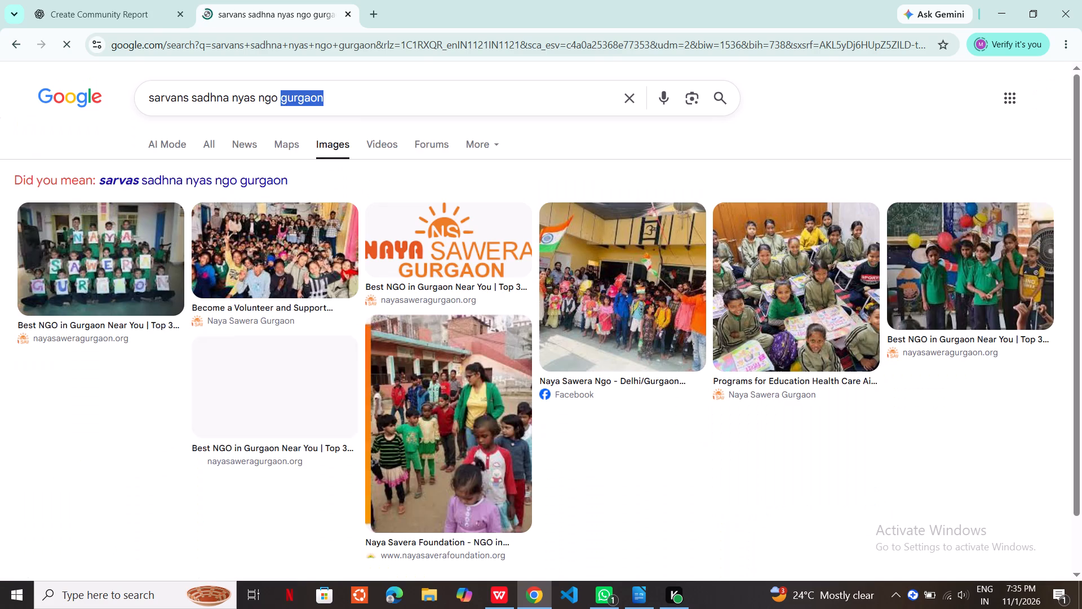
{"action": "key", "text": "BackSpace"}
{"action": "key", "text": "p"}
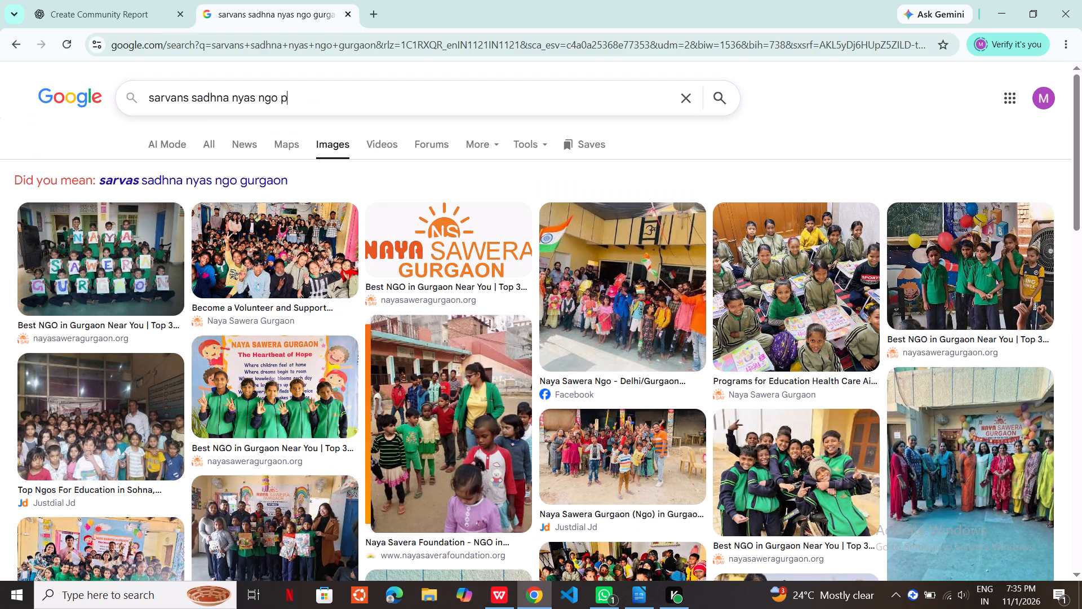
{"action": "type", "text": "alwal"}
{"action": "key", "text": "Return"}
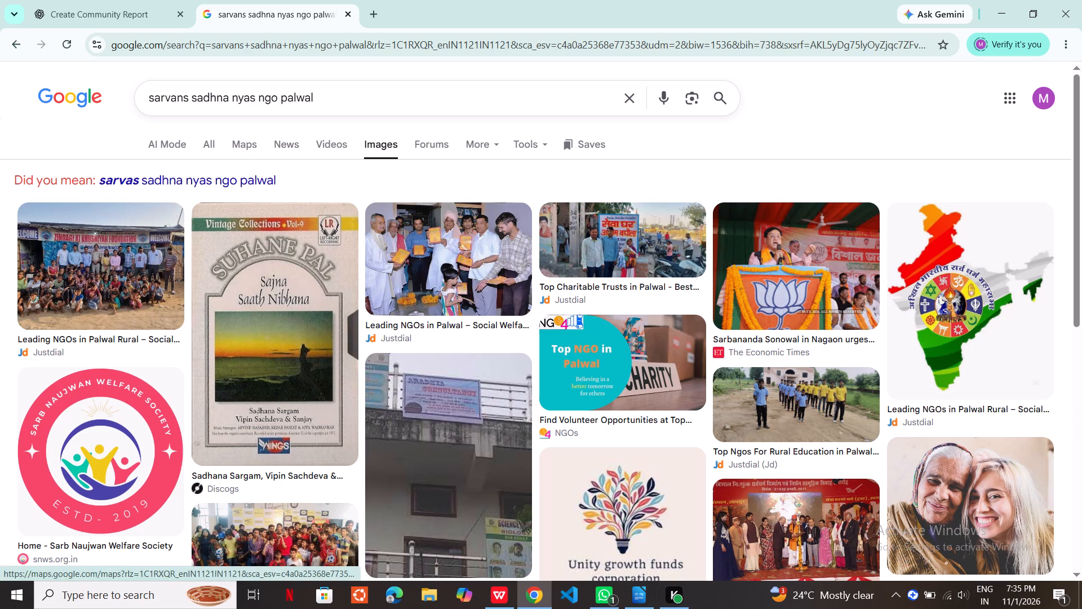
Remove "ngo" from the query, rerun the image search as "sarvans sadhna nyas palwal" and look over the results.
{"action": "double_click", "coordinate": [265, 99]}
{"action": "key", "text": "BackSpace"}
{"action": "key", "text": "Return"}
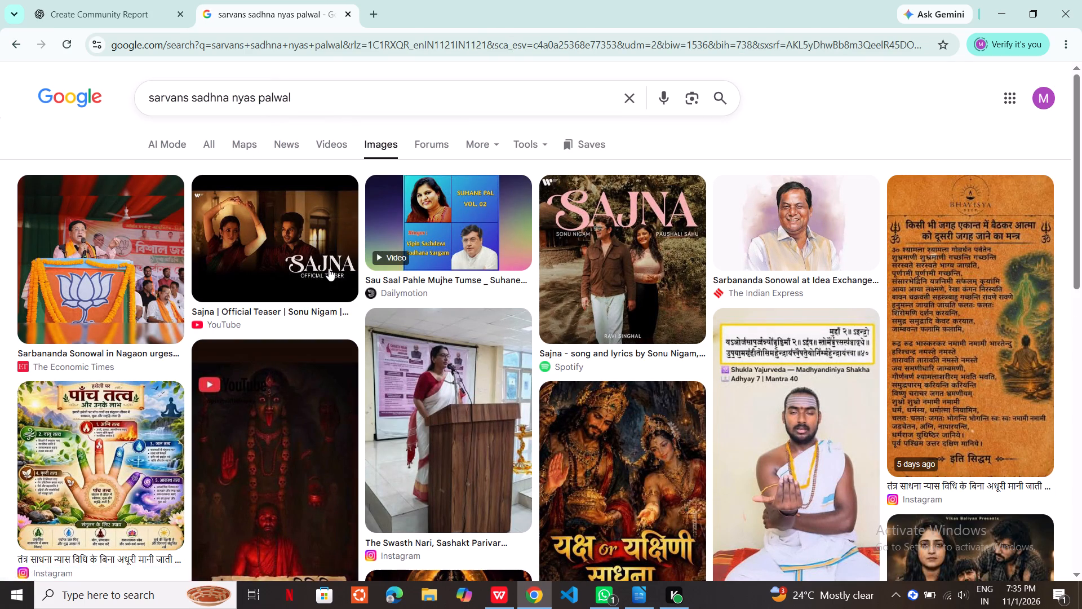
{"action": "scroll", "coordinate": [394, 392], "scroll_direction": "down", "scroll_amount": 5}
{"action": "scroll", "coordinate": [394, 392], "scroll_direction": "up", "scroll_amount": 4}
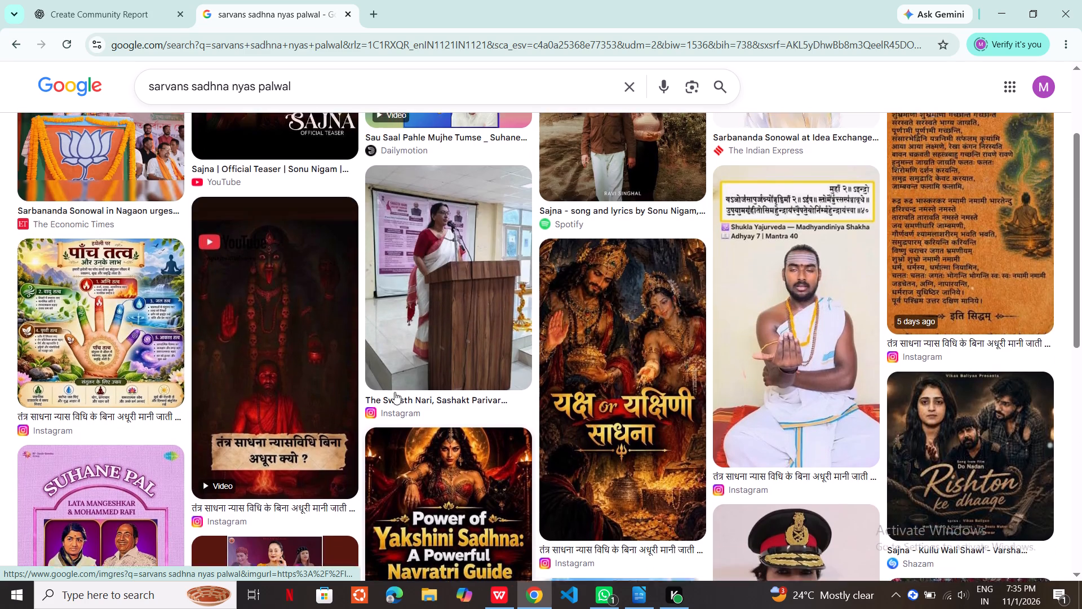
Put "ngo" back before palwal, rerun the image search and look through the results for suitable NGO photos.
{"action": "left_click", "coordinate": [255, 83]}
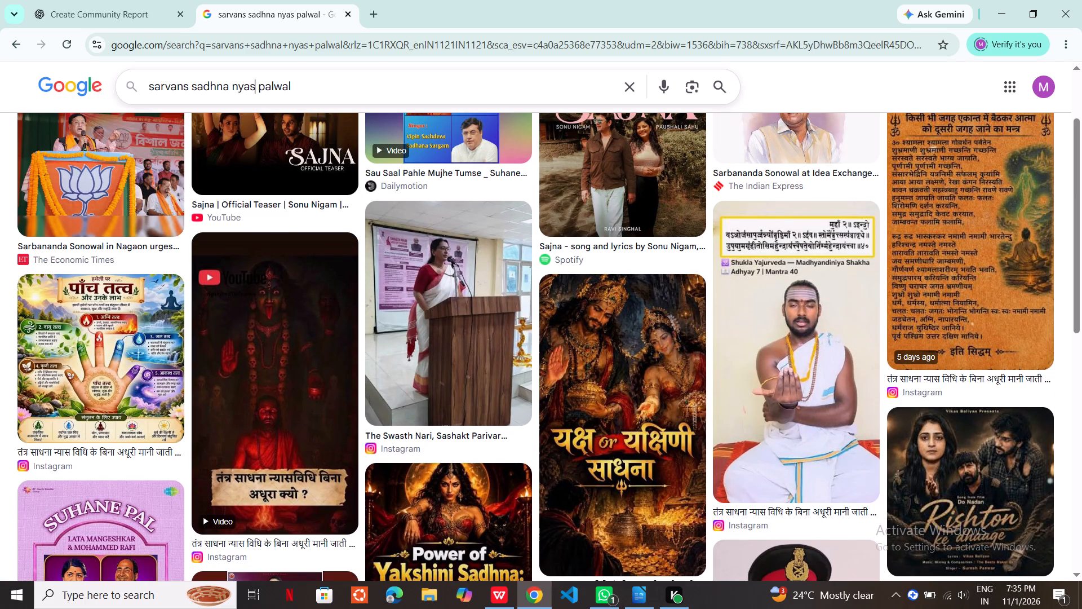
{"action": "key", "text": "space"}
{"action": "type", "text": "ngo"}
{"action": "key", "text": "Return"}
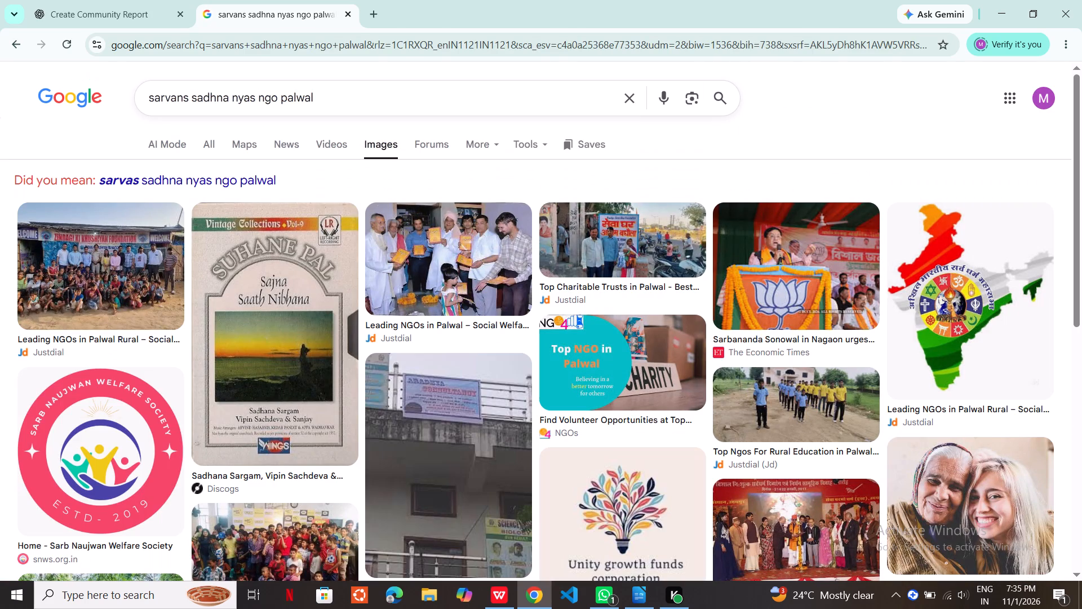
{"action": "scroll", "coordinate": [577, 288], "scroll_direction": "down", "scroll_amount": 2}
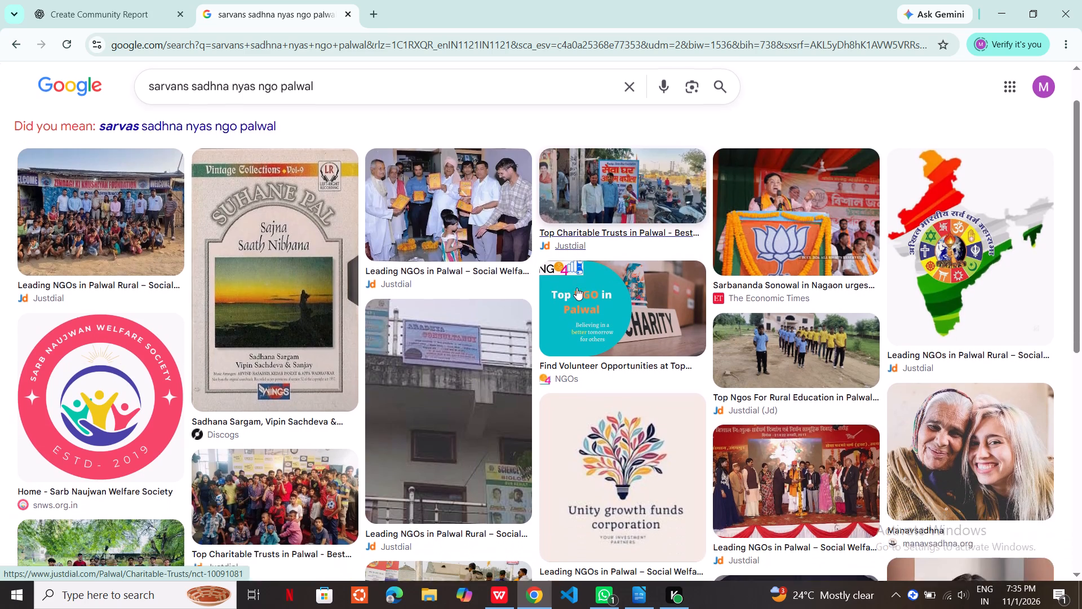
{"action": "scroll", "coordinate": [577, 288], "scroll_direction": "down", "scroll_amount": 4}
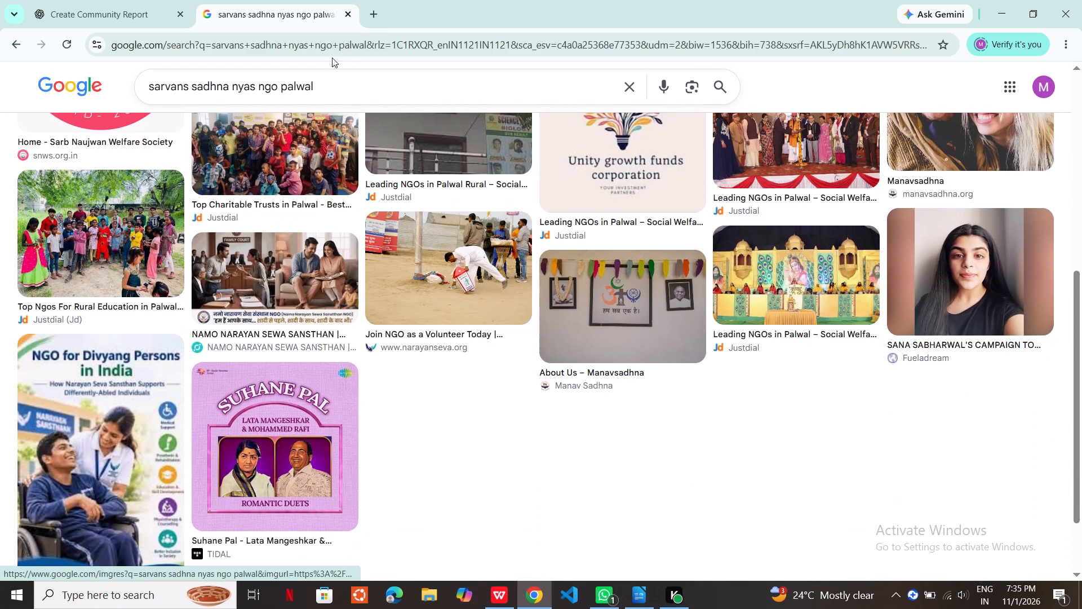
Check the NGO's name in the ChatGPT report conclusion and return to the image results.
{"action": "left_click", "coordinate": [143, 0]}
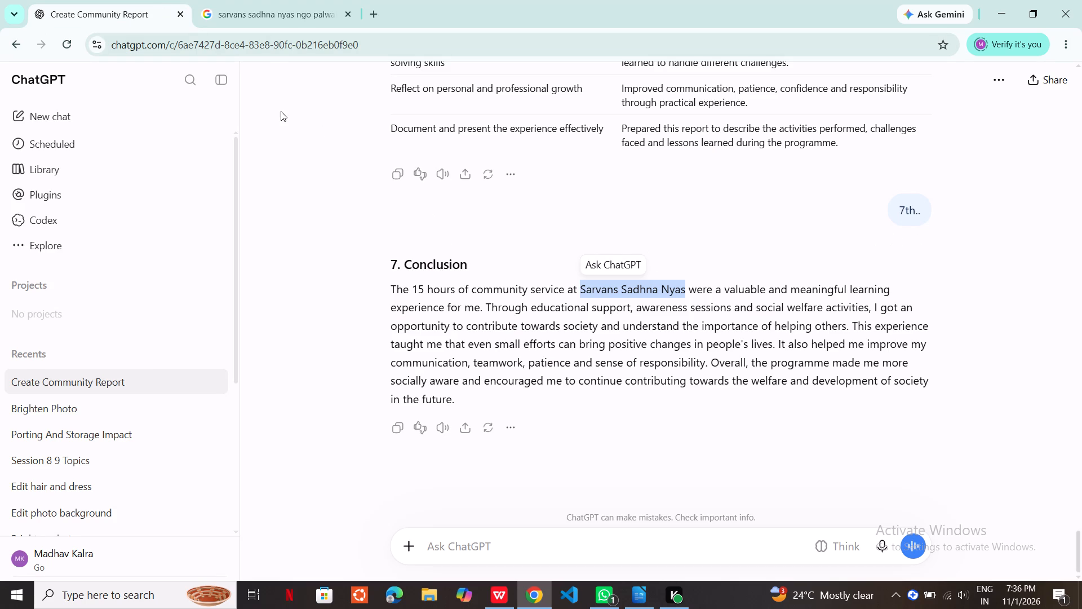
{"action": "left_click", "coordinate": [280, 0]}
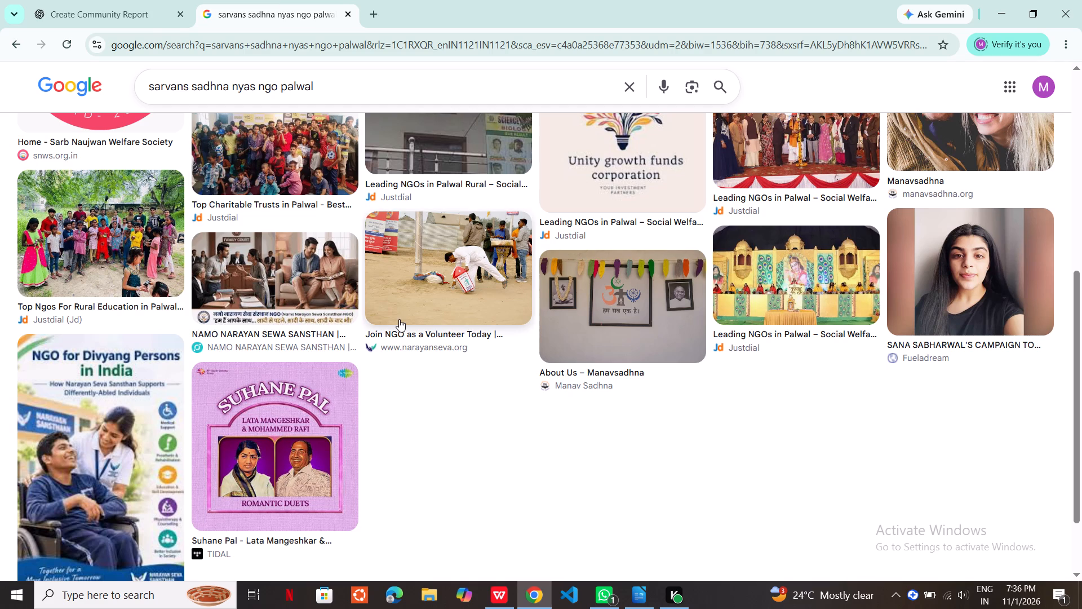
Switch to all web results, search for "sarvans sadhna nyas ngo palwal images" and look over the results.
{"action": "scroll", "coordinate": [399, 319], "scroll_direction": "up", "scroll_amount": 11}
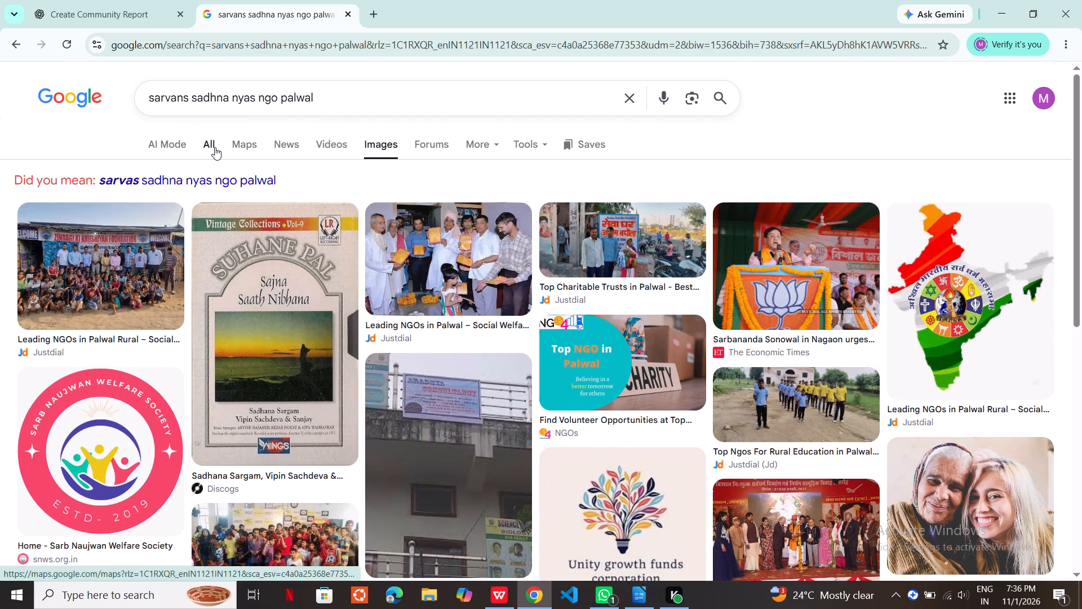
{"action": "left_click", "coordinate": [215, 147]}
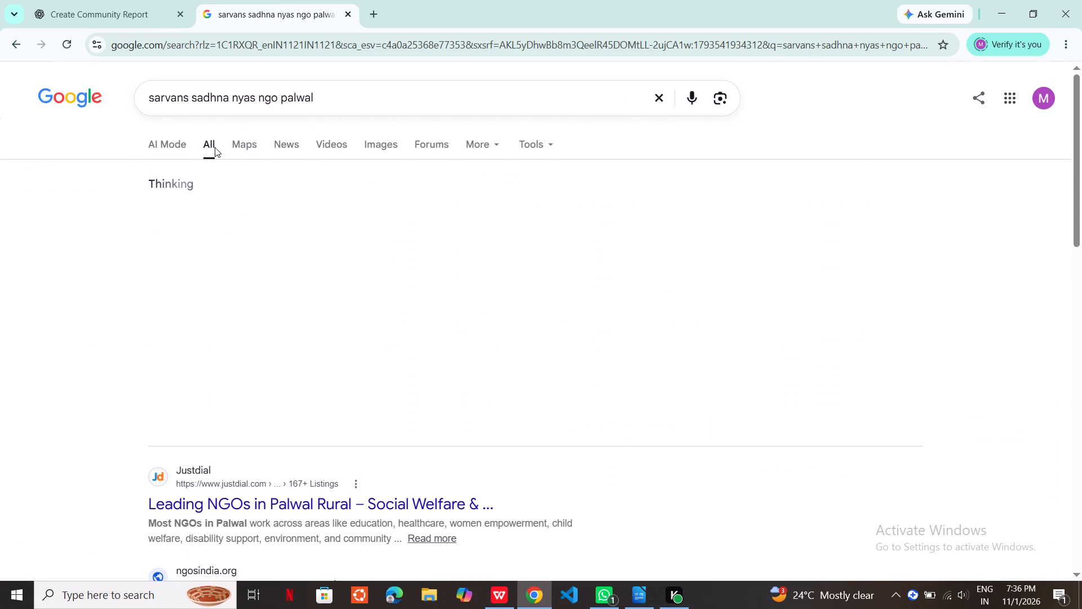
{"action": "left_click", "coordinate": [341, 100]}
{"action": "key", "text": "space"}
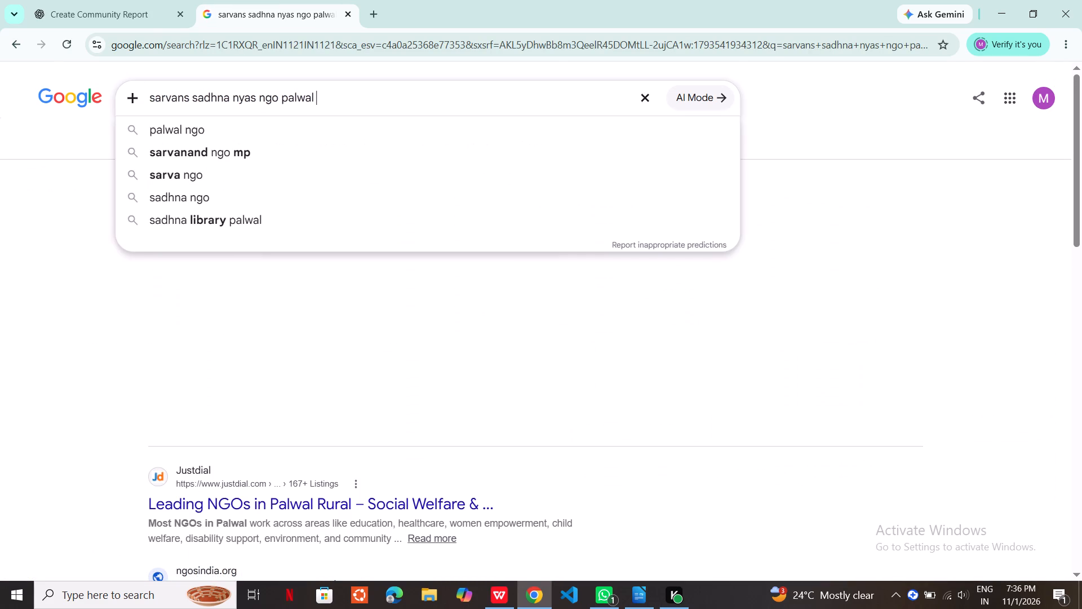
{"action": "type", "text": "images"}
{"action": "key", "text": "Return"}
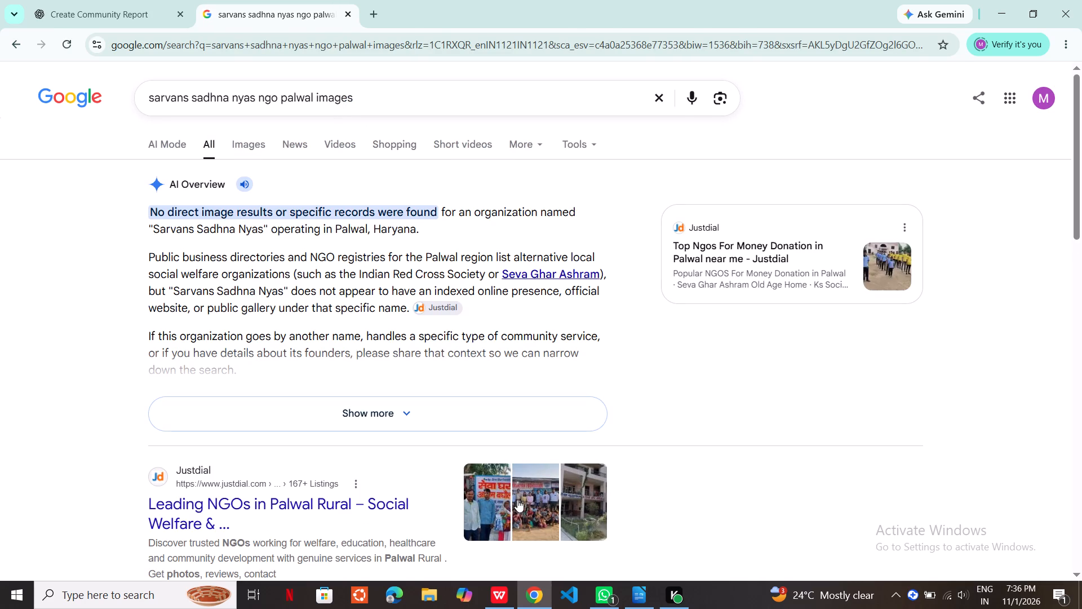
{"action": "scroll", "coordinate": [472, 494], "scroll_direction": "down", "scroll_amount": 5}
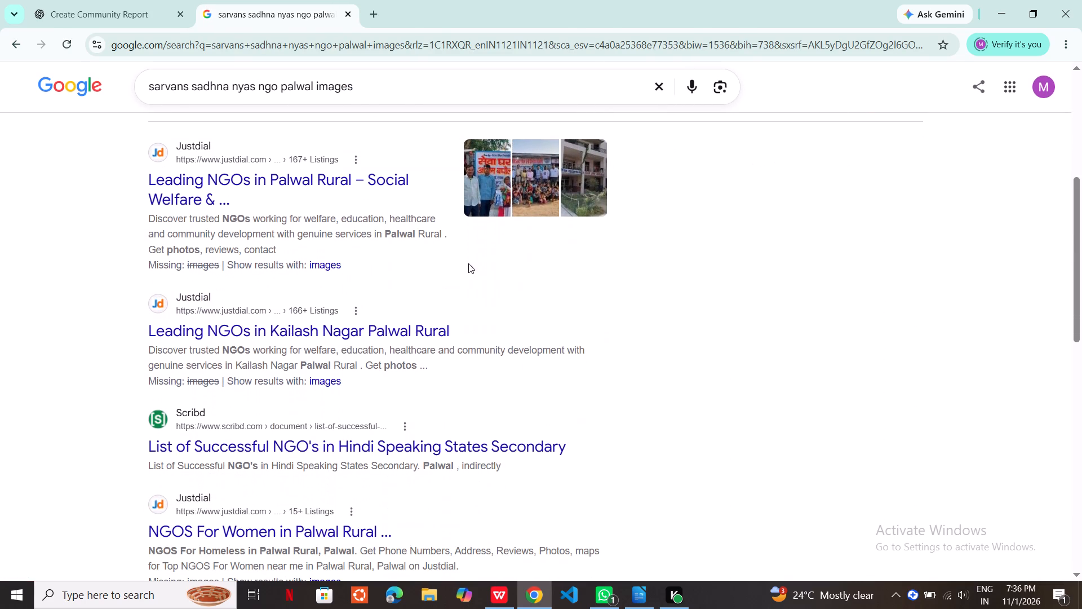
Open the Justdial listing of NGOs in Palwal Rural, look through its entries and photos, and go back.
{"action": "left_click", "coordinate": [475, 190]}
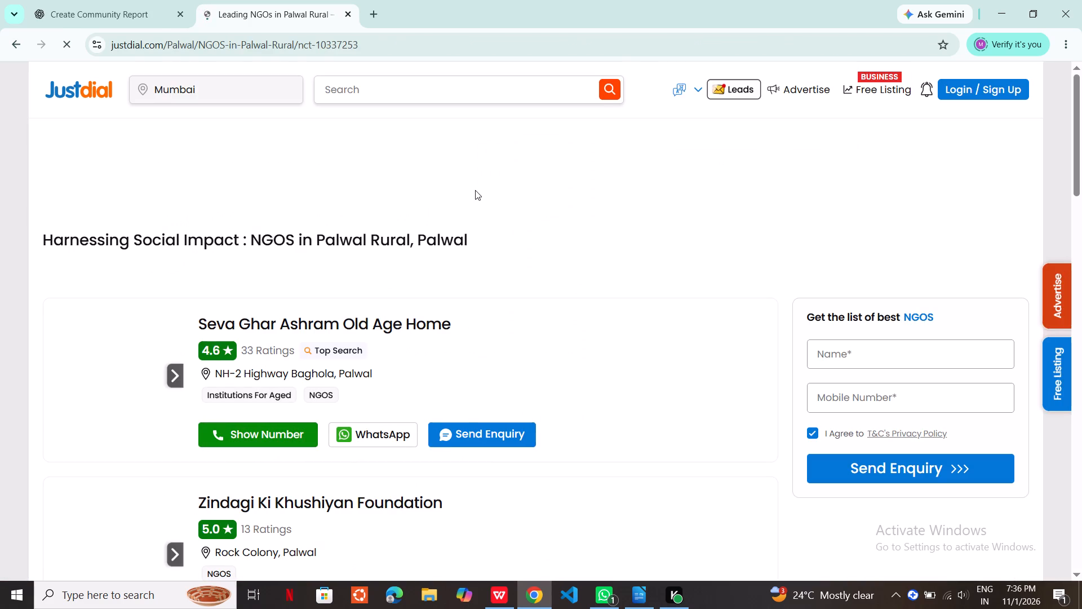
{"action": "scroll", "coordinate": [573, 362], "scroll_direction": "up", "scroll_amount": 1}
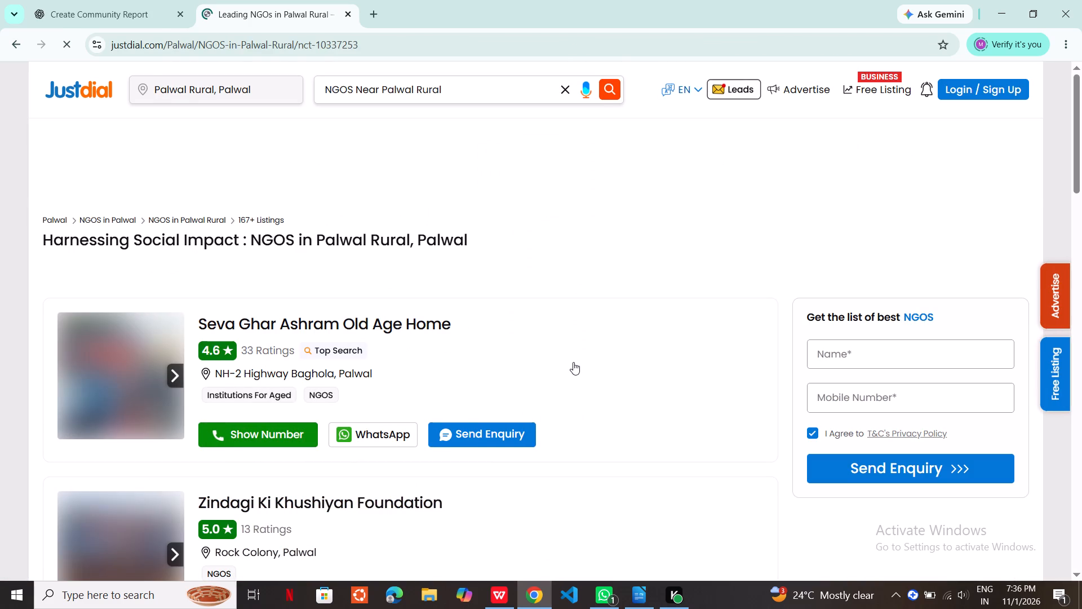
{"action": "scroll", "coordinate": [573, 362], "scroll_direction": "up", "scroll_amount": 1}
{"action": "scroll", "coordinate": [573, 362], "scroll_direction": "down", "scroll_amount": 3}
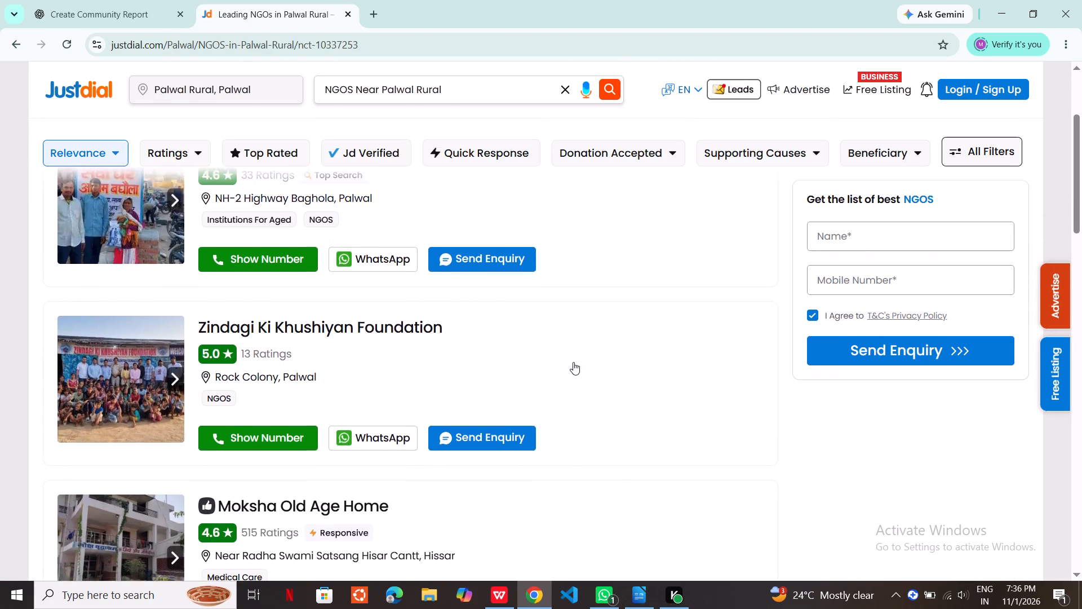
{"action": "scroll", "coordinate": [573, 362], "scroll_direction": "down", "scroll_amount": 1}
{"action": "left_click", "coordinate": [15, 43]}
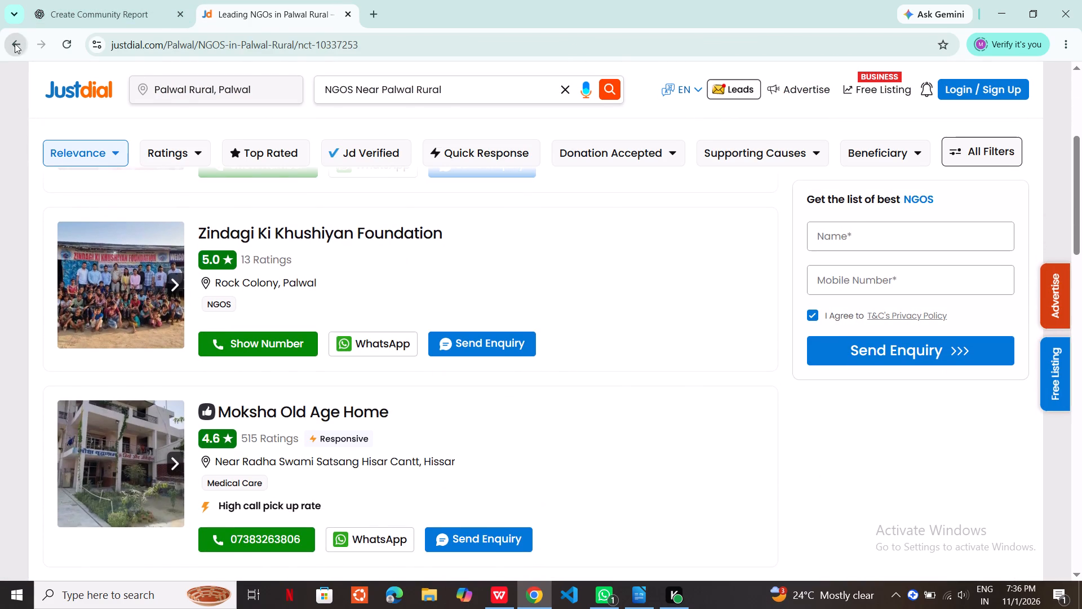
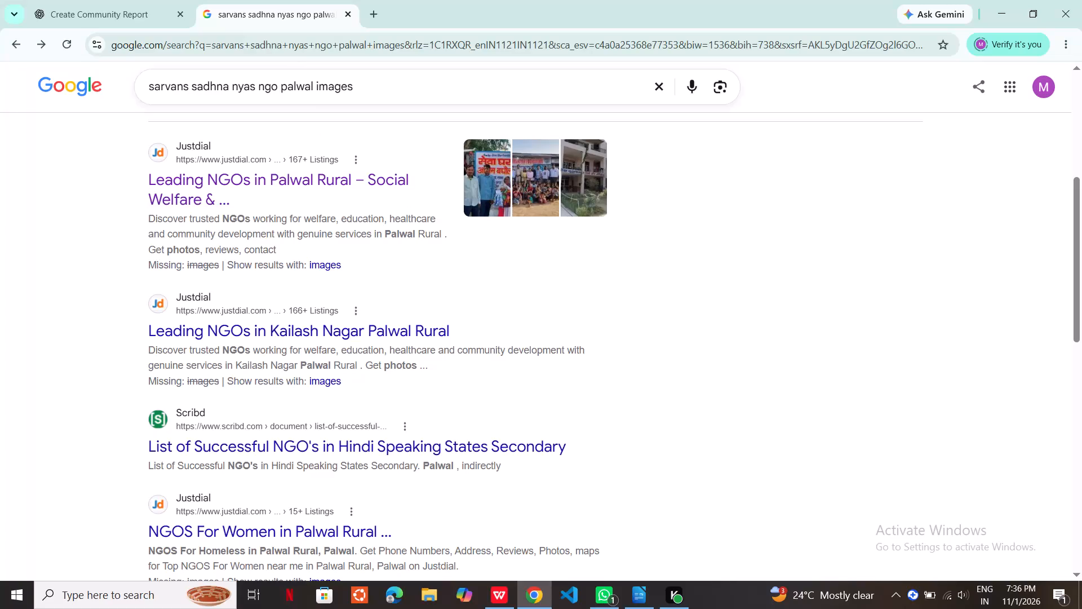
Add ",palri" after palwal in the search, run "sarvans sadhna nyas ngo palwal ,palri images" and switch to the image results.
{"action": "left_click", "coordinate": [316, 87]}
{"action": "key", "text": "BackSpace"}
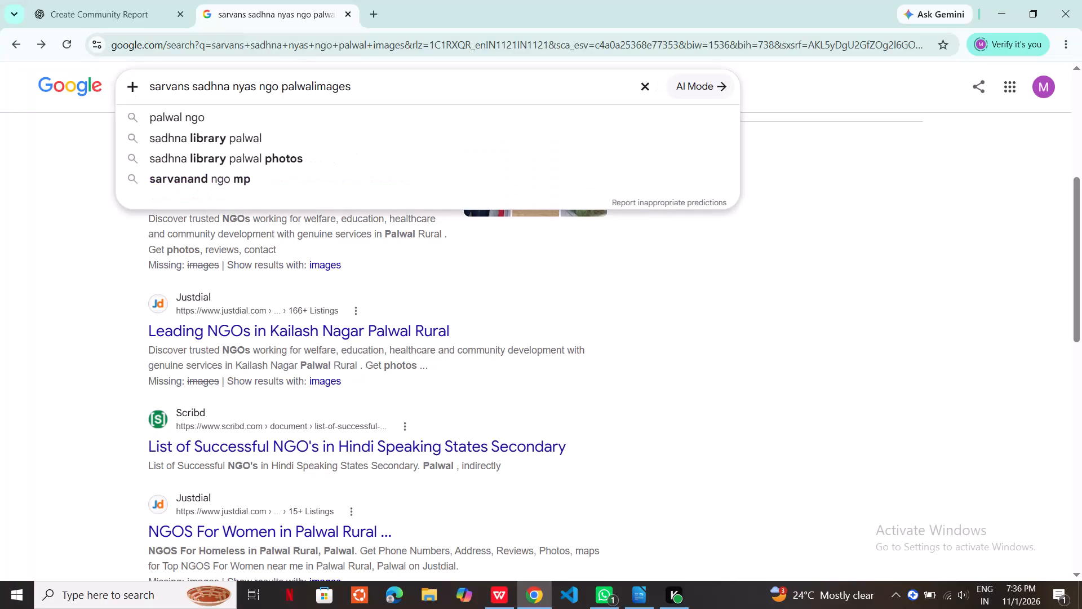
{"action": "key", "text": "space"}
{"action": "type", "text": ","}
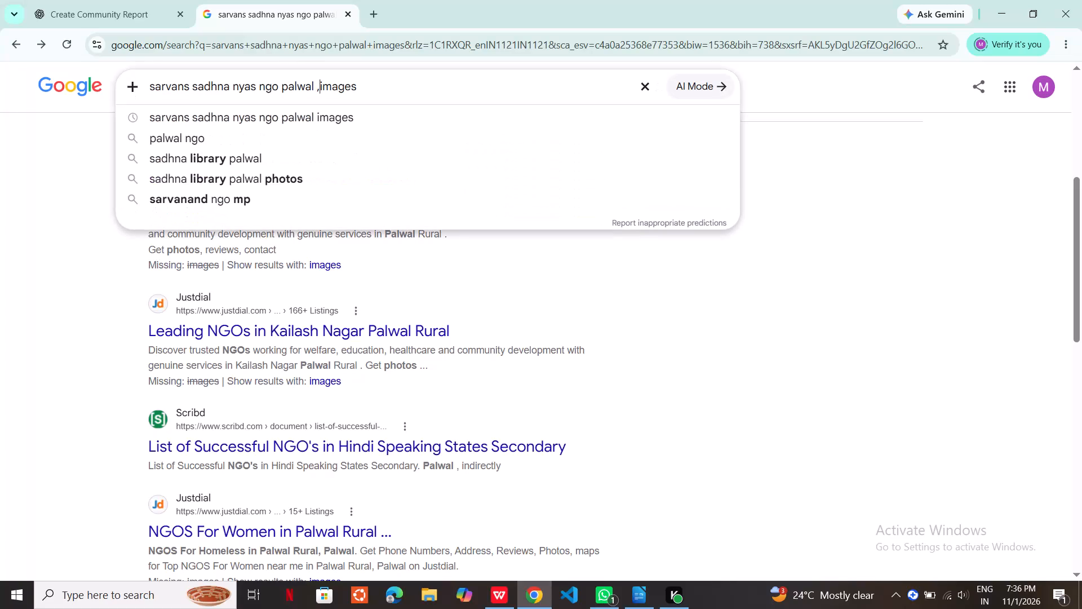
{"action": "type", "text": "palri"}
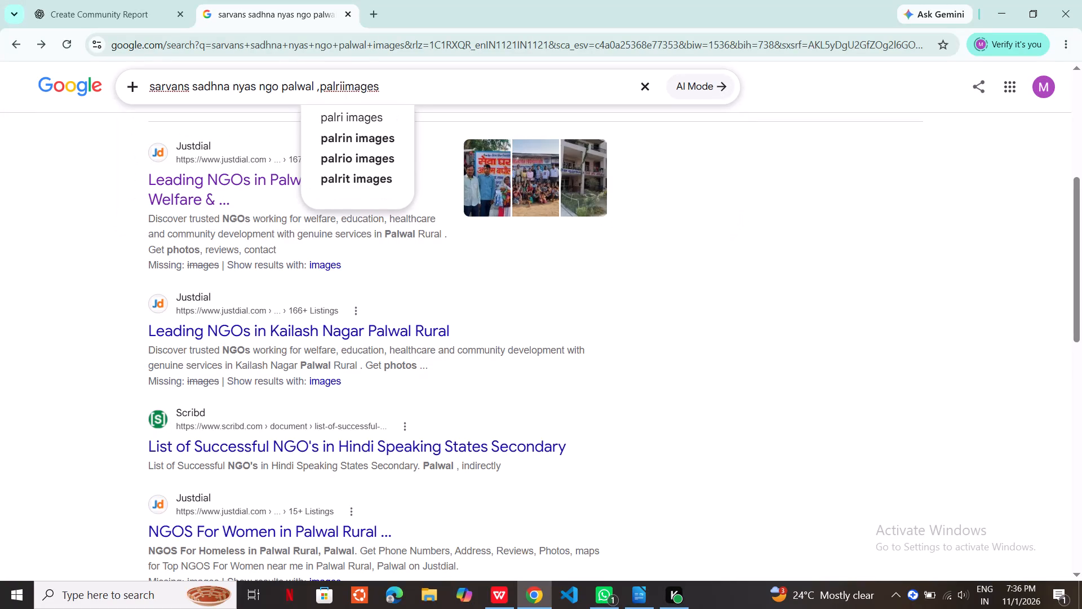
{"action": "key", "text": "space"}
{"action": "key", "text": "Return"}
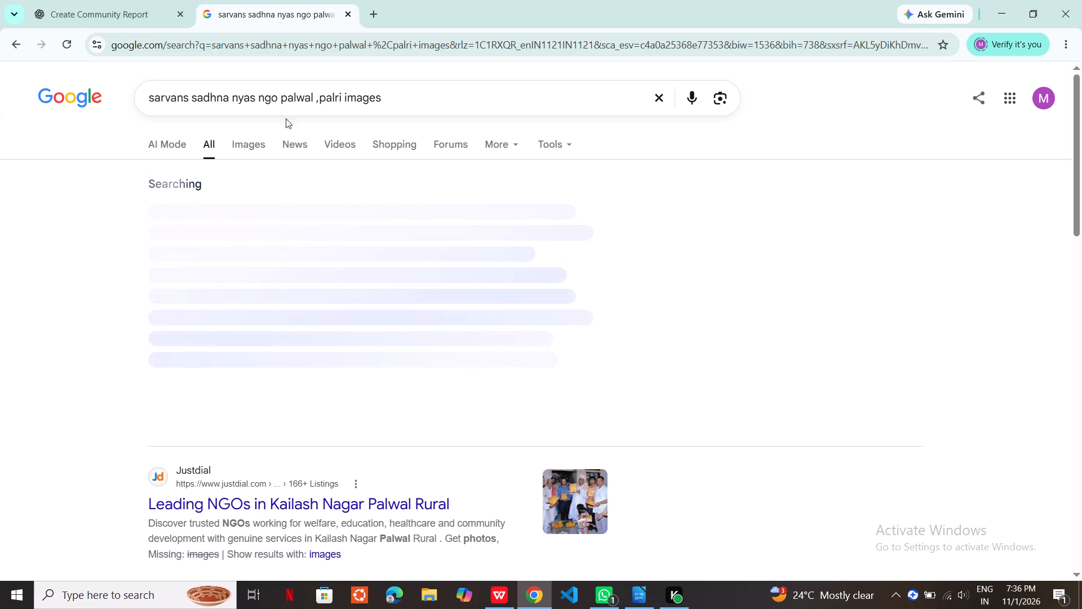
{"action": "left_click", "coordinate": [256, 143]}
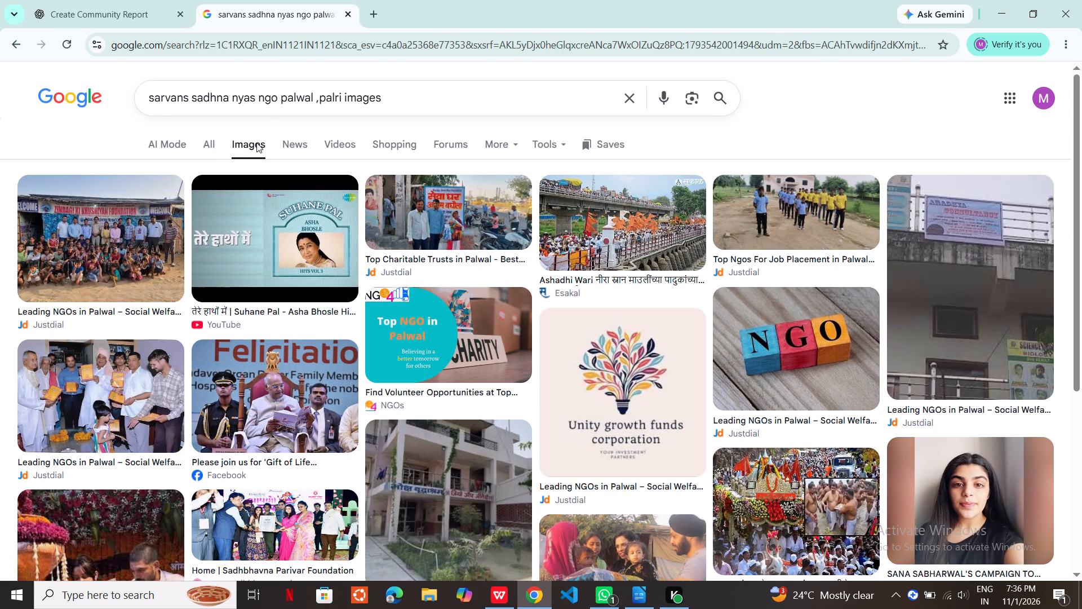
{"action": "left_click", "coordinate": [118, 230]}
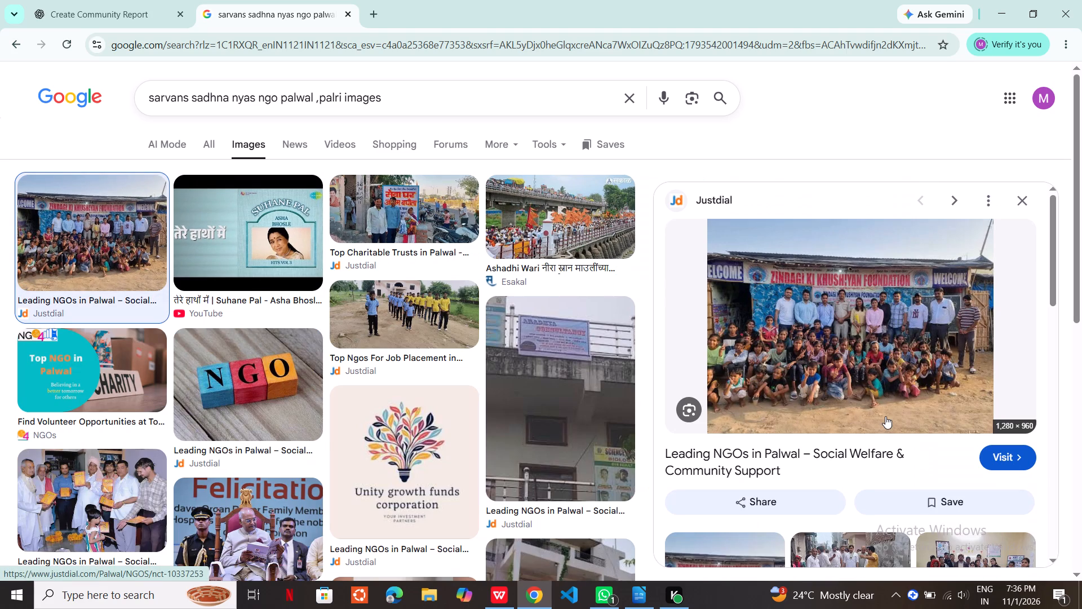
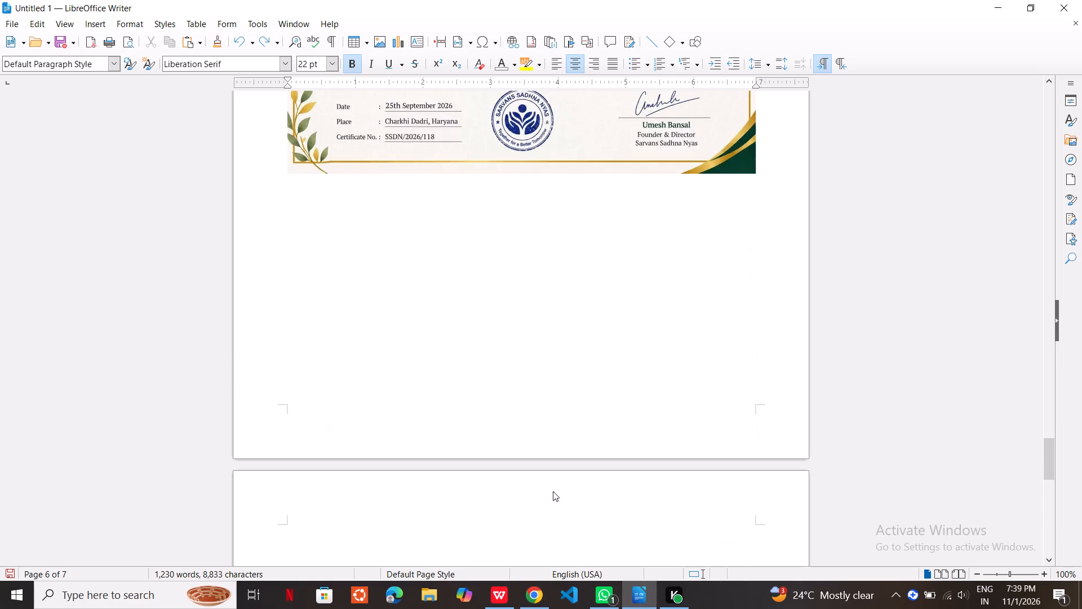
{"action": "scroll", "coordinate": [553, 491], "scroll_direction": "down", "scroll_amount": 18}
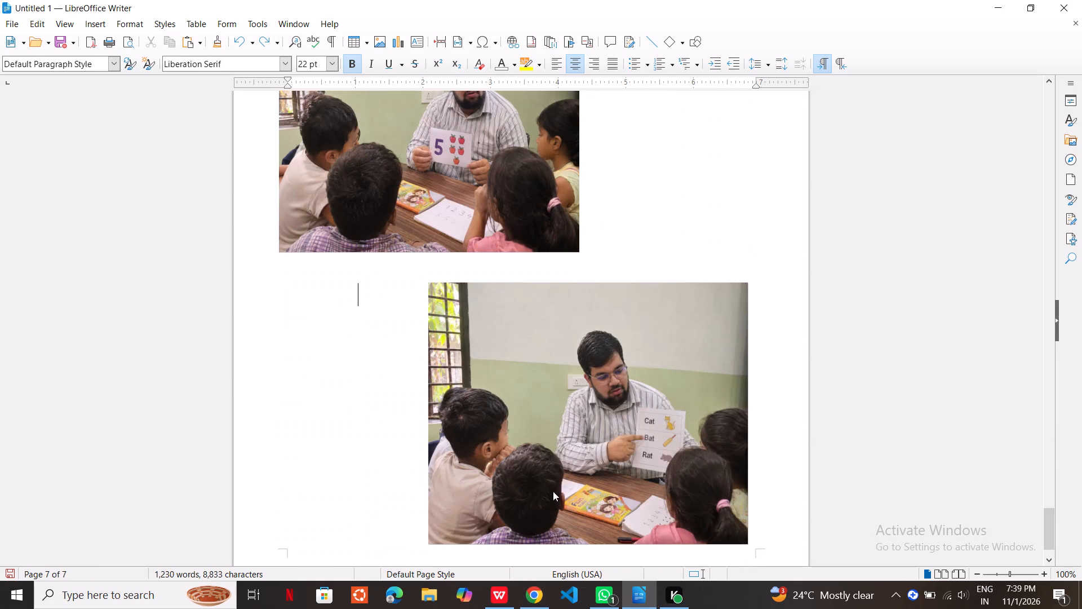
{"action": "scroll", "coordinate": [553, 491], "scroll_direction": "down", "scroll_amount": 1}
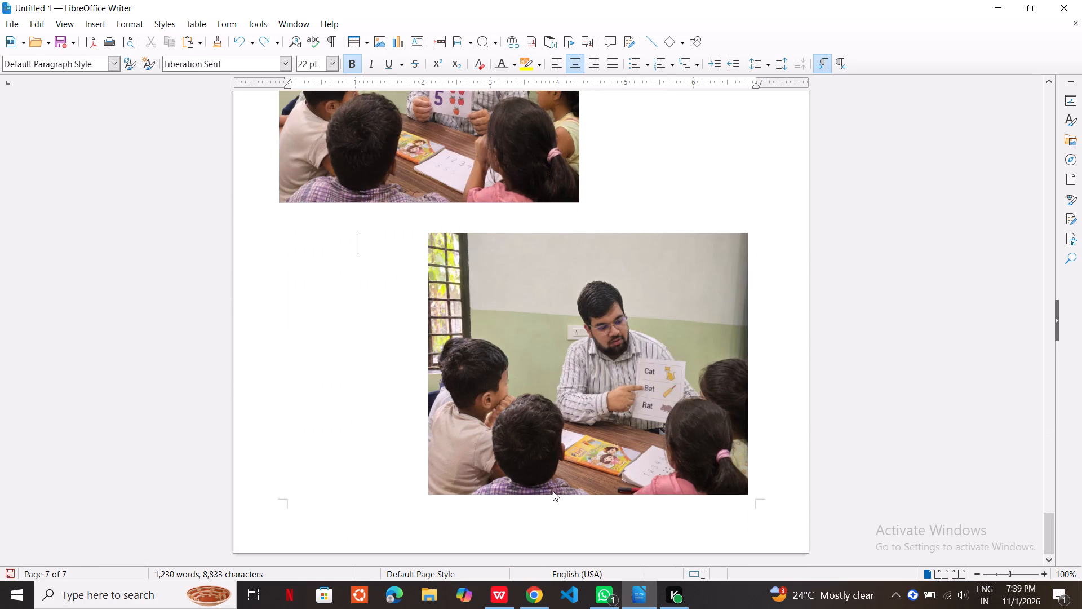
{"action": "scroll", "coordinate": [553, 491], "scroll_direction": "up", "scroll_amount": 1}
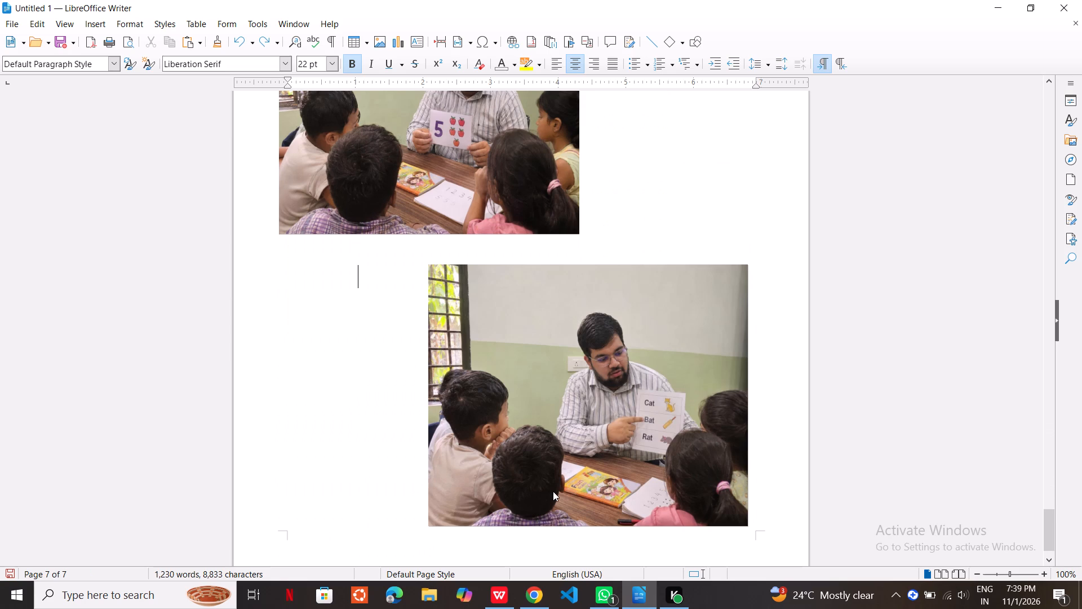
{"action": "scroll", "coordinate": [553, 491], "scroll_direction": "up", "scroll_amount": 3}
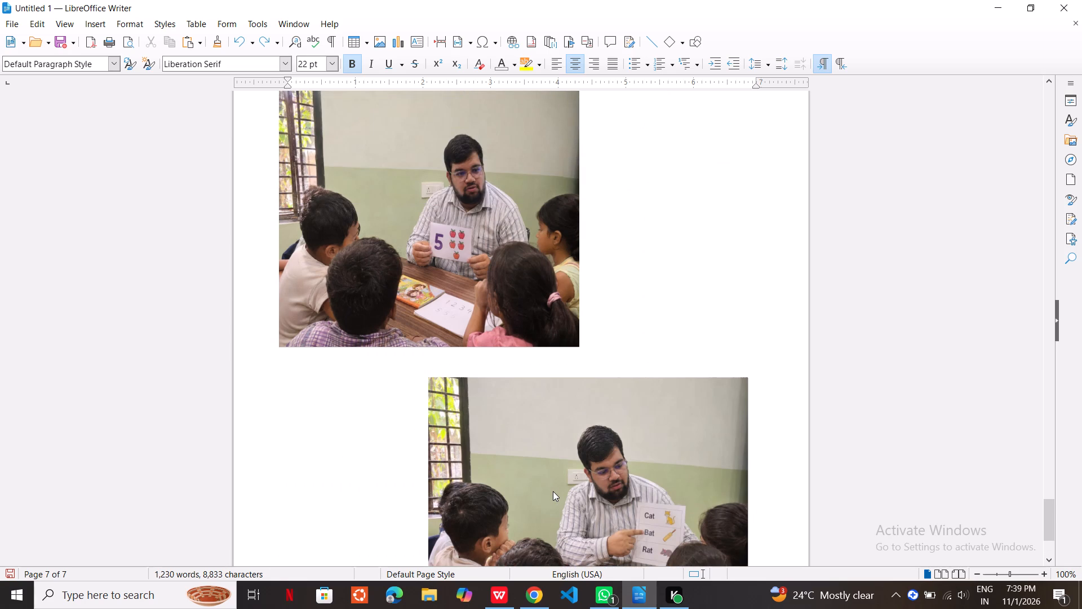
{"action": "scroll", "coordinate": [553, 491], "scroll_direction": "down", "scroll_amount": 7}
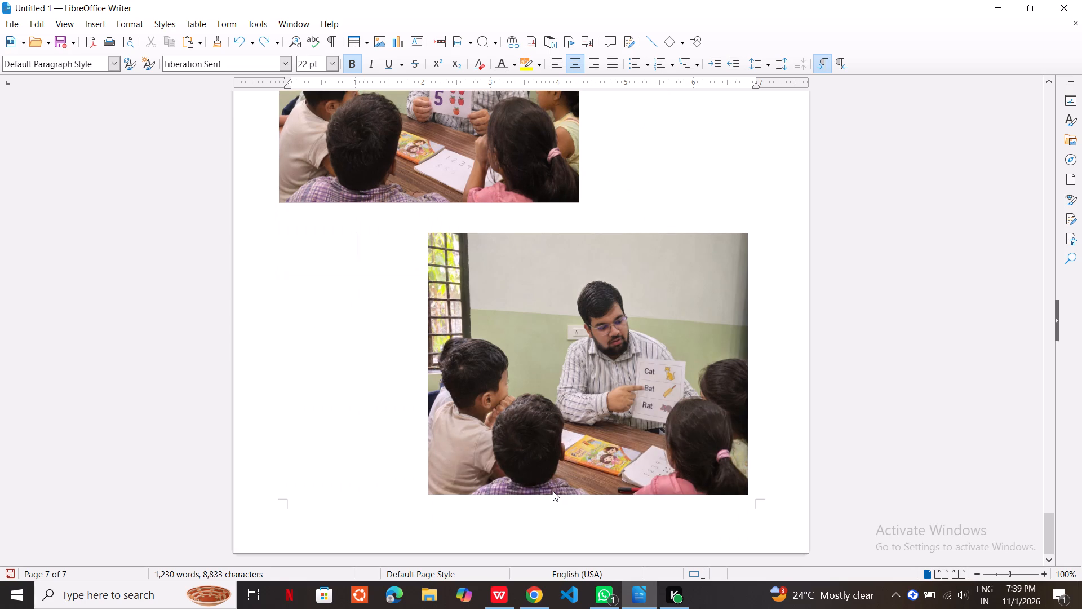
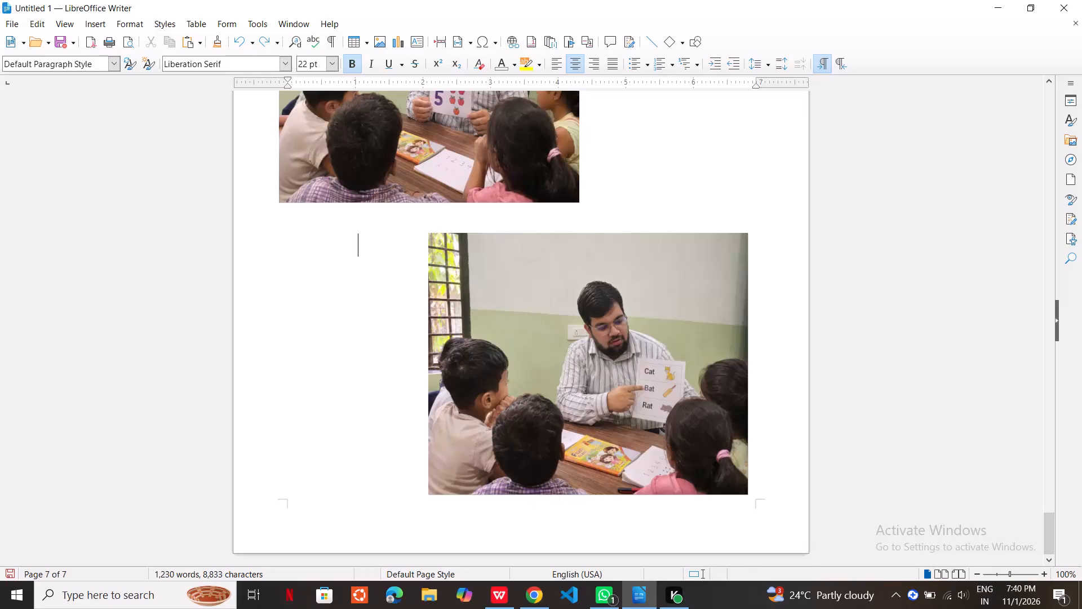
Review the report backwards from the final photos and Completion Certificate to the Introduction and Service Summary section.
{"action": "scroll", "coordinate": [456, 490], "scroll_direction": "up", "scroll_amount": 20}
{"action": "scroll", "coordinate": [456, 490], "scroll_direction": "up", "scroll_amount": 17}
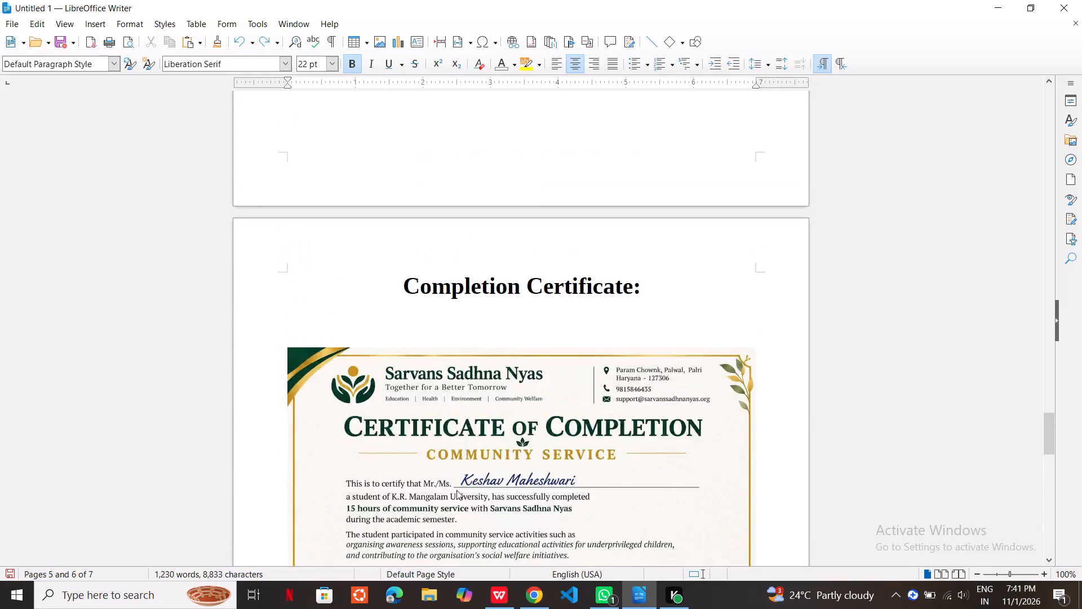
{"action": "scroll", "coordinate": [456, 490], "scroll_direction": "up", "scroll_amount": 18}
{"action": "scroll", "coordinate": [456, 490], "scroll_direction": "up", "scroll_amount": 16}
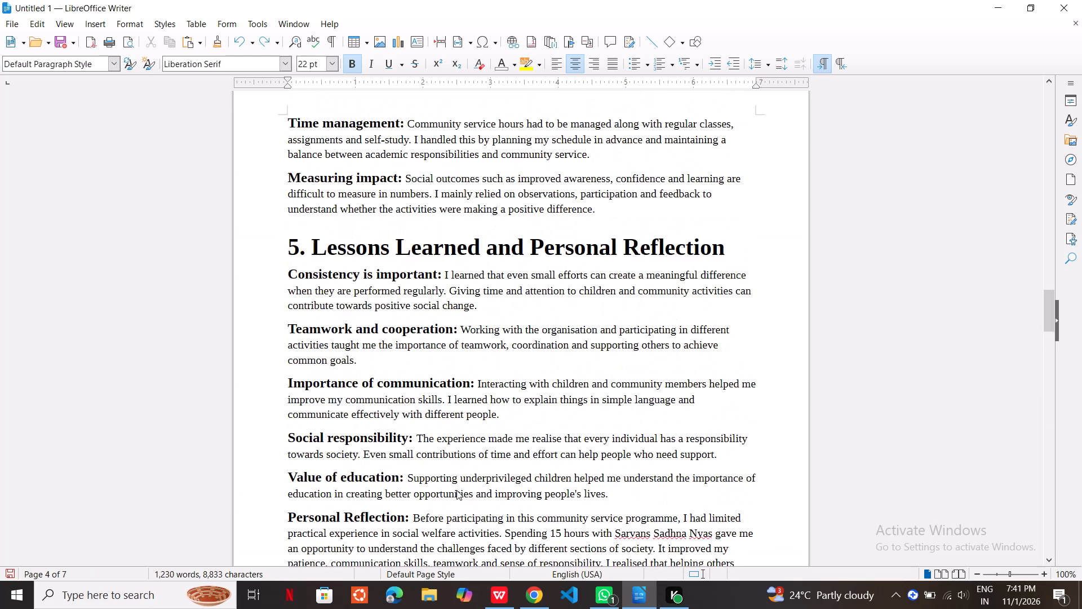
{"action": "scroll", "coordinate": [456, 490], "scroll_direction": "up", "scroll_amount": 16}
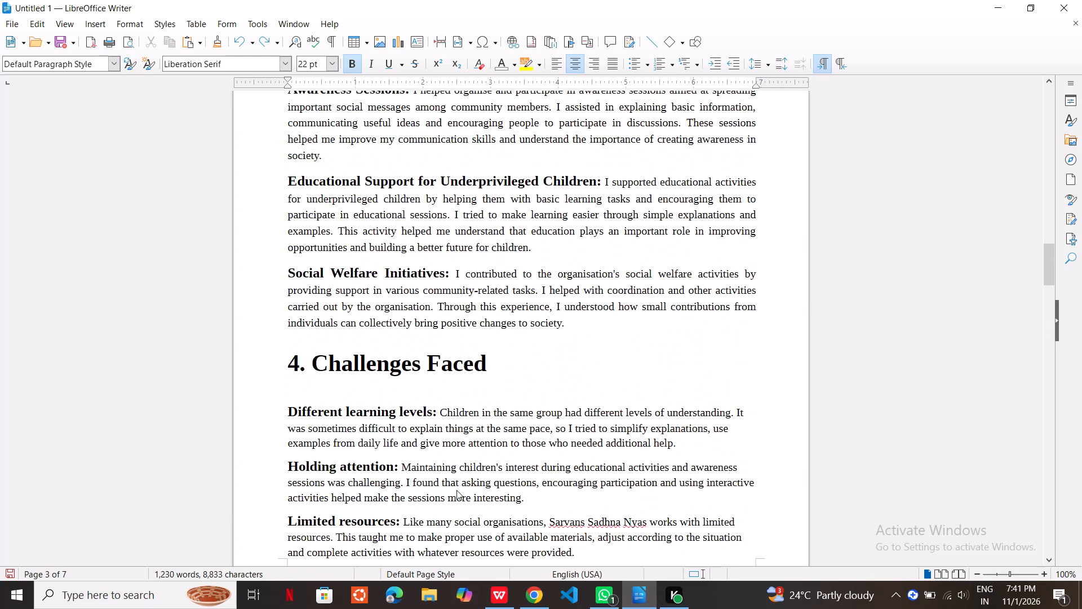
{"action": "scroll", "coordinate": [456, 490], "scroll_direction": "up", "scroll_amount": 16}
{"action": "scroll", "coordinate": [456, 490], "scroll_direction": "up", "scroll_amount": 11}
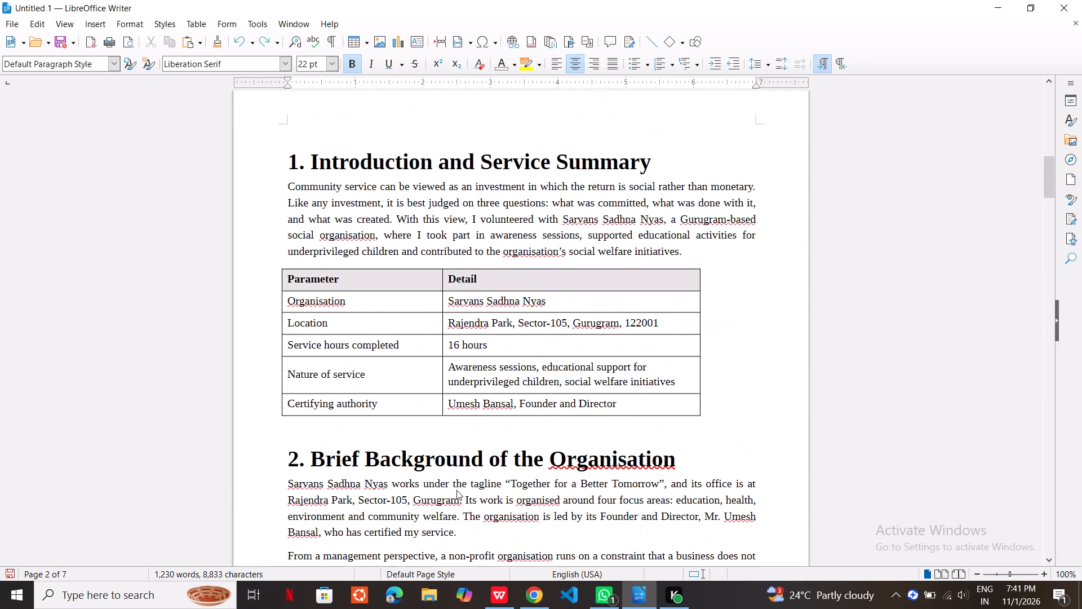
Read through sections 2 to 4 and check the font formatting of section 3's opening paragraph.
{"action": "scroll", "coordinate": [456, 490], "scroll_direction": "down", "scroll_amount": 4}
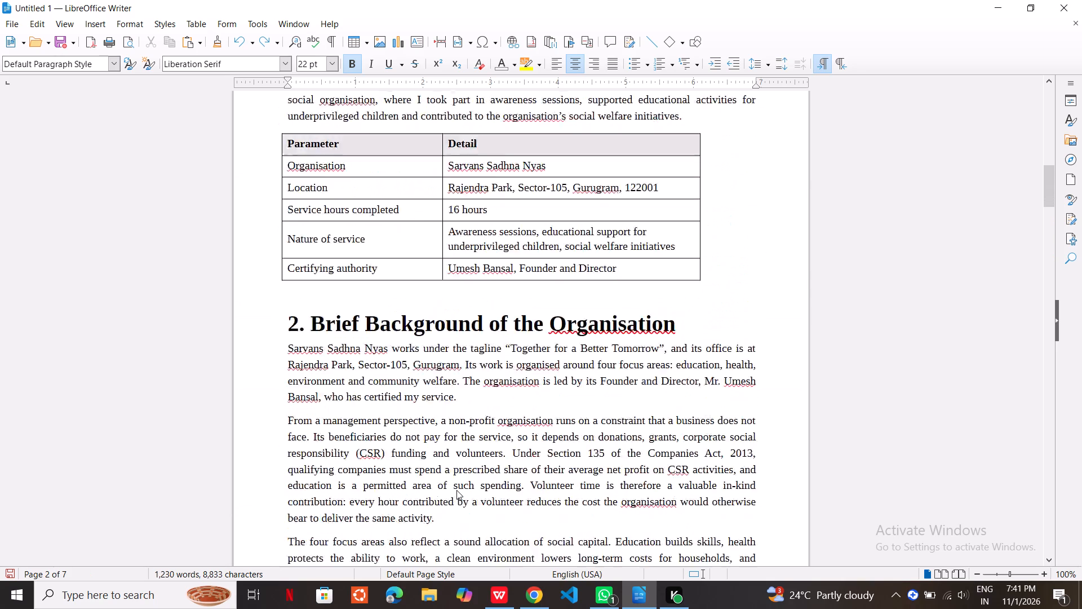
{"action": "scroll", "coordinate": [456, 490], "scroll_direction": "down", "scroll_amount": 5}
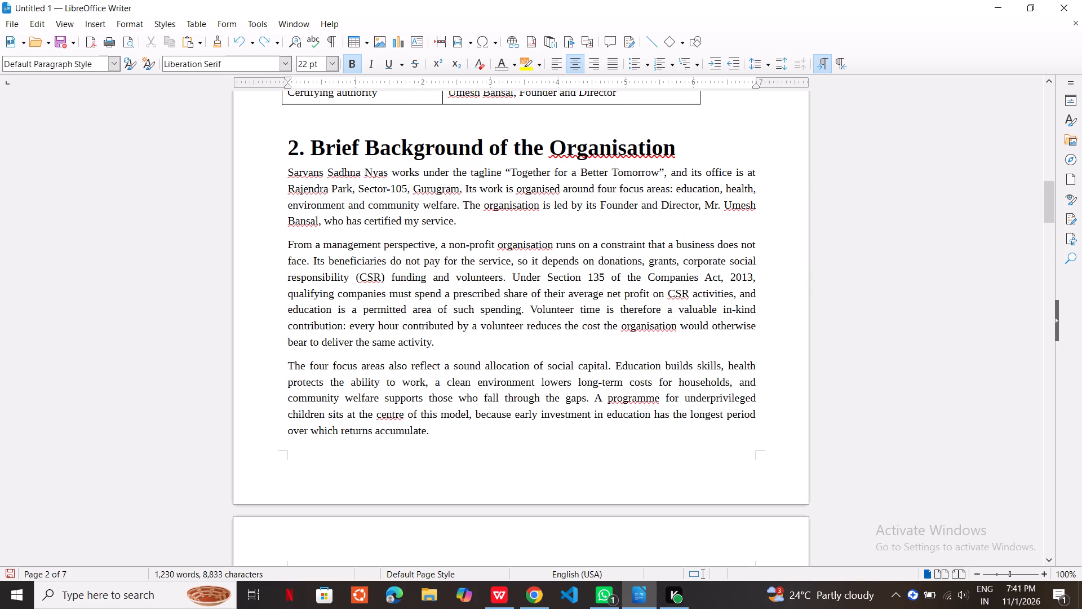
{"action": "scroll", "coordinate": [283, 191], "scroll_direction": "down", "scroll_amount": 10}
{"action": "scroll", "coordinate": [283, 191], "scroll_direction": "down", "scroll_amount": 12}
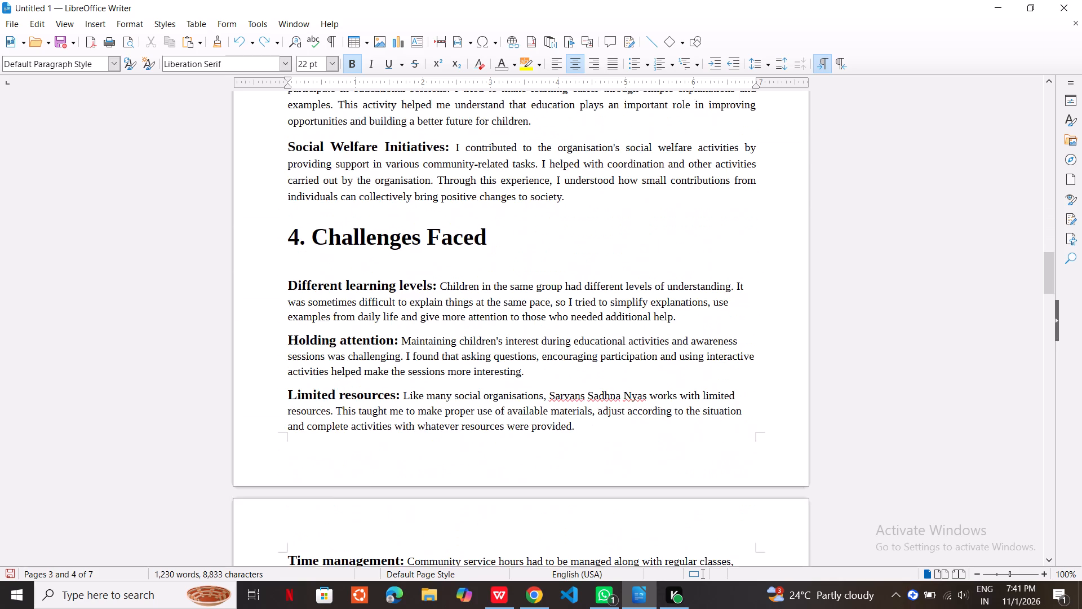
{"action": "scroll", "coordinate": [283, 191], "scroll_direction": "down", "scroll_amount": 1}
{"action": "scroll", "coordinate": [283, 191], "scroll_direction": "up", "scroll_amount": 16}
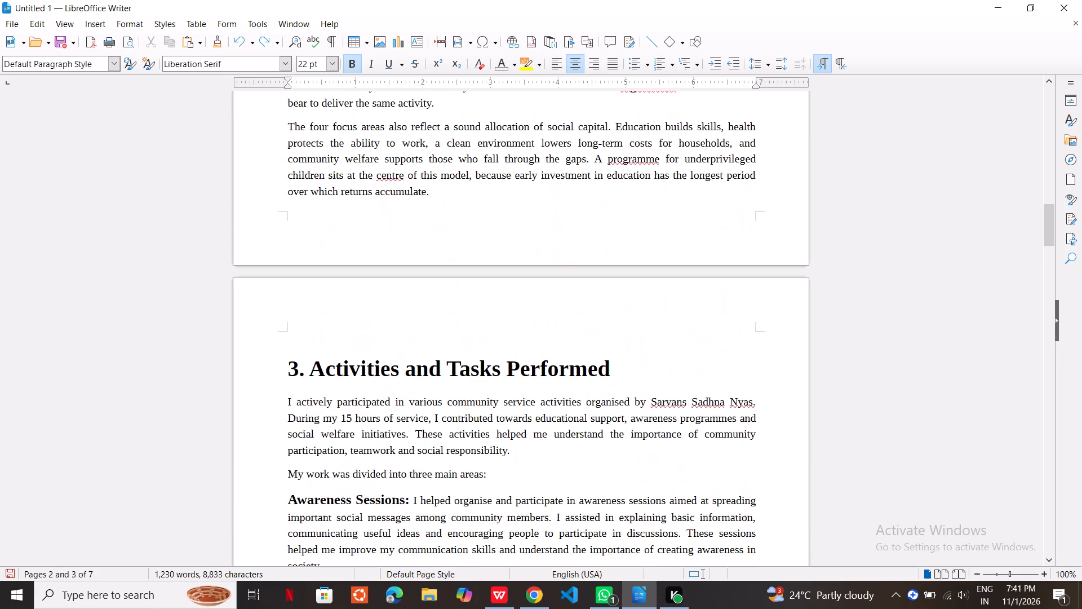
{"action": "scroll", "coordinate": [283, 191], "scroll_direction": "up", "scroll_amount": 4}
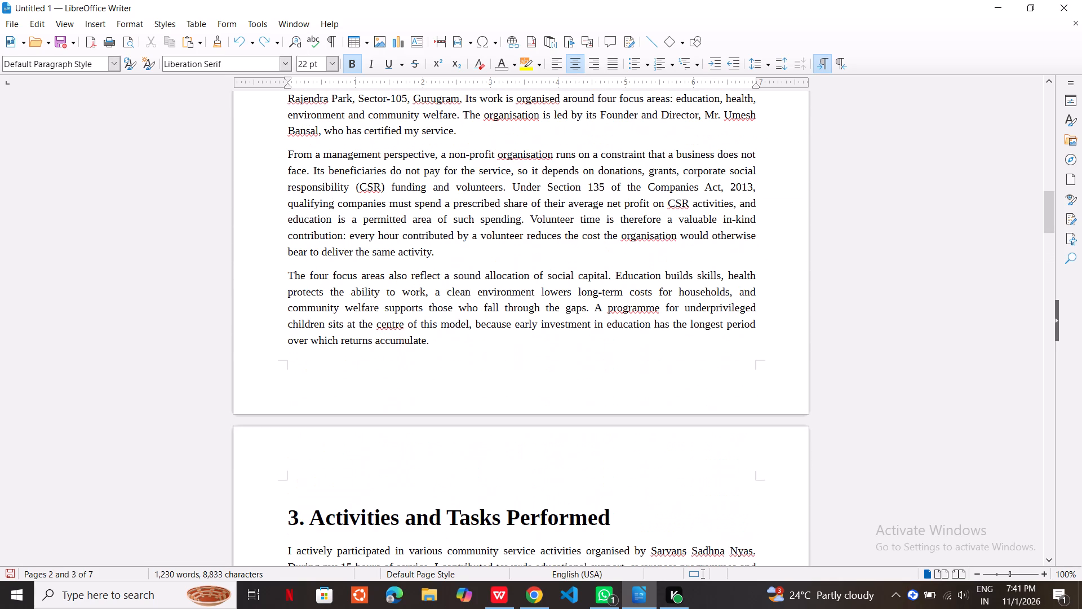
{"action": "scroll", "coordinate": [339, 345], "scroll_direction": "down", "scroll_amount": 2}
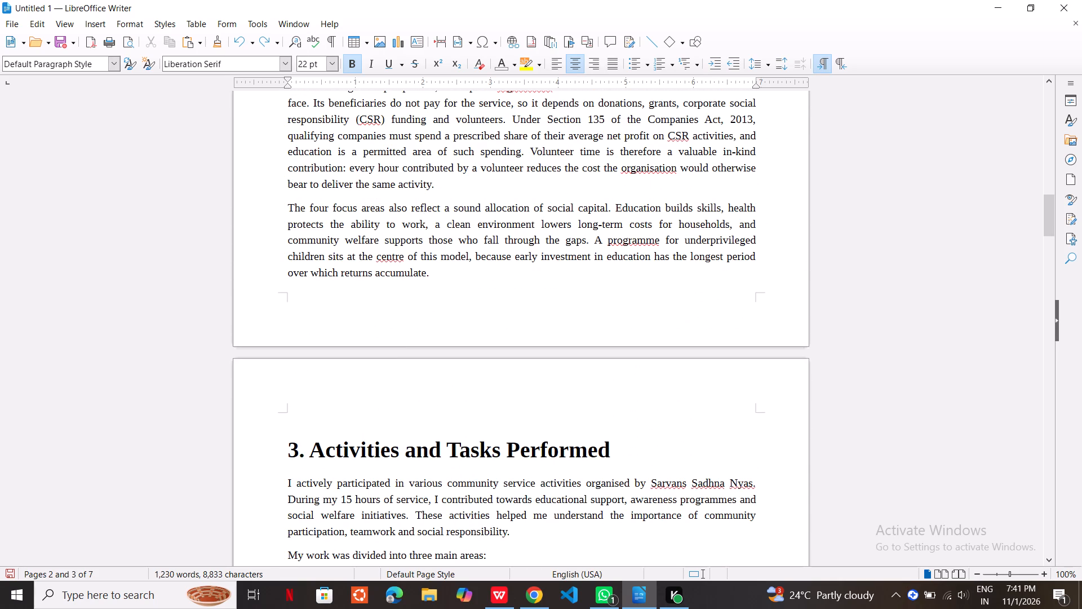
{"action": "double_click", "coordinate": [354, 482]}
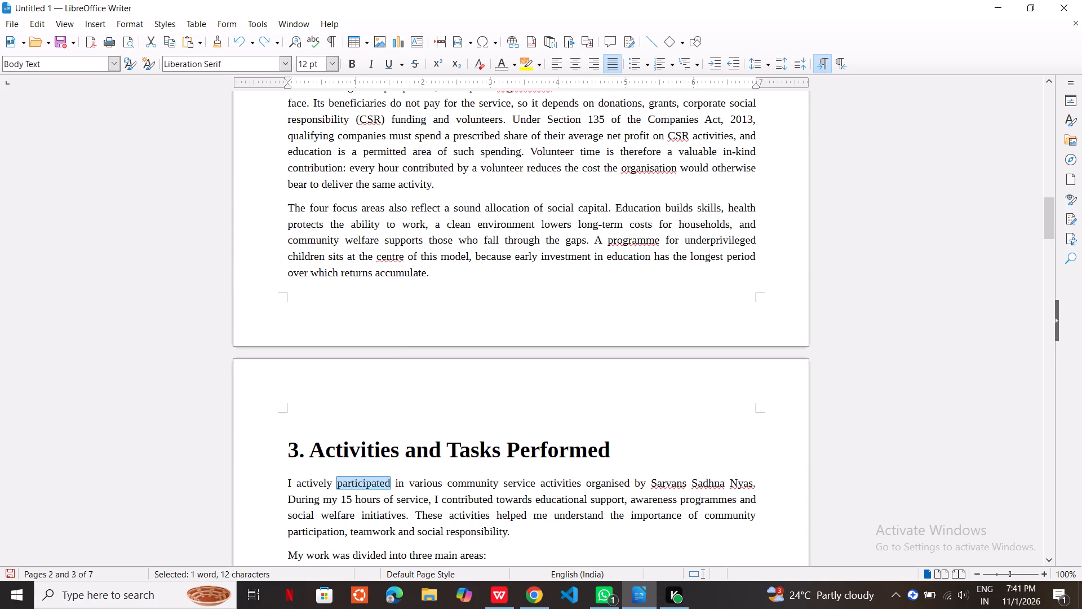
Apply the Liberation Serif font to all three paragraphs under "2. Brief Background of the Organisation".
{"action": "scroll", "coordinate": [298, 169], "scroll_direction": "up", "scroll_amount": 3}
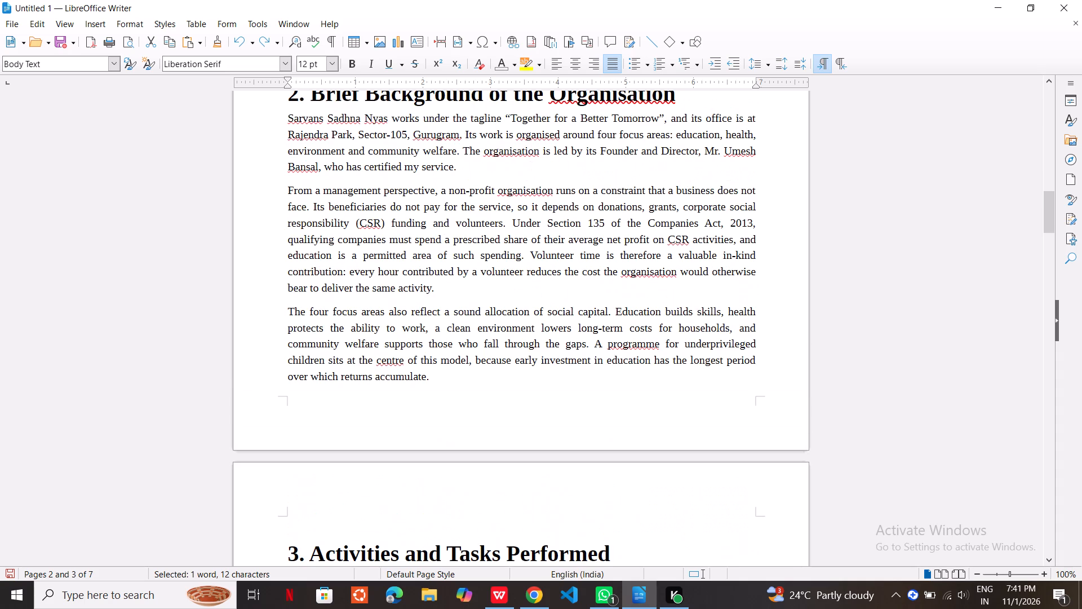
{"action": "left_click_drag", "start_coordinate": [284, 123], "coordinate": [444, 388]}
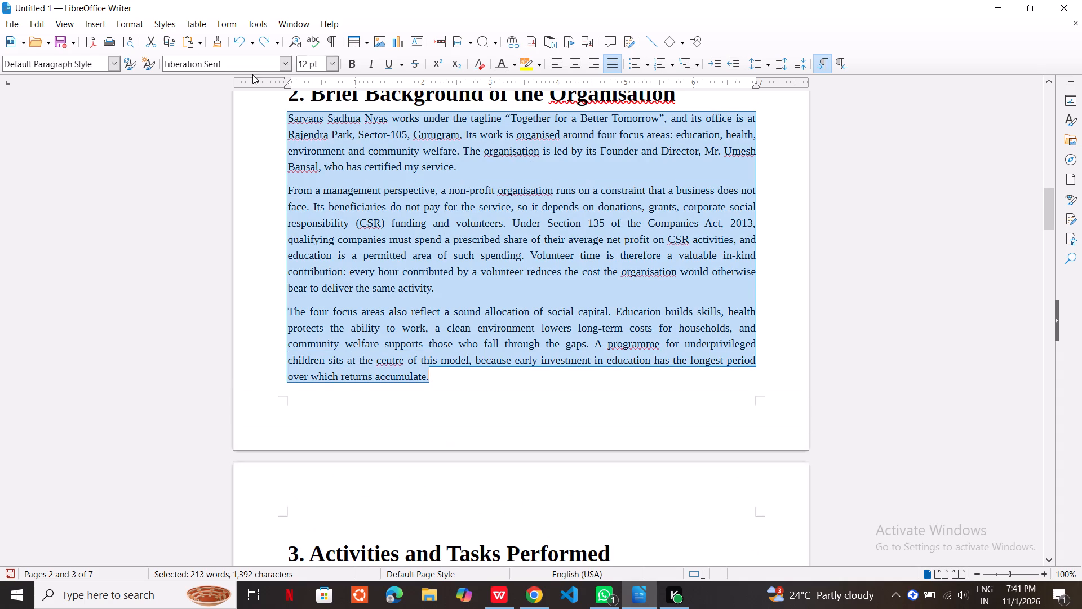
{"action": "left_click", "coordinate": [238, 69]}
{"action": "key", "text": "Return"}
Look over the section 1 parameter table, then the section 6 Course Outcomes table and the Conclusion.
{"action": "scroll", "coordinate": [333, 238], "scroll_direction": "up", "scroll_amount": 8}
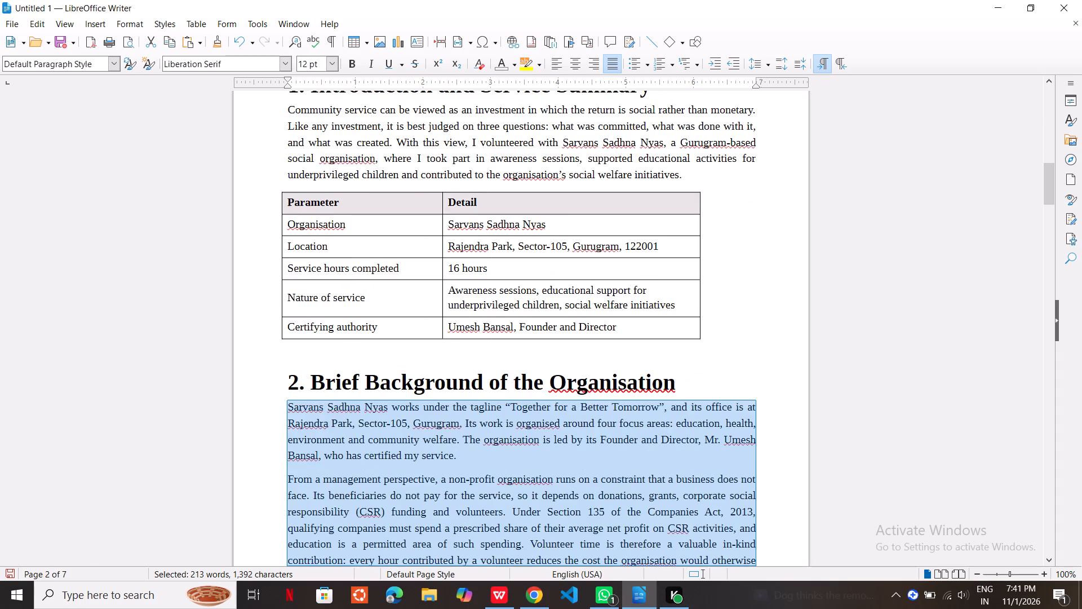
{"action": "scroll", "coordinate": [333, 238], "scroll_direction": "up", "scroll_amount": 1}
{"action": "scroll", "coordinate": [333, 238], "scroll_direction": "down", "scroll_amount": 20}
{"action": "scroll", "coordinate": [333, 238], "scroll_direction": "down", "scroll_amount": 20}
{"action": "scroll", "coordinate": [333, 238], "scroll_direction": "down", "scroll_amount": 20}
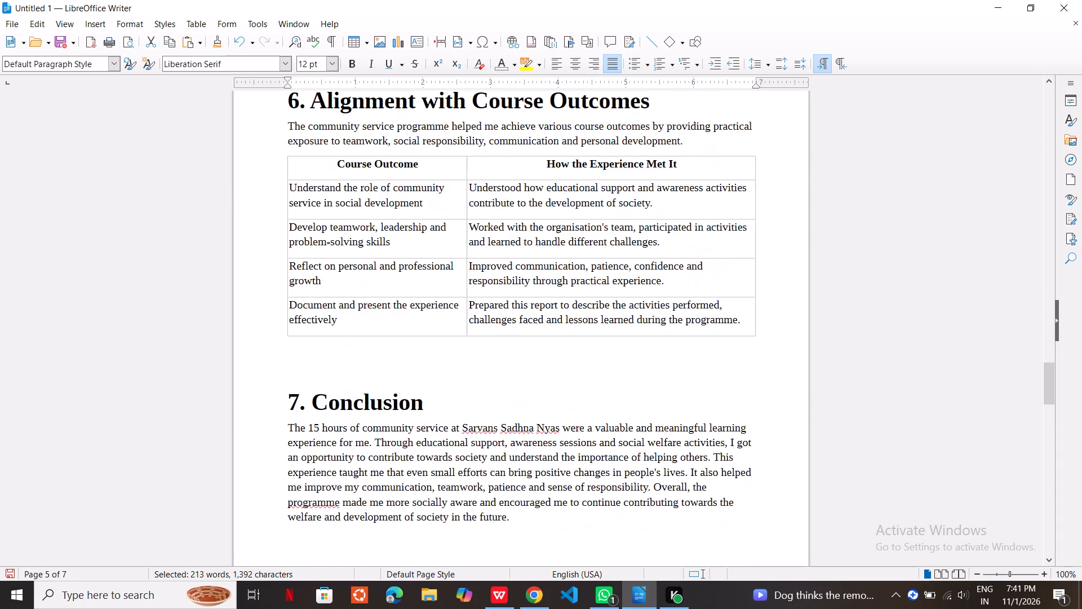
{"action": "scroll", "coordinate": [333, 238], "scroll_direction": "down", "scroll_amount": 6}
{"action": "scroll", "coordinate": [333, 238], "scroll_direction": "up", "scroll_amount": 11}
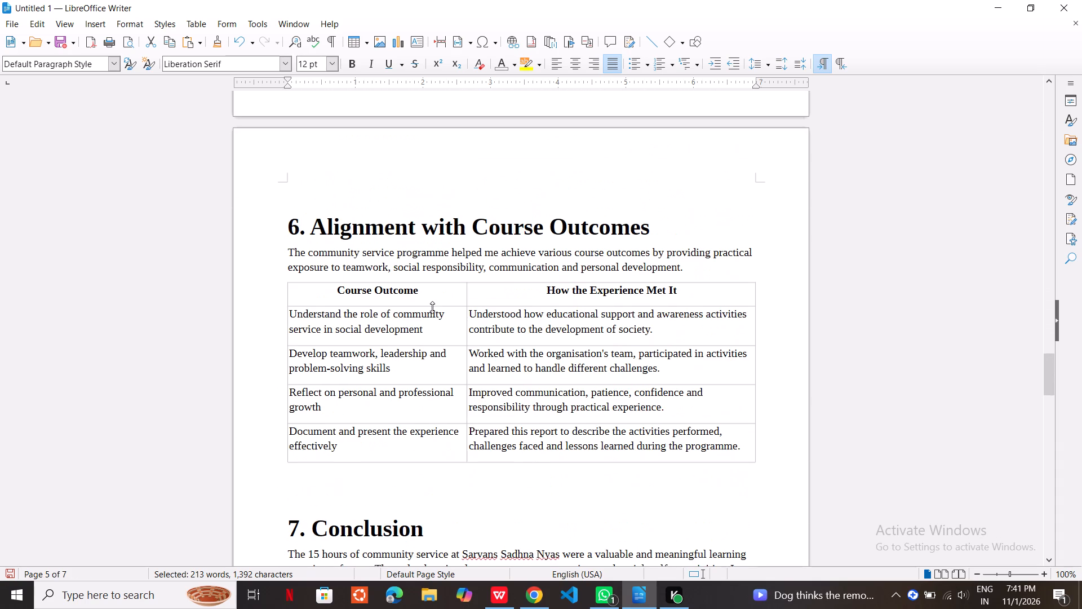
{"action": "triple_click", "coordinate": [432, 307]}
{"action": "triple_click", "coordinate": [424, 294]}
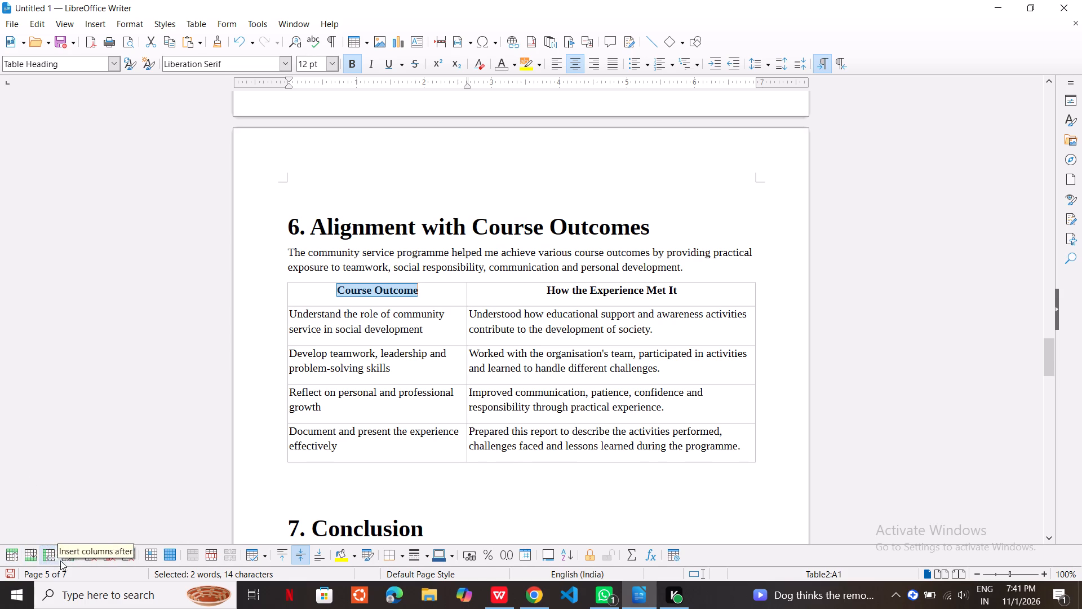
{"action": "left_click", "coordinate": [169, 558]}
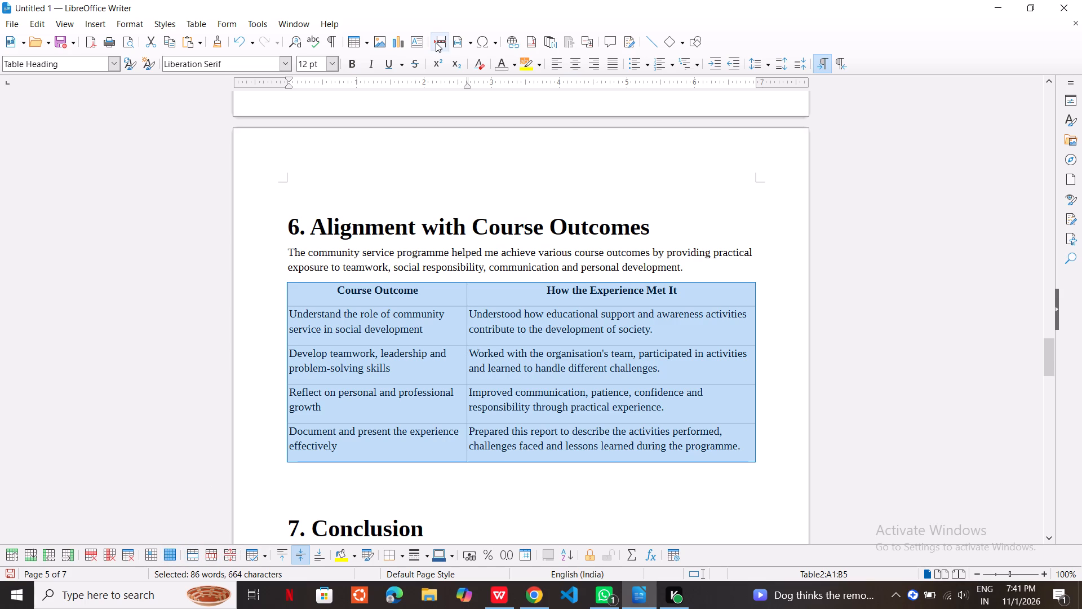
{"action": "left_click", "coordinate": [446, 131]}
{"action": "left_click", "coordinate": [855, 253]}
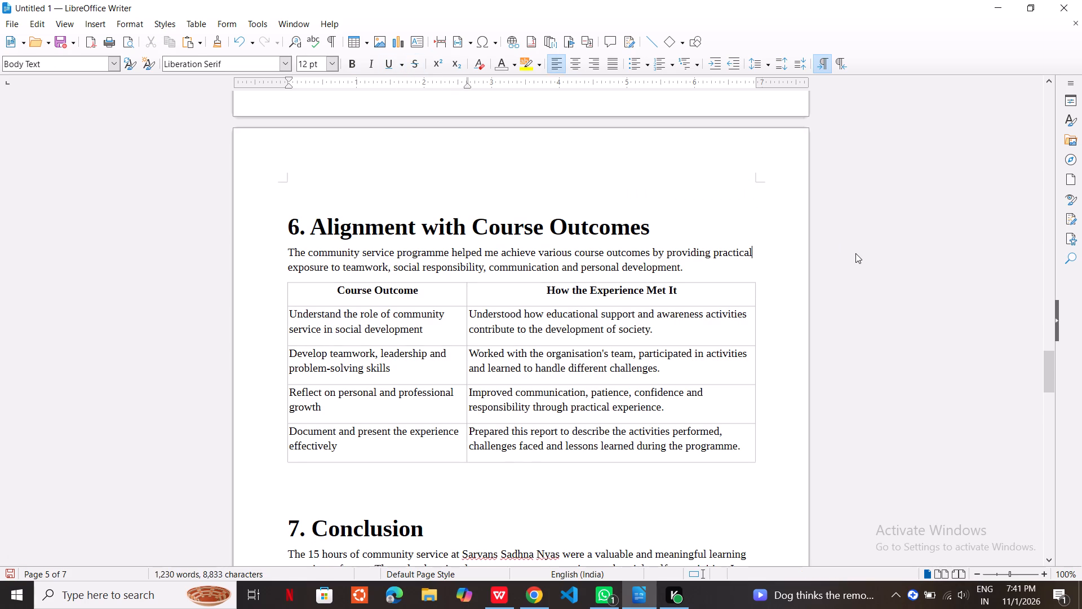
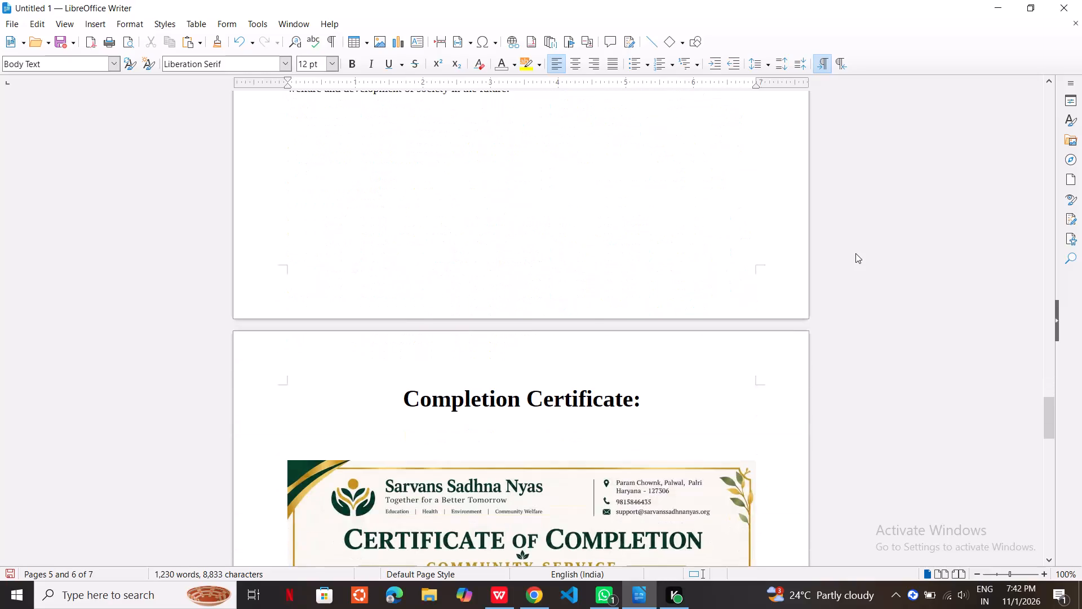
Look over the Completion Certificate and work photos, then read through sections 2 to 5 of the report.
{"action": "scroll", "coordinate": [855, 253], "scroll_direction": "down", "scroll_amount": 20}
{"action": "scroll", "coordinate": [855, 253], "scroll_direction": "up", "scroll_amount": 8}
{"action": "scroll", "coordinate": [855, 253], "scroll_direction": "down", "scroll_amount": 4}
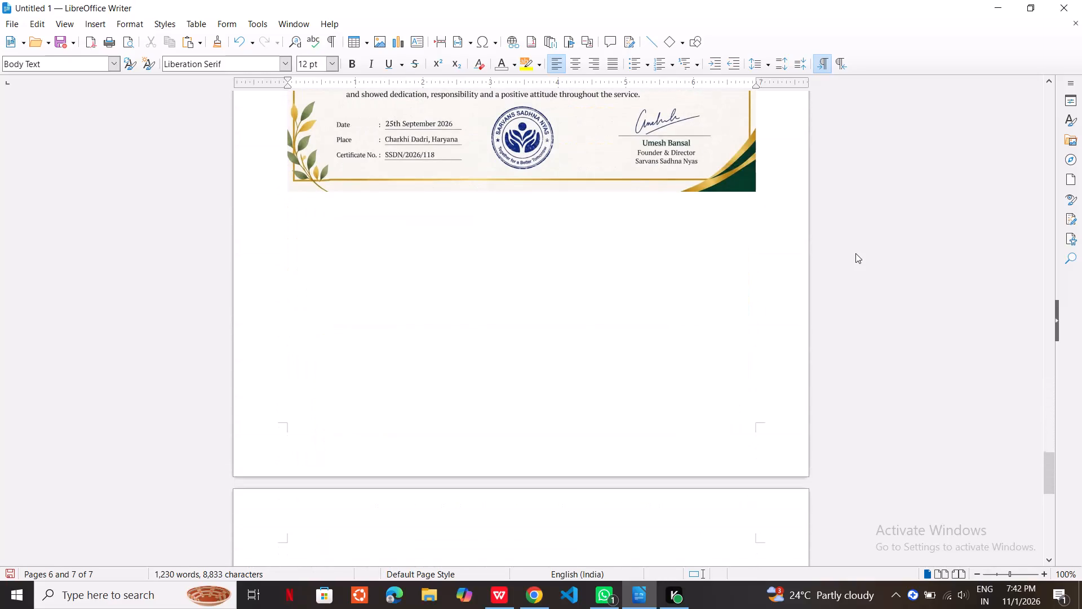
{"action": "scroll", "coordinate": [855, 253], "scroll_direction": "down", "scroll_amount": 17}
{"action": "scroll", "coordinate": [855, 253], "scroll_direction": "down", "scroll_amount": 9}
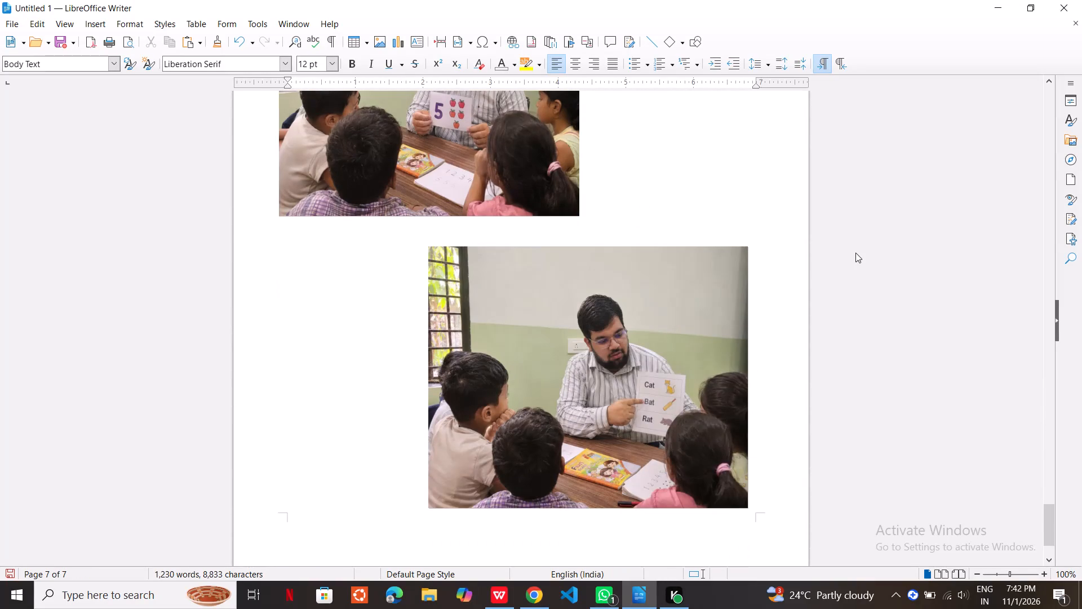
{"action": "scroll", "coordinate": [855, 253], "scroll_direction": "down", "scroll_amount": 3}
{"action": "scroll", "coordinate": [855, 253], "scroll_direction": "up", "scroll_amount": 20}
{"action": "scroll", "coordinate": [855, 253], "scroll_direction": "up", "scroll_amount": 20}
{"action": "scroll", "coordinate": [855, 253], "scroll_direction": "up", "scroll_amount": 20}
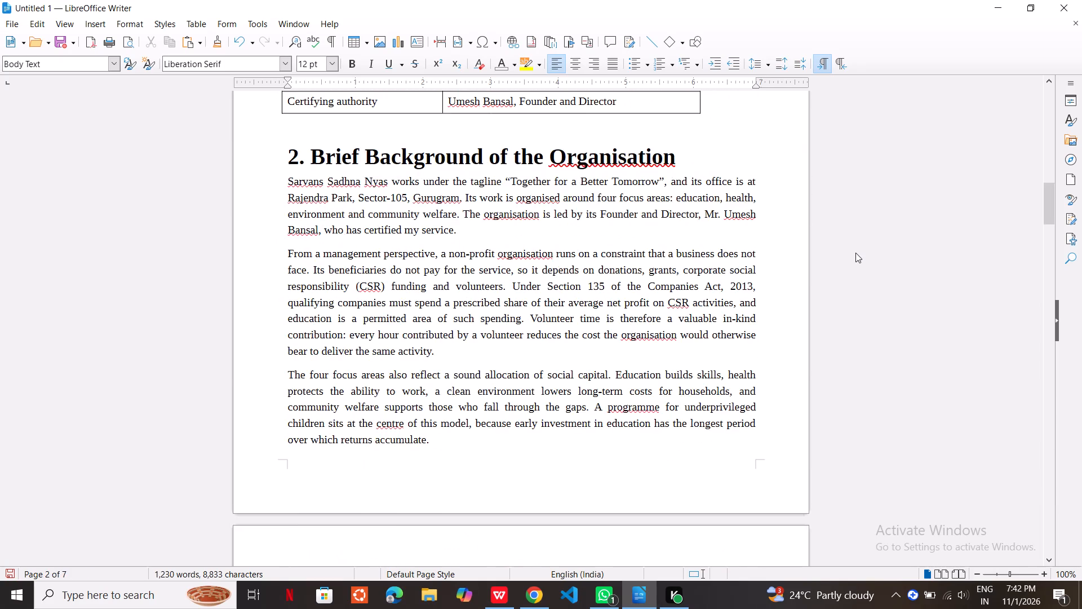
{"action": "scroll", "coordinate": [855, 253], "scroll_direction": "down", "scroll_amount": 8}
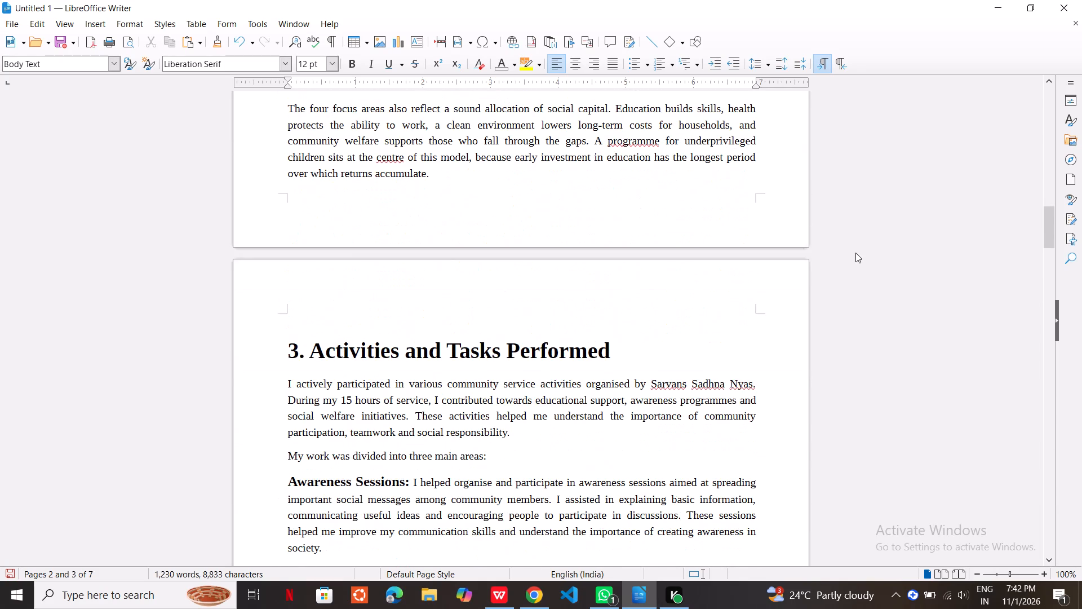
{"action": "scroll", "coordinate": [855, 253], "scroll_direction": "down", "scroll_amount": 20}
{"action": "scroll", "coordinate": [855, 253], "scroll_direction": "down", "scroll_amount": 3}
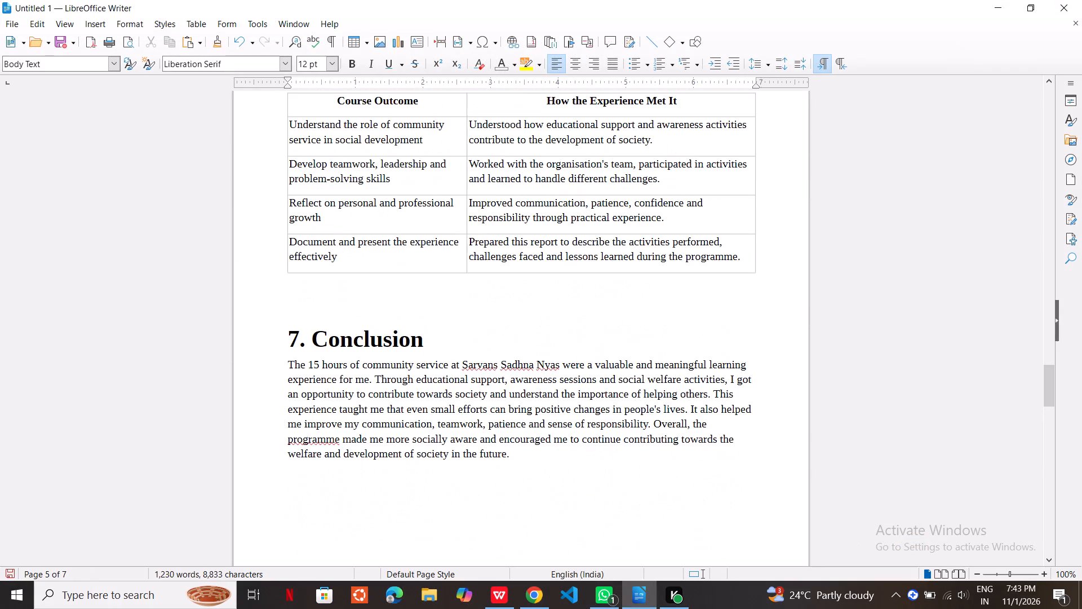
{"action": "left_click", "coordinate": [296, 333]}
{"action": "key", "text": "BackSpace"}
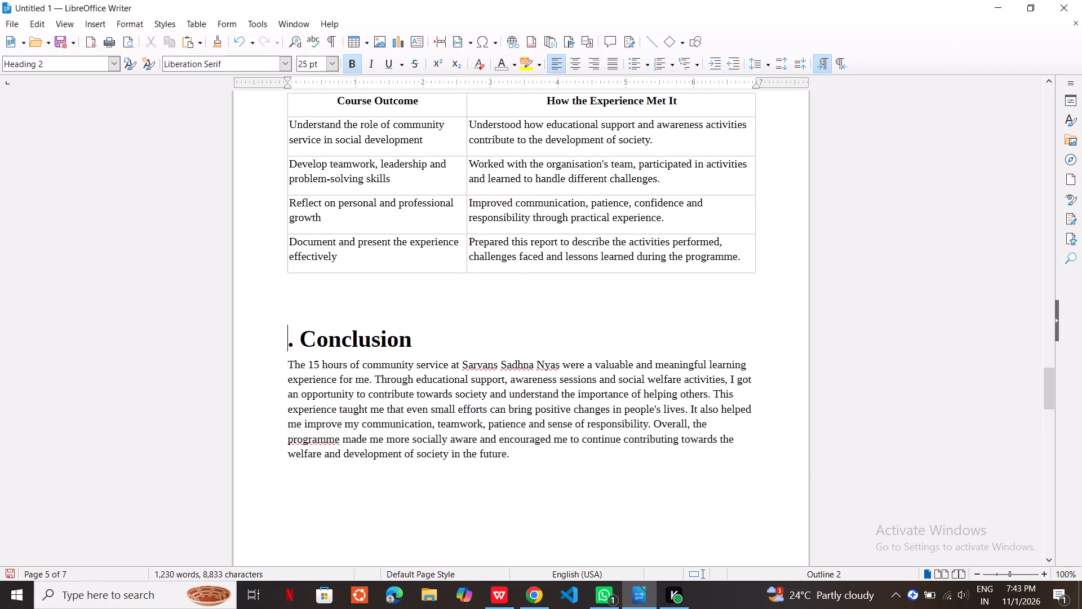
{"action": "key", "text": "8"}
Paste the copied section 7 response immediately before the "8. Conclusion" heading.
{"action": "left_click", "coordinate": [292, 316]}
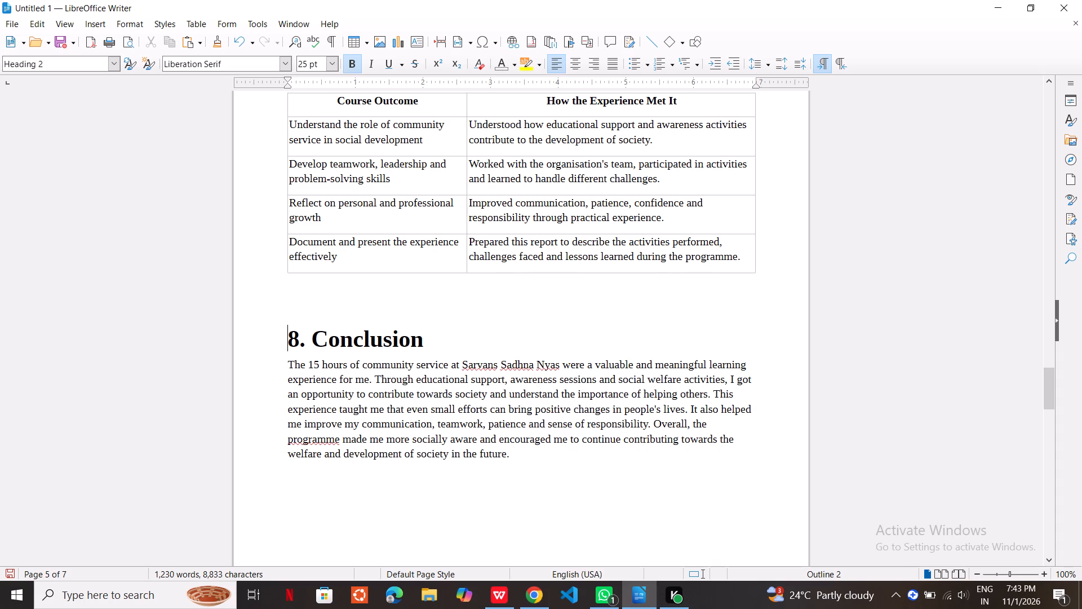
{"action": "key", "text": "ctrl+v"}
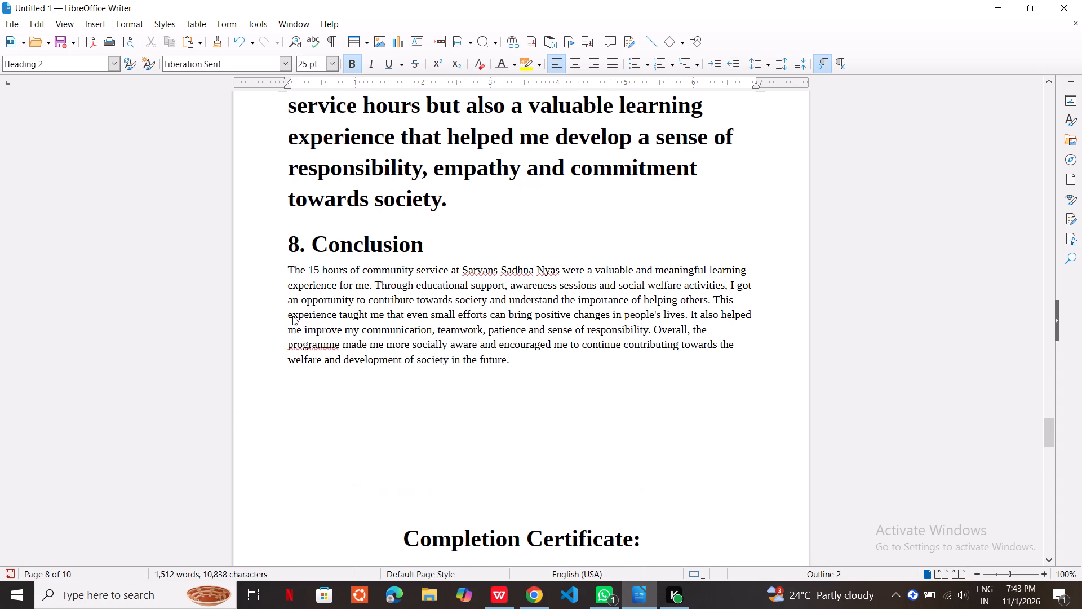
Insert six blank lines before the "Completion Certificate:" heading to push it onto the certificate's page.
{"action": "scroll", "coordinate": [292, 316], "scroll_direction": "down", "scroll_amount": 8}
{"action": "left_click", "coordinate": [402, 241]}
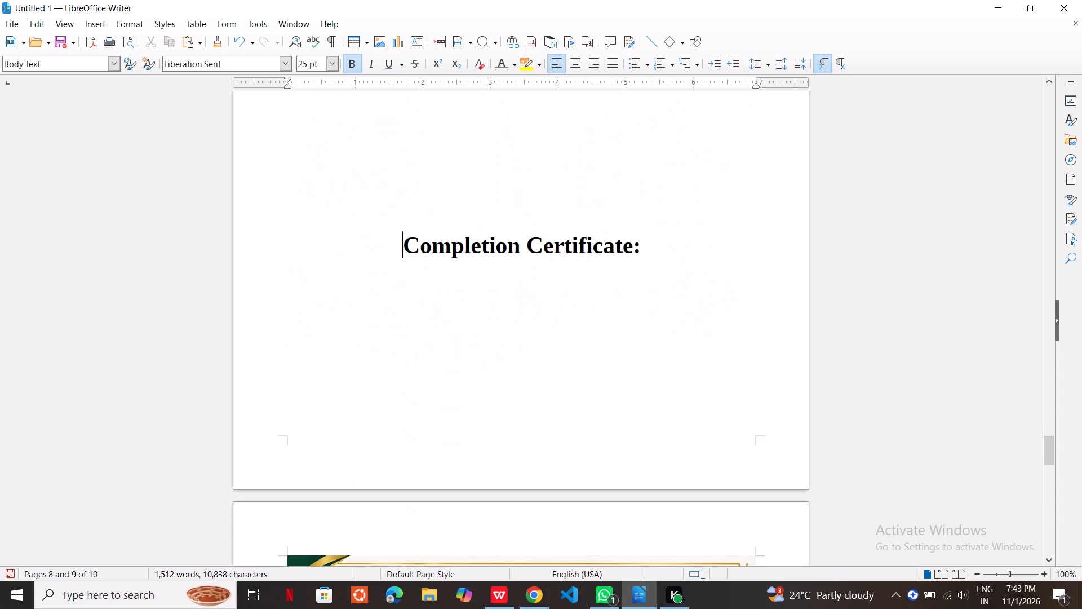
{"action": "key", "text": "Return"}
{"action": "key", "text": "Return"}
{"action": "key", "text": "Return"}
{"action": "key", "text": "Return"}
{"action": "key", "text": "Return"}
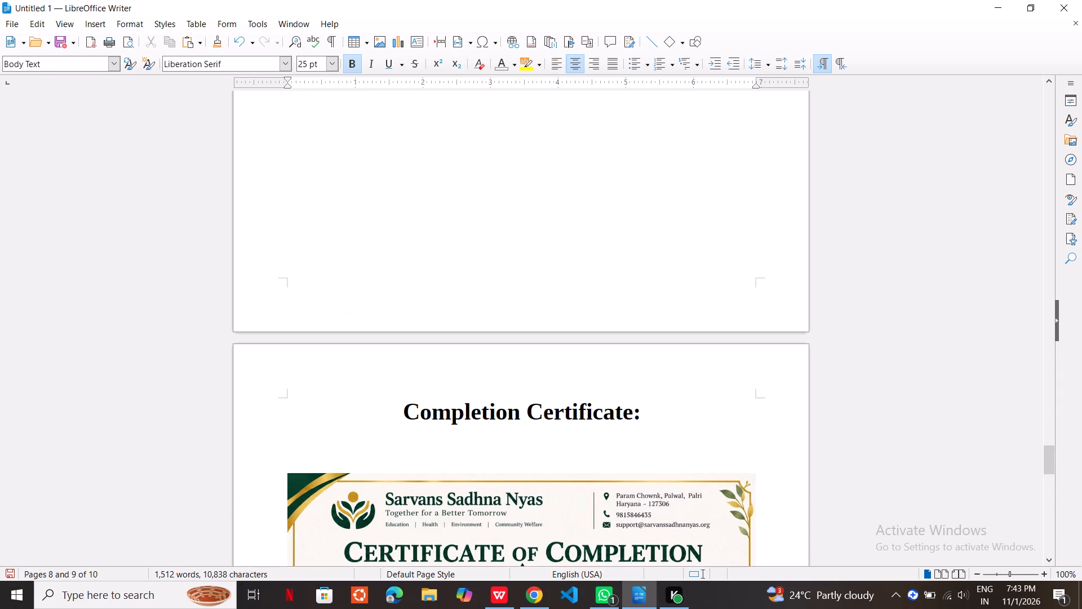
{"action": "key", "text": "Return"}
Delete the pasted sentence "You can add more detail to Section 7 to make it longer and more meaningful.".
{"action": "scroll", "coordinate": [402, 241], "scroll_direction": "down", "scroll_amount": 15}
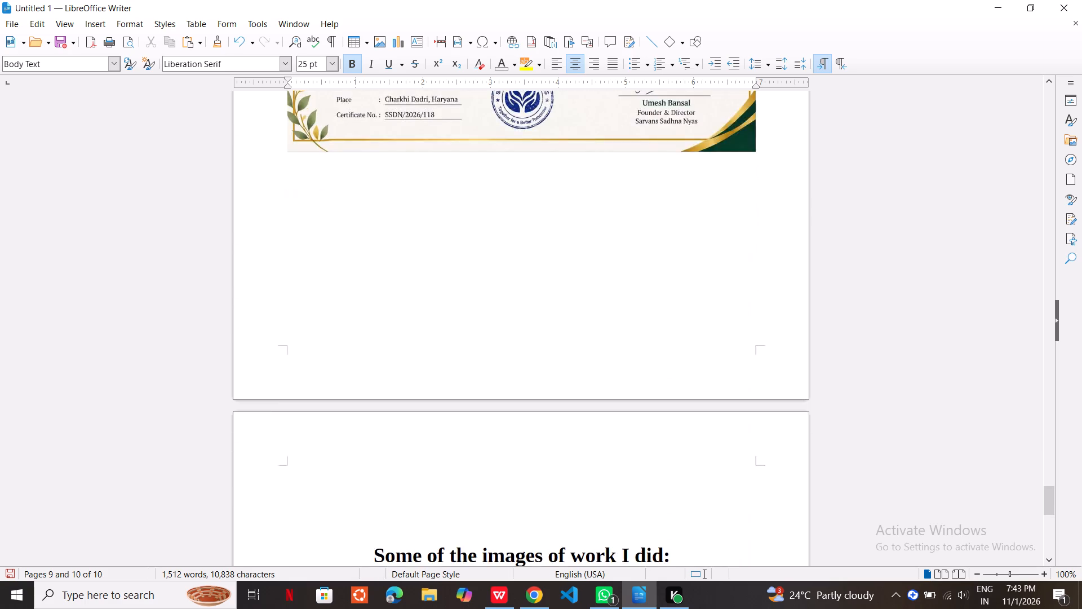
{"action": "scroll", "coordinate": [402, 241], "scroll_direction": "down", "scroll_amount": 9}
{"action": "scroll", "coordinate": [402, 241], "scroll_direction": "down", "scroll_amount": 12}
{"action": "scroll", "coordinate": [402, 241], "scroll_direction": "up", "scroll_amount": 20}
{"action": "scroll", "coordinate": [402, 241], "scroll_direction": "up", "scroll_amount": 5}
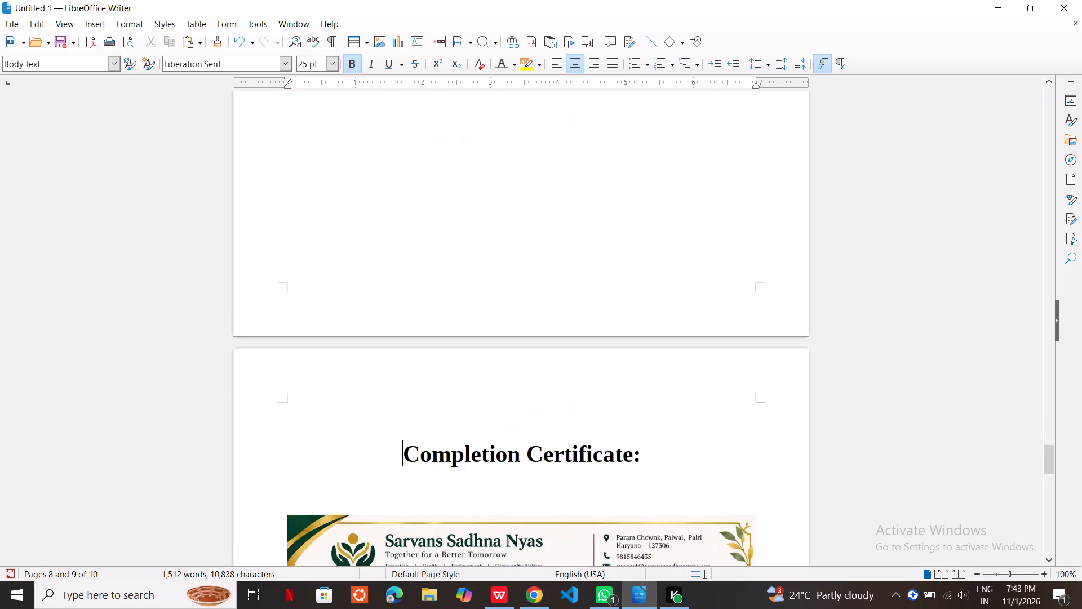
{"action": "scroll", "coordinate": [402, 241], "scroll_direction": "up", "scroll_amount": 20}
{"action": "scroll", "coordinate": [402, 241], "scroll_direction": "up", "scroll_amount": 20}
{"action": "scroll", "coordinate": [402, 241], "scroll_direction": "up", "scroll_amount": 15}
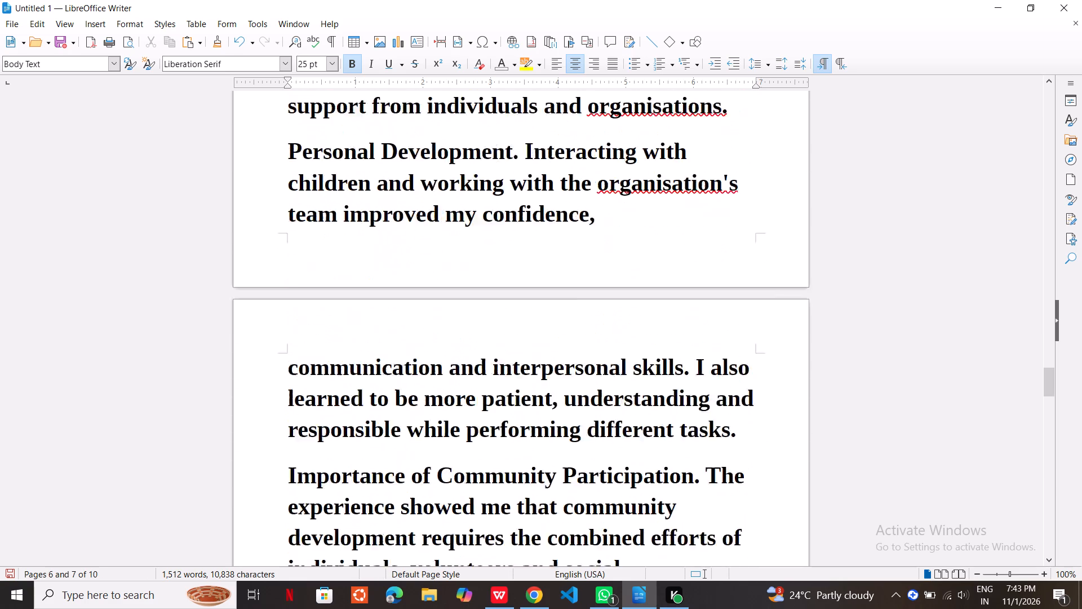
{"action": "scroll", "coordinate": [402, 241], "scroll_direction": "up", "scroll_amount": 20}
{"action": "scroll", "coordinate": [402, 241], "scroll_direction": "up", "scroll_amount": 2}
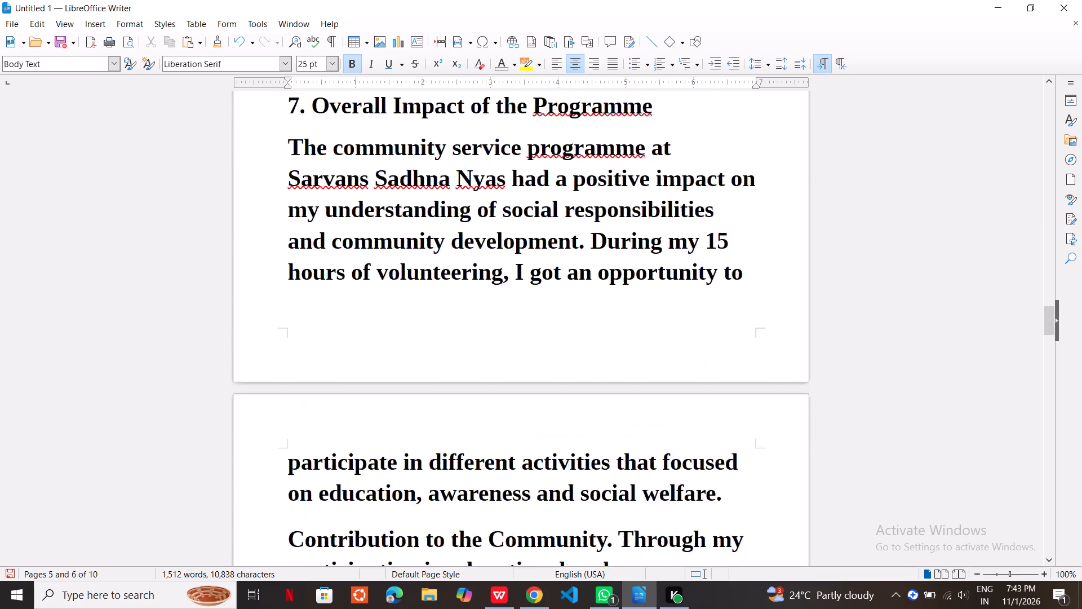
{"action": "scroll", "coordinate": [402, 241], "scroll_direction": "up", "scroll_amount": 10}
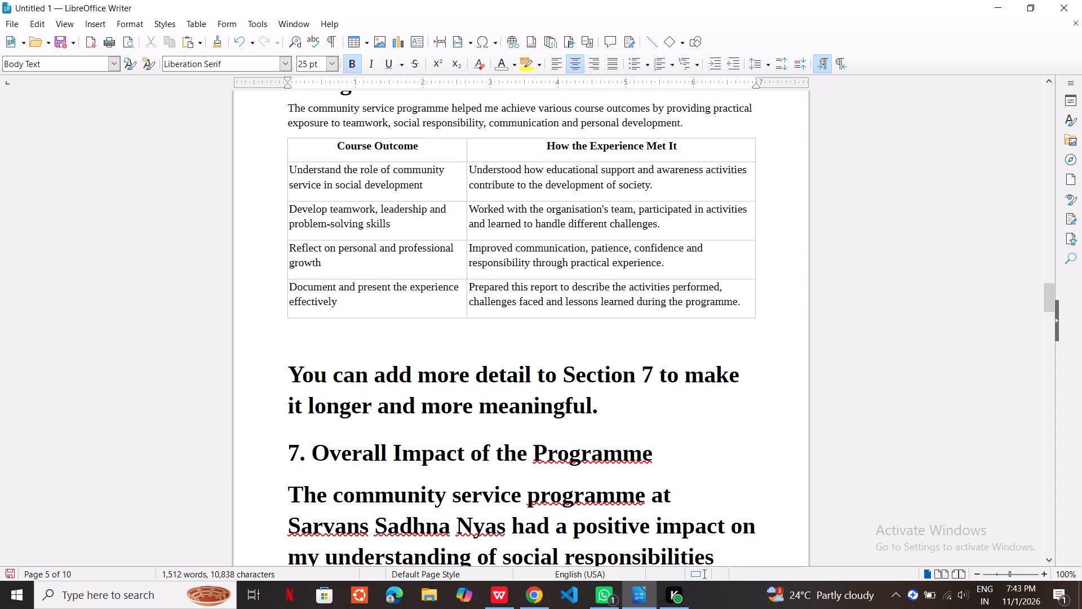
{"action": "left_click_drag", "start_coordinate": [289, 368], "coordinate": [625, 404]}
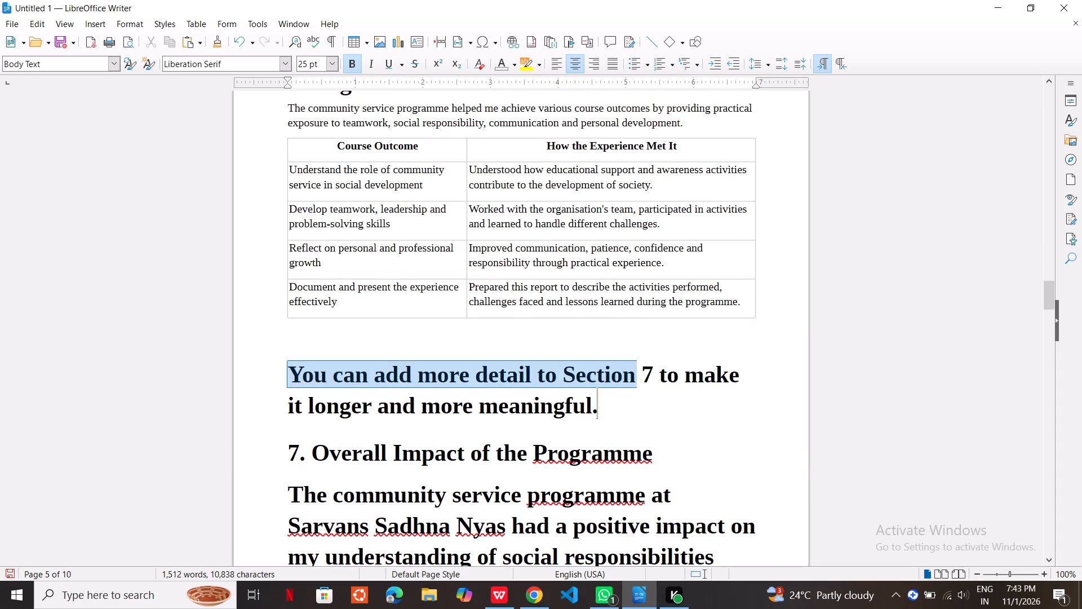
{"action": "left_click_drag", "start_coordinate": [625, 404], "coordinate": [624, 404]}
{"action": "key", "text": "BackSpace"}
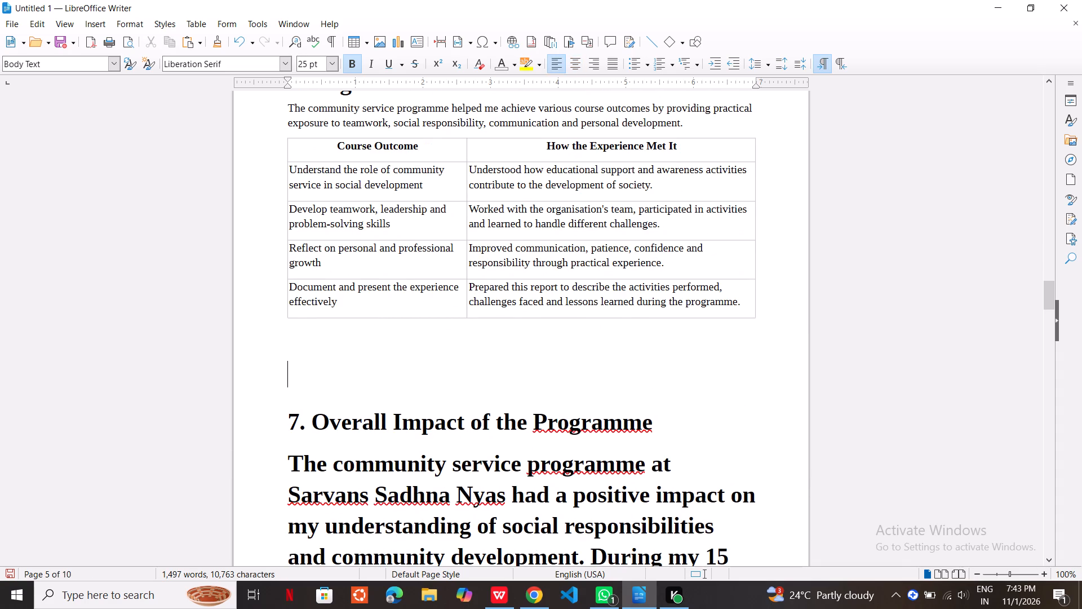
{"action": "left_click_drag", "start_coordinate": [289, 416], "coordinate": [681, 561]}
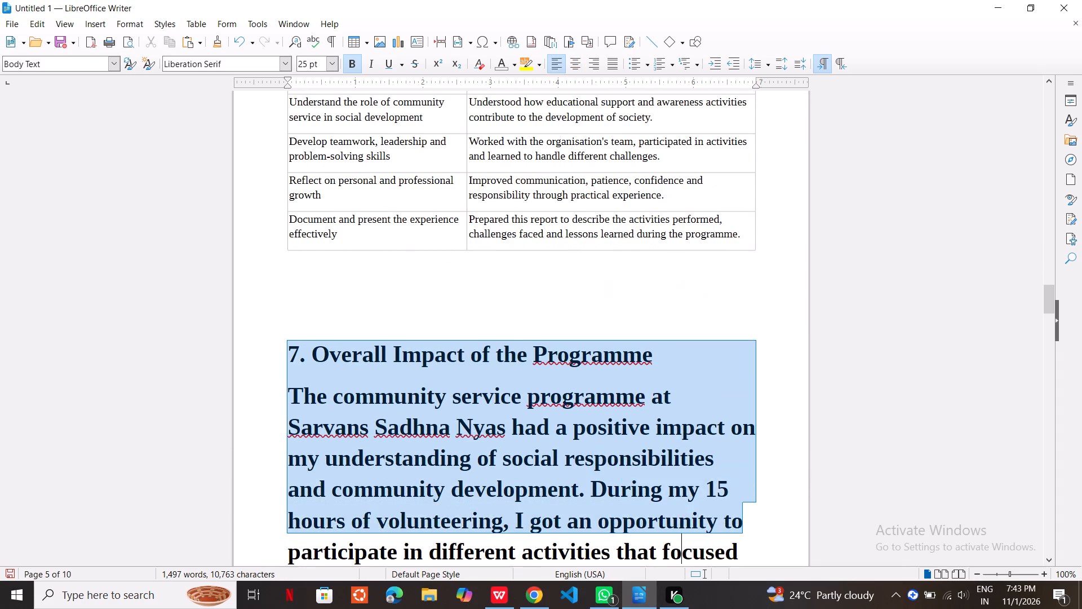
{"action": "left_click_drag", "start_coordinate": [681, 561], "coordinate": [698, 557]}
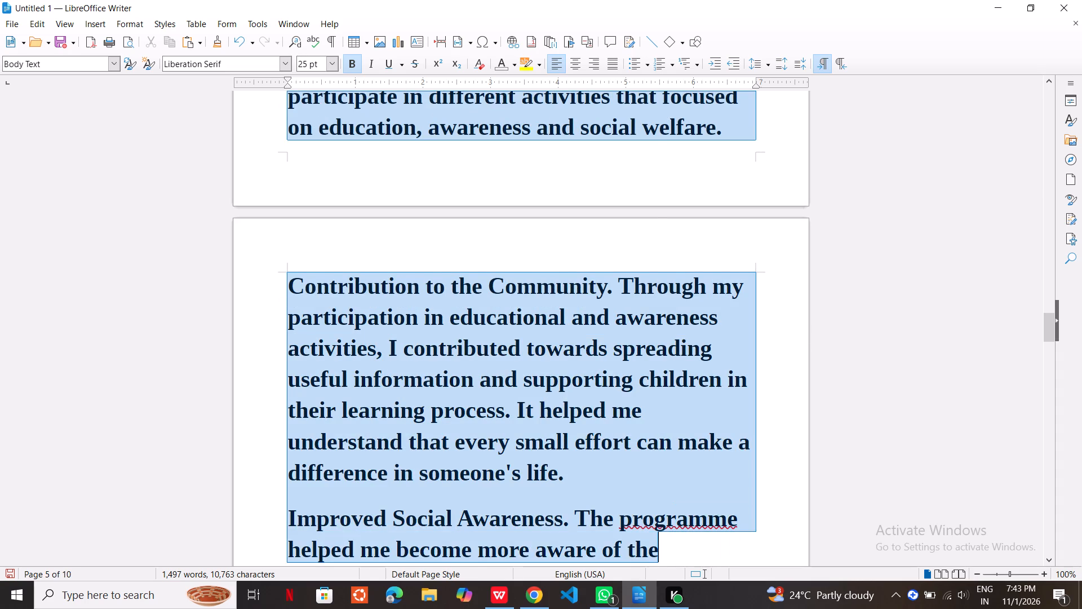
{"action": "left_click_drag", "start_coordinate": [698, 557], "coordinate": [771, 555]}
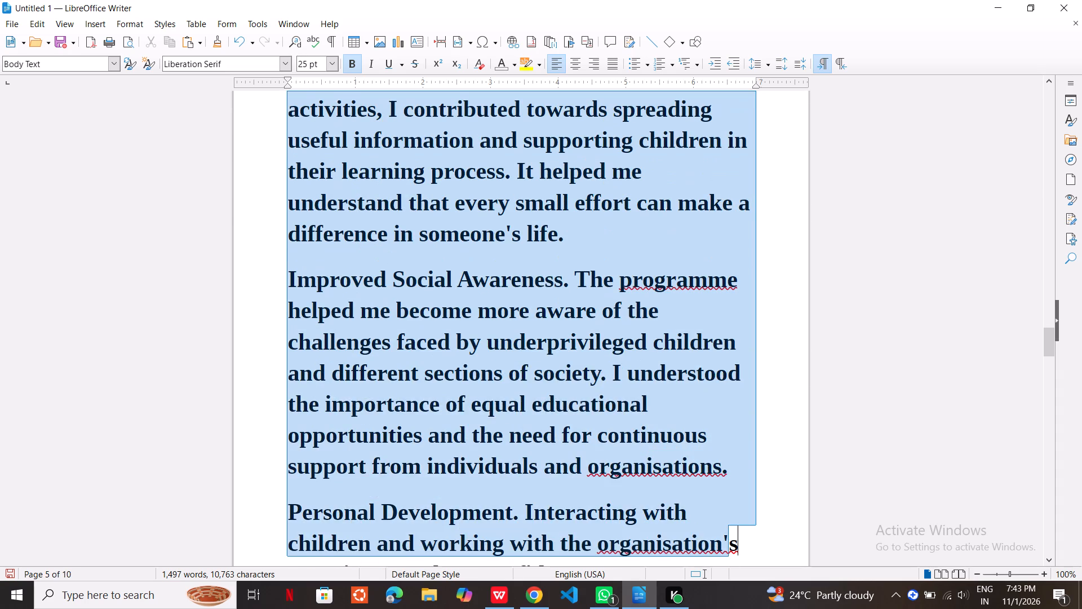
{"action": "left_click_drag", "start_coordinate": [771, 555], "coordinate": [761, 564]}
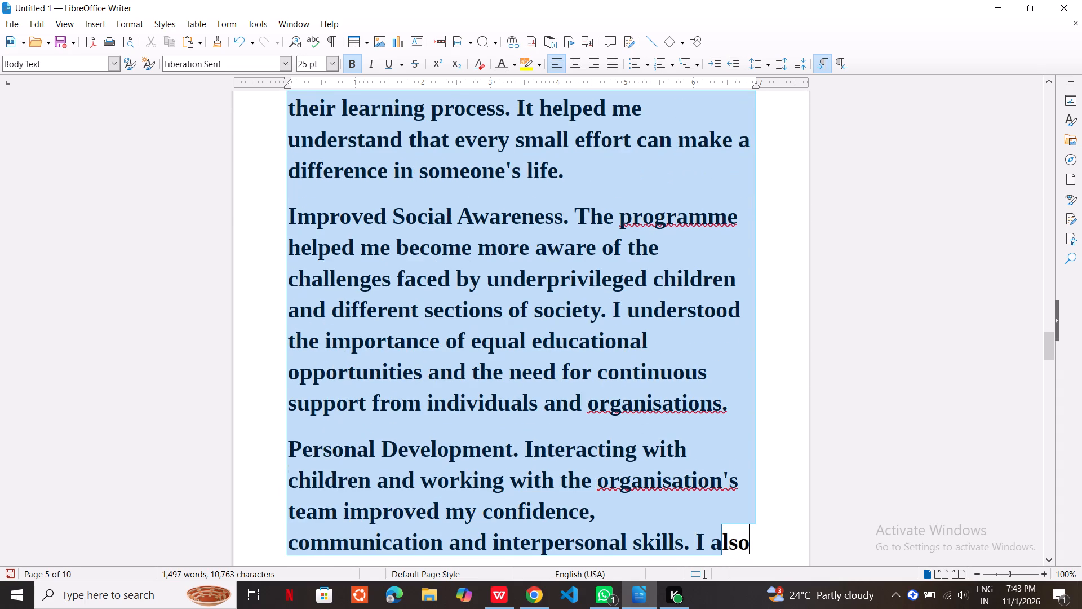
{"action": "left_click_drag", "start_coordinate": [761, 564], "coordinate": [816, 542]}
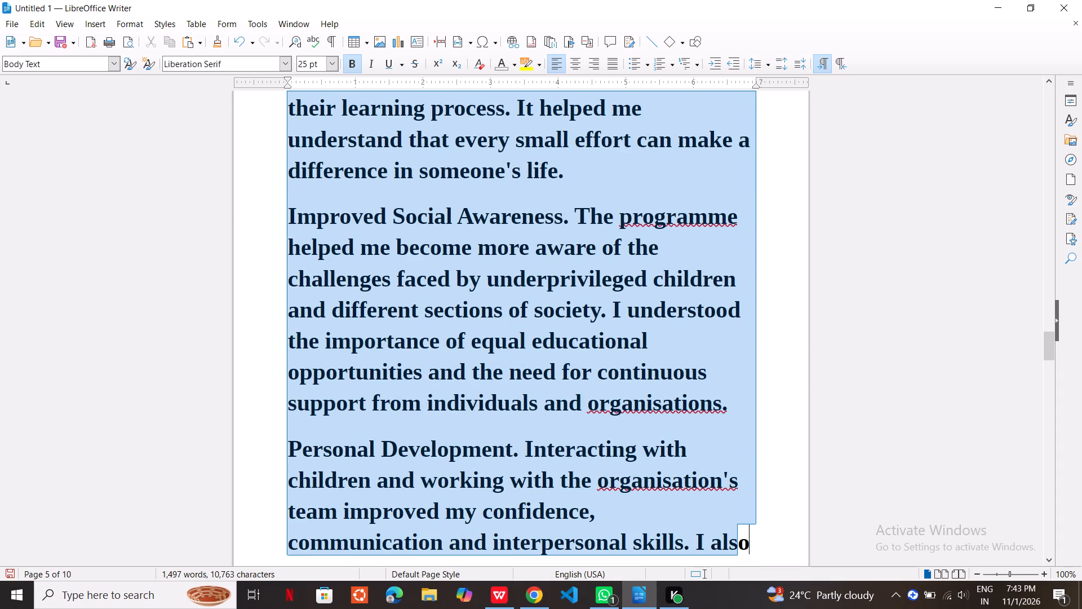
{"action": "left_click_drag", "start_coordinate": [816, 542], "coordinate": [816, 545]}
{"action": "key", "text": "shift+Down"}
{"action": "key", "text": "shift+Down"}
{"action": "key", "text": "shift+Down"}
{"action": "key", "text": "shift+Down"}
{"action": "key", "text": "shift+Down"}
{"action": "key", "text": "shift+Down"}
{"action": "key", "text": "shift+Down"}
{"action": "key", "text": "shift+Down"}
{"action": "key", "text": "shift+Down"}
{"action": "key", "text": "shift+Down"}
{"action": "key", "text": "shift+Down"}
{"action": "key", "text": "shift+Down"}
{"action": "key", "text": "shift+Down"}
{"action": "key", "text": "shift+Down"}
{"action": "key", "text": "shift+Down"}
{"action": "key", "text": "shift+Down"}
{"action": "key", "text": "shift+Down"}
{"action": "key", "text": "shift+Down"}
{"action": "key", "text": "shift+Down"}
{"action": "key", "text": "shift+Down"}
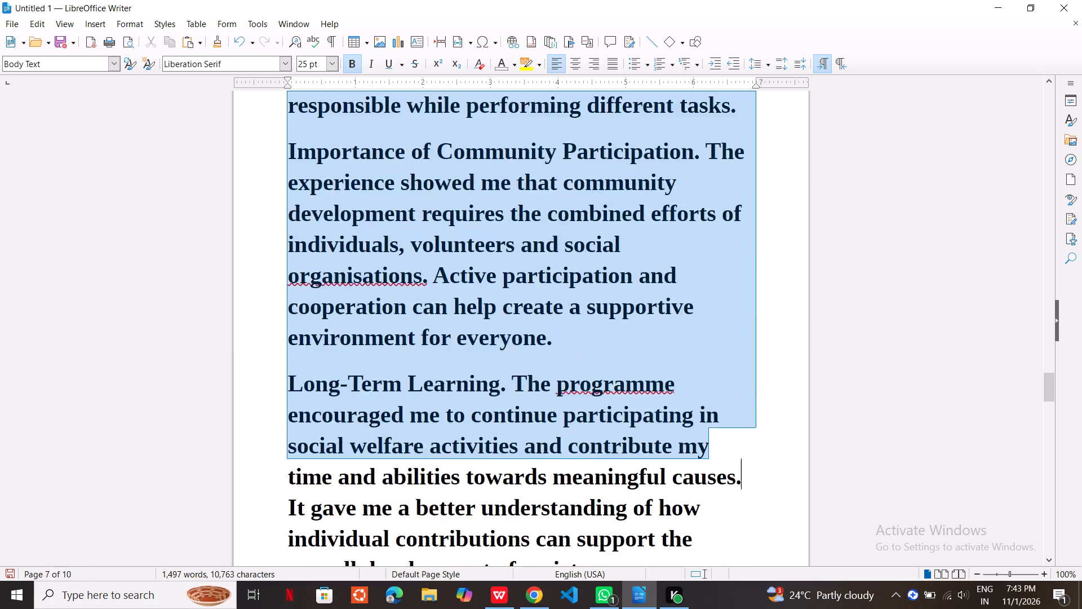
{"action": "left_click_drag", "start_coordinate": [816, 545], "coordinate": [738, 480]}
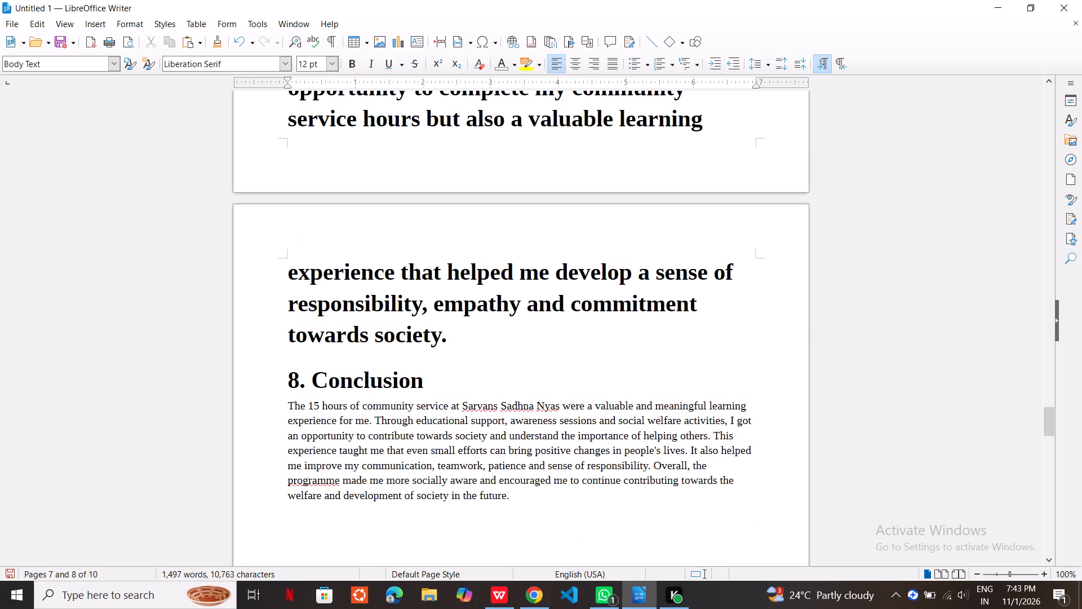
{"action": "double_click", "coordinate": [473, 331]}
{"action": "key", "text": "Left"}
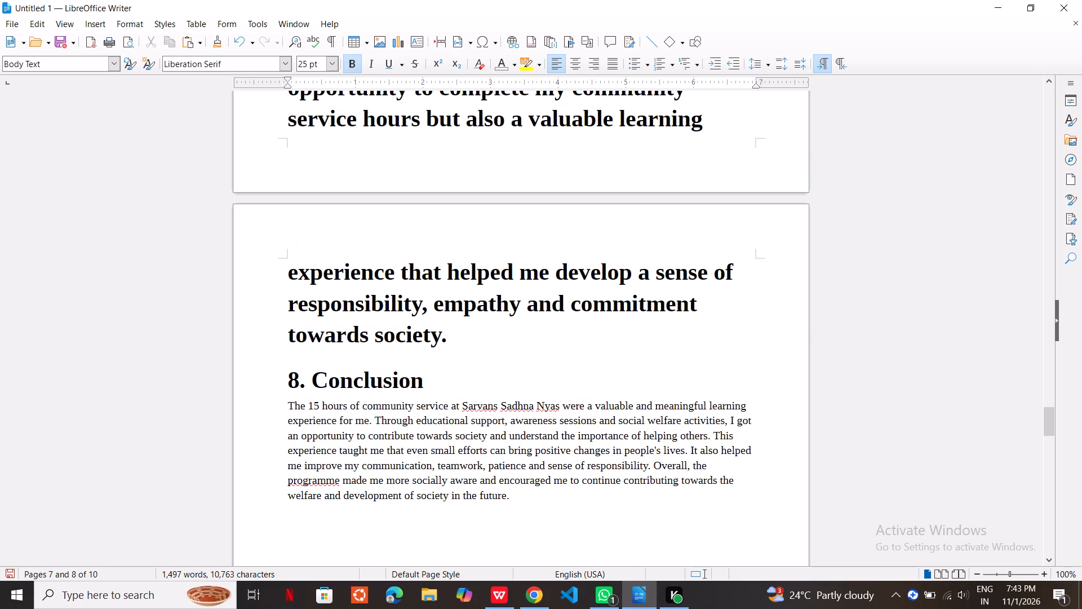
Undo the recent edits back to the point before the section 7 text was pasted, keeping the Conclusion heading numbered 8.
{"action": "scroll", "coordinate": [349, 243], "scroll_direction": "up", "scroll_amount": 20}
{"action": "scroll", "coordinate": [349, 243], "scroll_direction": "up", "scroll_amount": 5}
{"action": "key", "text": "ctrl+z"}
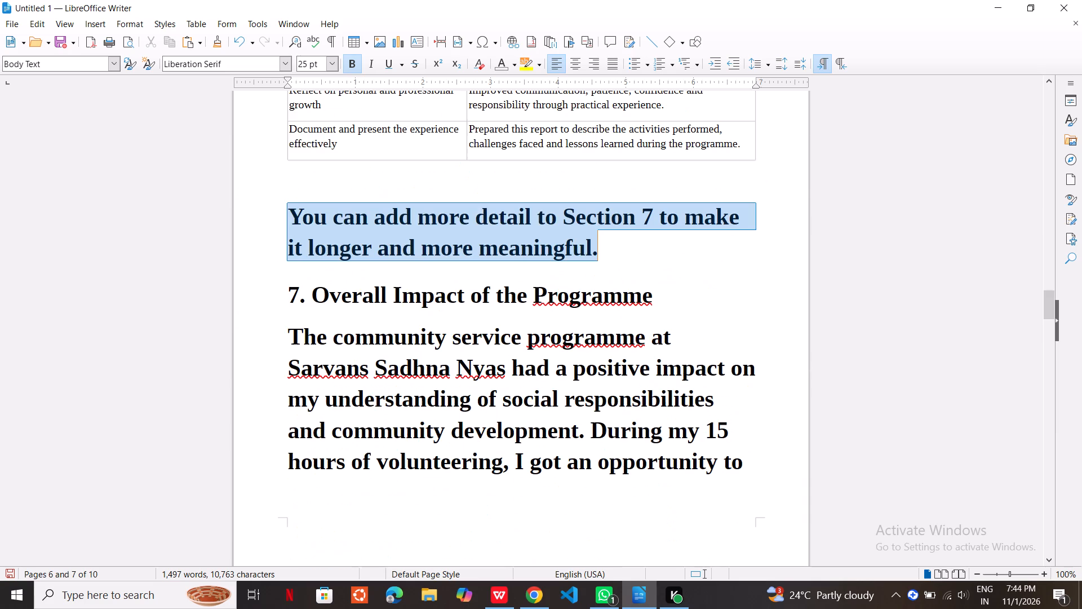
{"action": "key", "text": "ctrl+z"}
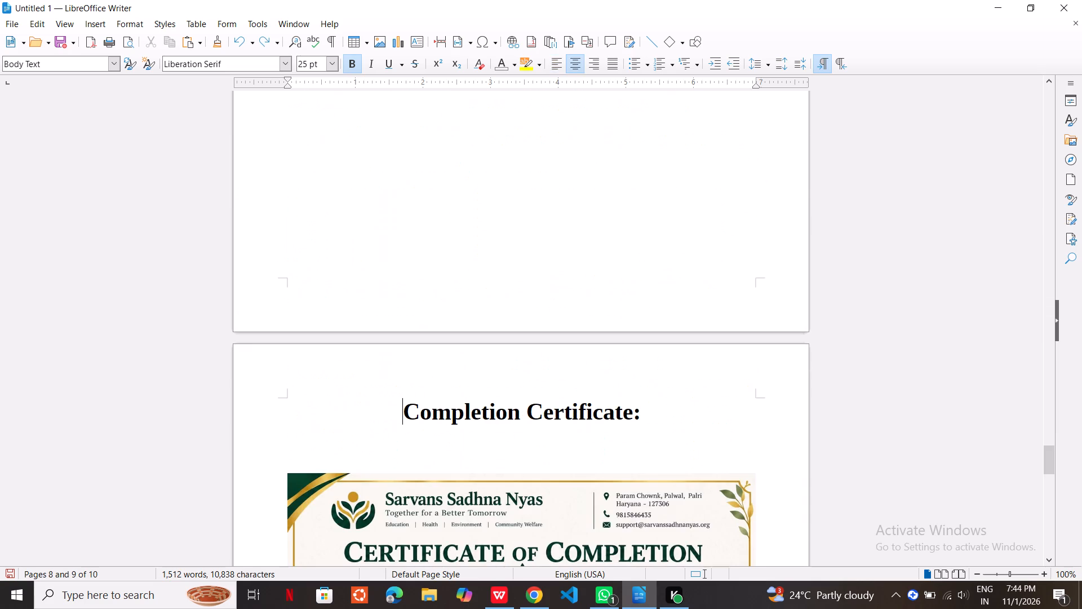
{"action": "key", "text": "ctrl+z"}
{"action": "key", "text": "ctrl+z"}
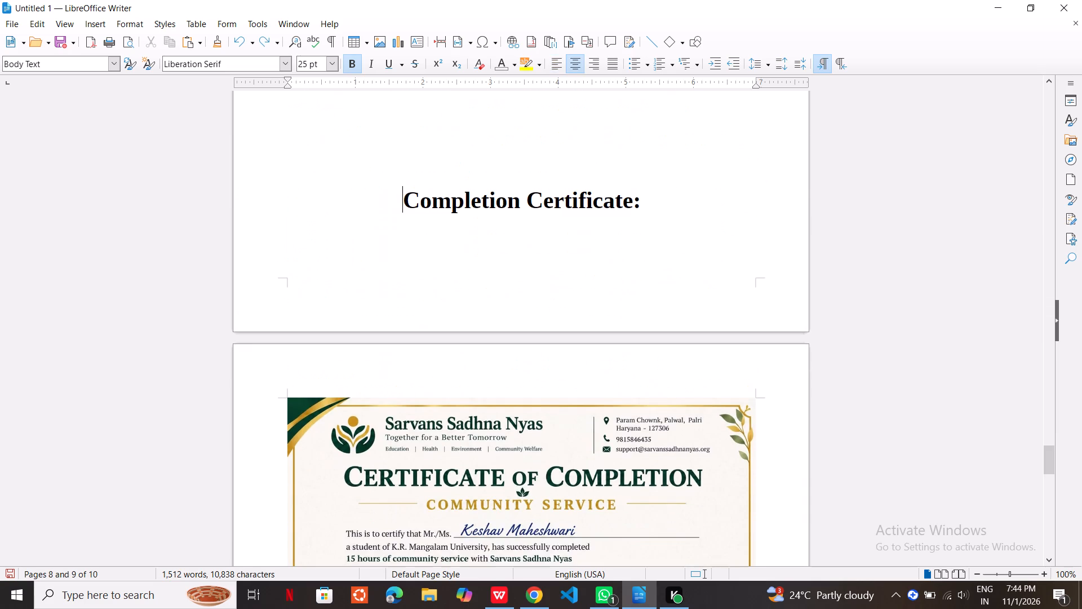
{"action": "key", "text": "ctrl+z"}
{"action": "key", "text": "ctrl+z"}
{"action": "key", "text": "ctrl+z"}
{"action": "key", "text": "ctrl+z"}
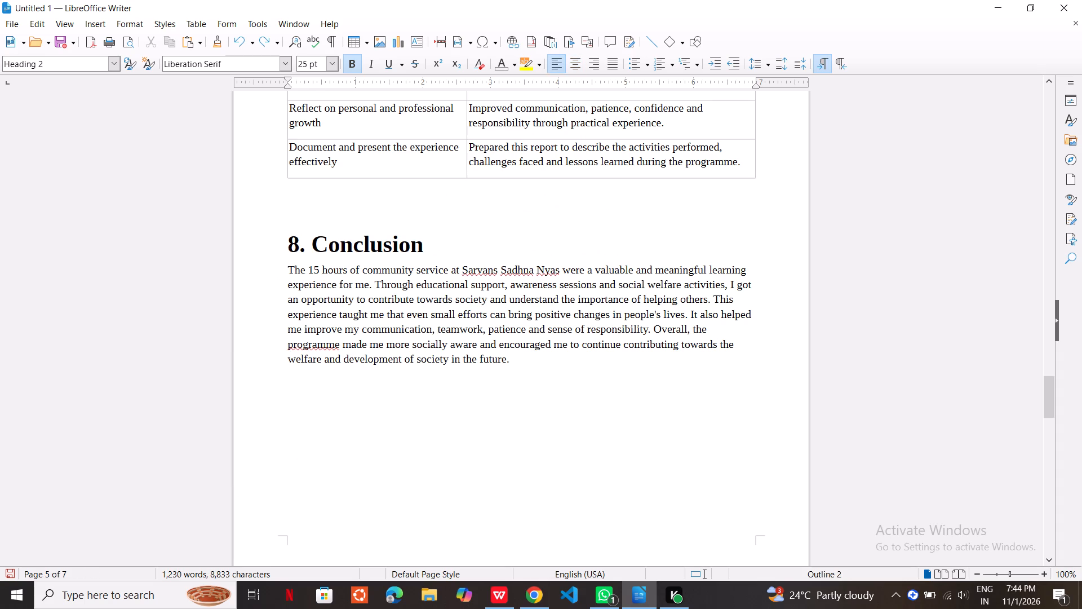
Paste the section 7 text again before the "8. Conclusion" heading, as non-bold 15 pt text.
{"action": "left_click", "coordinate": [354, 67]}
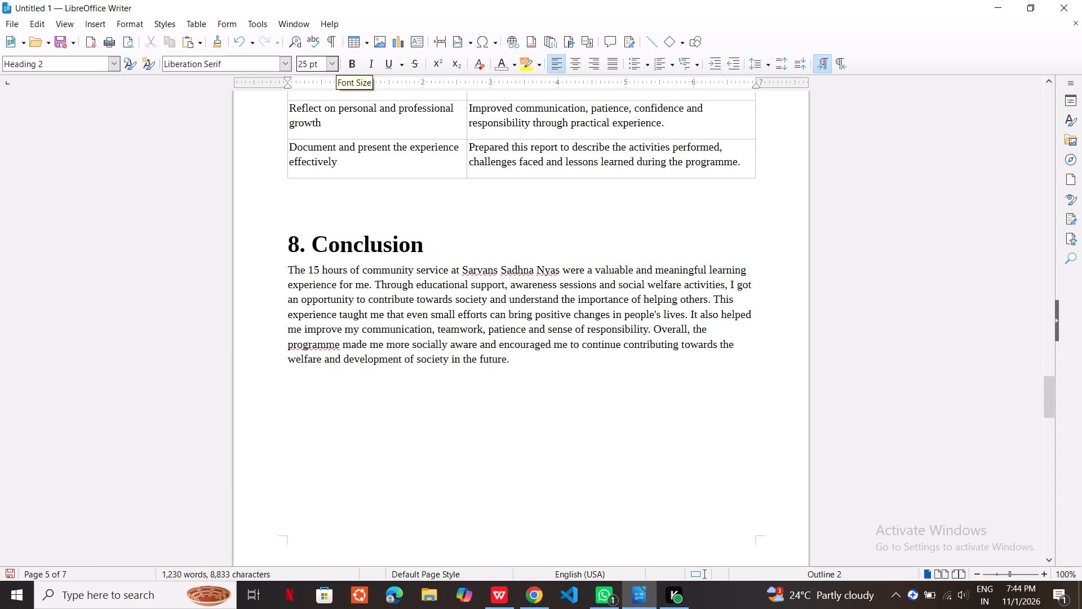
{"action": "left_click", "coordinate": [304, 62]}
{"action": "key", "text": "BackSpace"}
{"action": "key", "text": "1"}
{"action": "key", "text": "Return"}
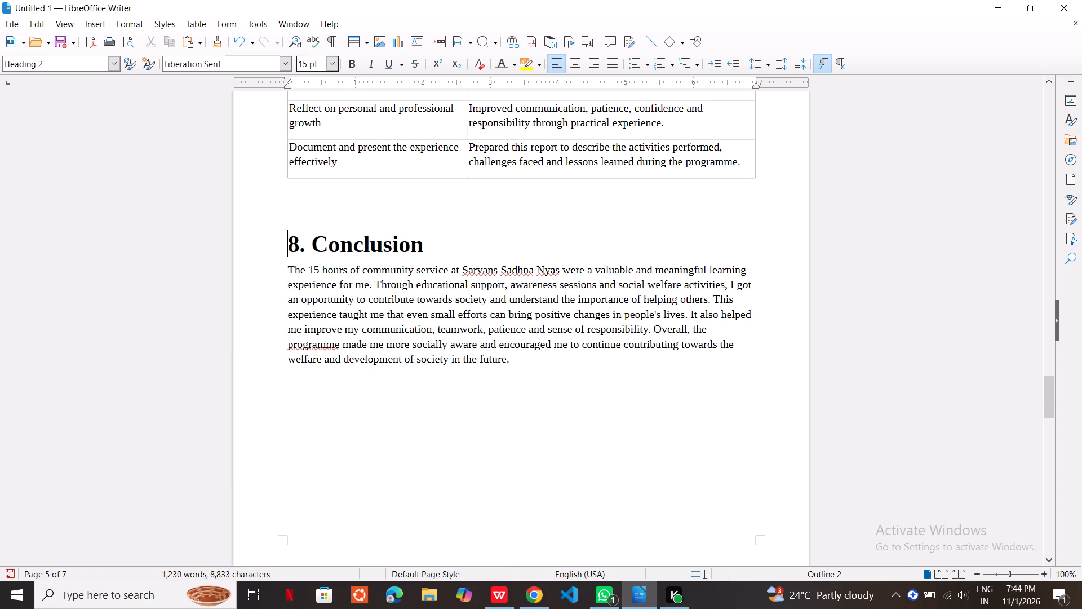
{"action": "key", "text": "ctrl+v"}
Delete the pasted sentence "You can add more detail to Section 7 to make it longer and more meaningful." along with its empty line.
{"action": "scroll", "coordinate": [304, 62], "scroll_direction": "down", "scroll_amount": 3}
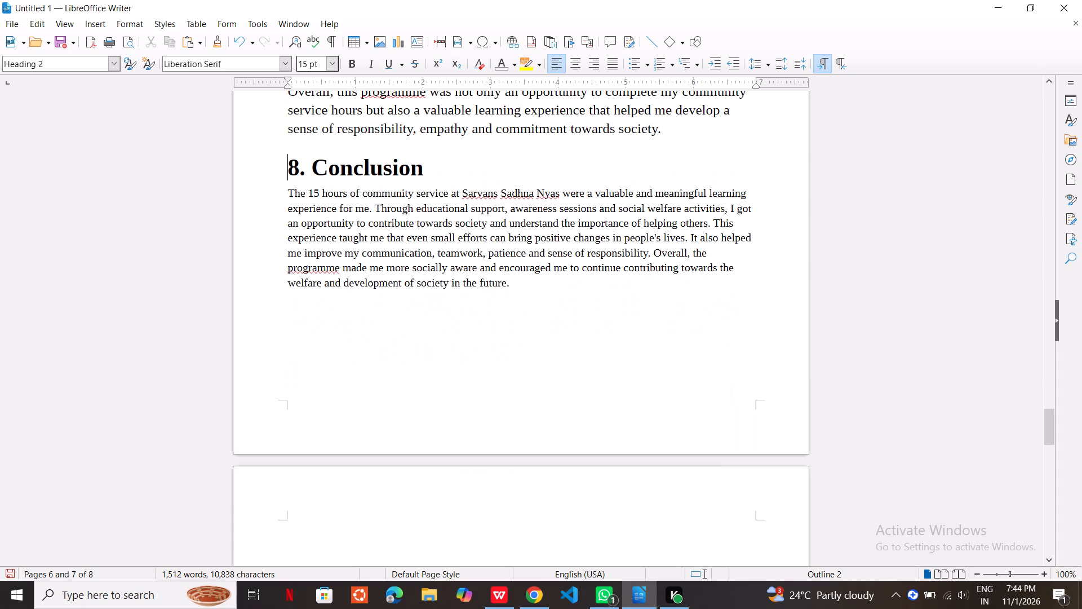
{"action": "scroll", "coordinate": [304, 62], "scroll_direction": "down", "scroll_amount": 12}
{"action": "scroll", "coordinate": [304, 62], "scroll_direction": "up", "scroll_amount": 19}
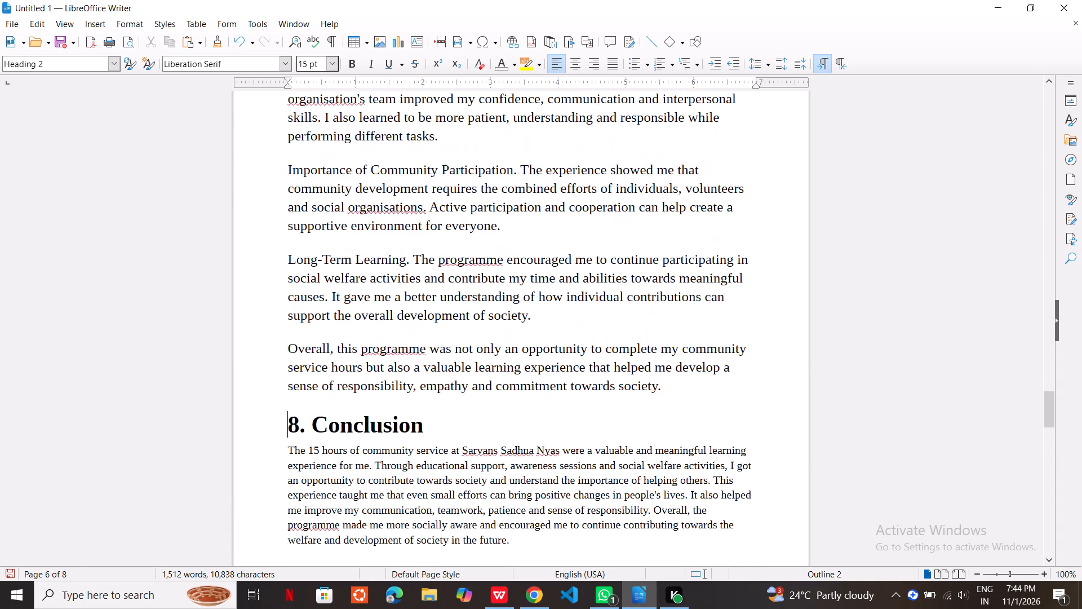
{"action": "scroll", "coordinate": [304, 62], "scroll_direction": "up", "scroll_amount": 17}
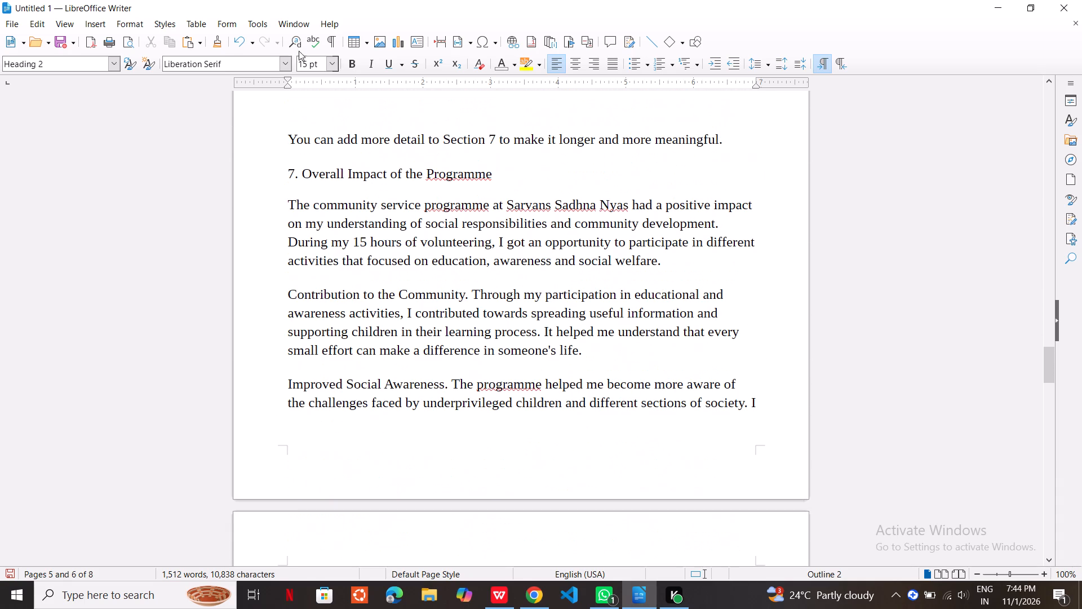
{"action": "left_click_drag", "start_coordinate": [287, 20], "coordinate": [292, 104]}
{"action": "triple_click", "coordinate": [358, 136]}
{"action": "key", "text": "BackSpace"}
{"action": "scroll", "coordinate": [358, 136], "scroll_direction": "up", "scroll_amount": 3}
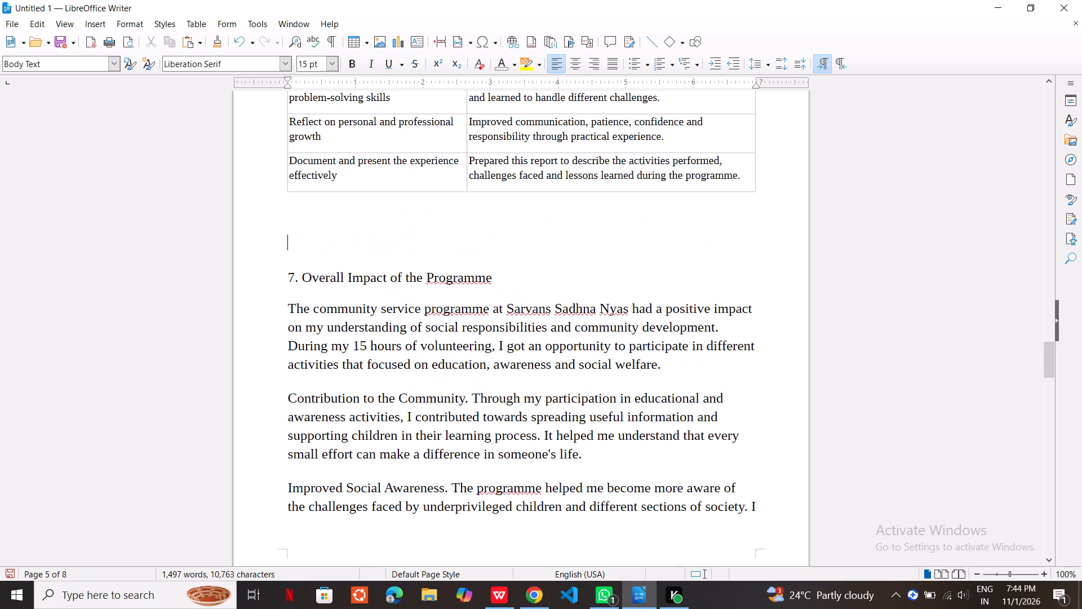
{"action": "key", "text": "BackSpace"}
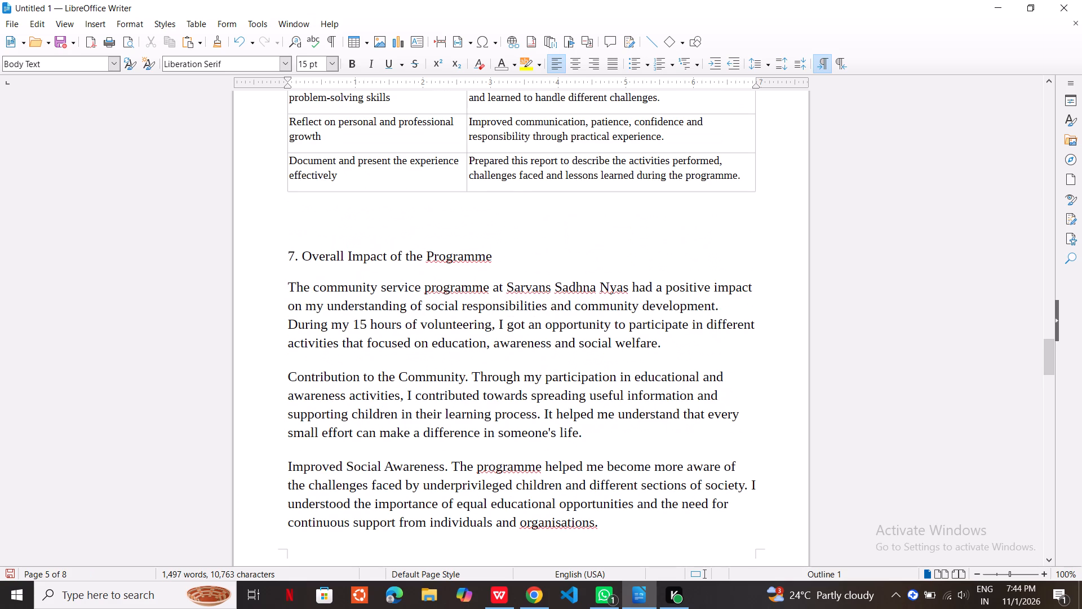
Format the whole "7. Overall Impact of the Programme" heading as bold 25 pt.
{"action": "triple_click", "coordinate": [401, 255]}
{"action": "double_click", "coordinate": [401, 255]}
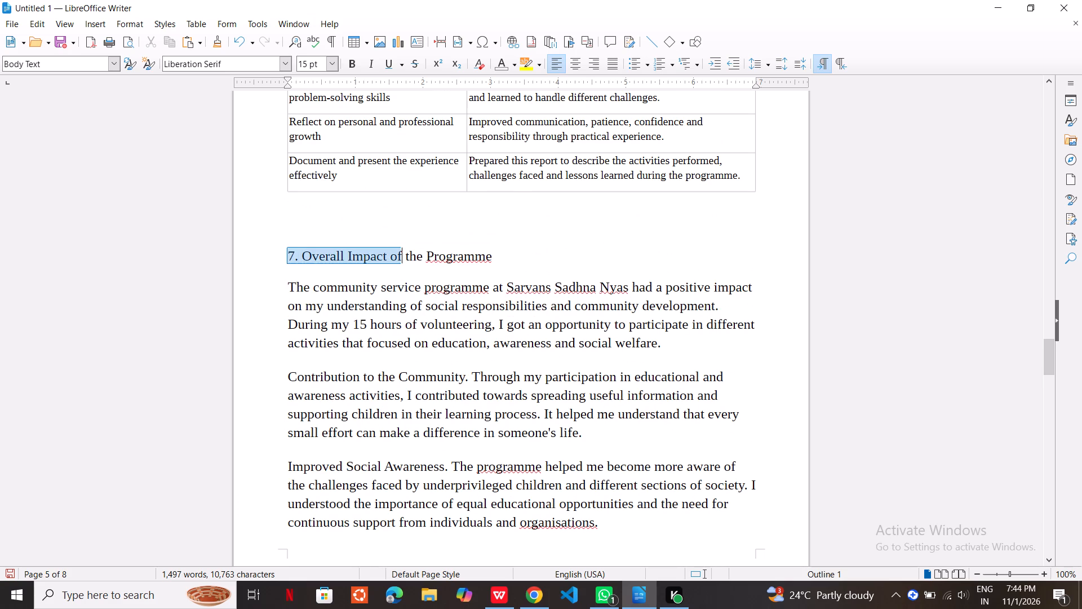
{"action": "triple_click", "coordinate": [401, 255]}
{"action": "triple_click", "coordinate": [401, 255]}
{"action": "triple_click", "coordinate": [401, 255]}
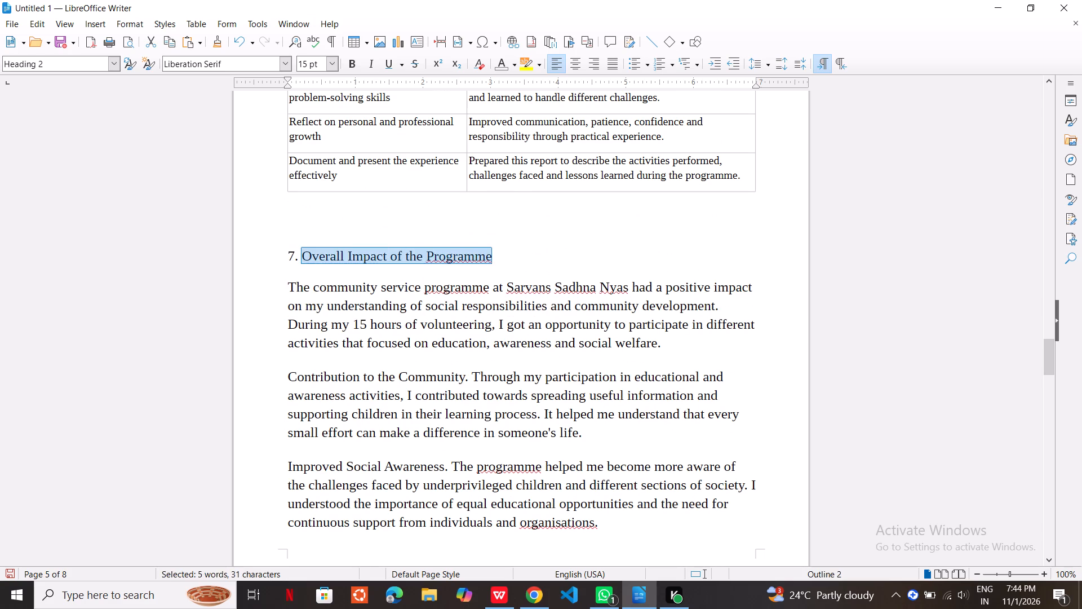
{"action": "left_click", "coordinate": [401, 255]}
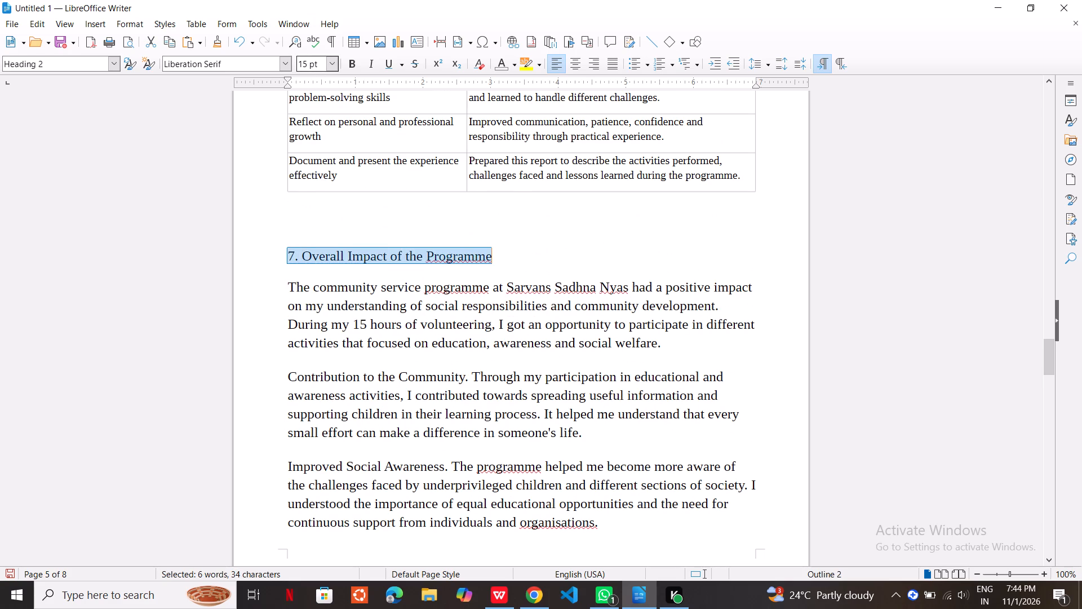
{"action": "left_click", "coordinate": [303, 66]}
{"action": "key", "text": "BackSpace"}
{"action": "key", "text": "2"}
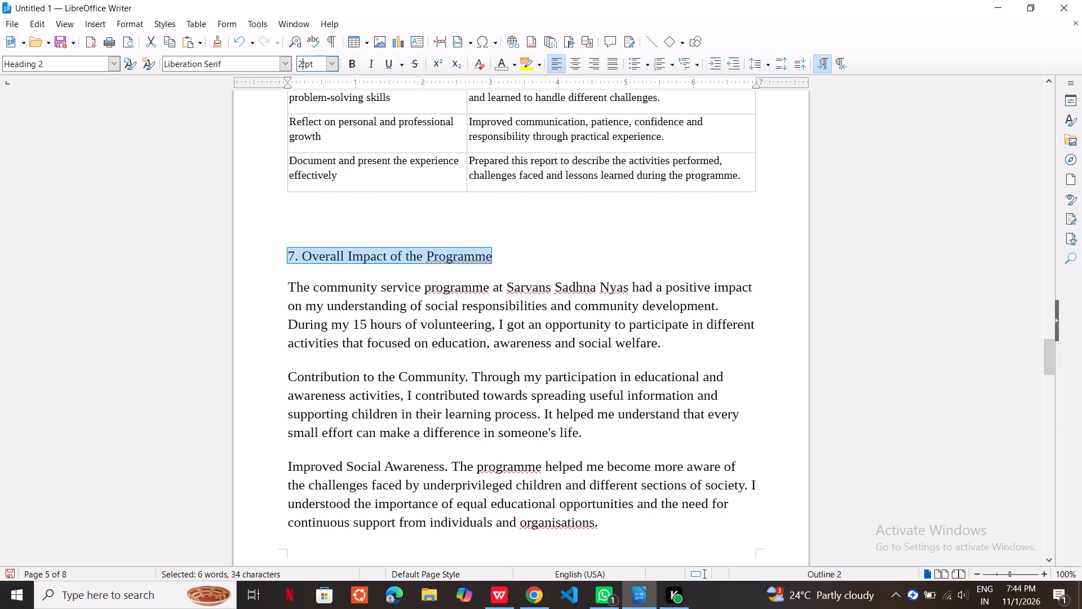
{"action": "key", "text": "Return"}
{"action": "left_click", "coordinate": [345, 64]}
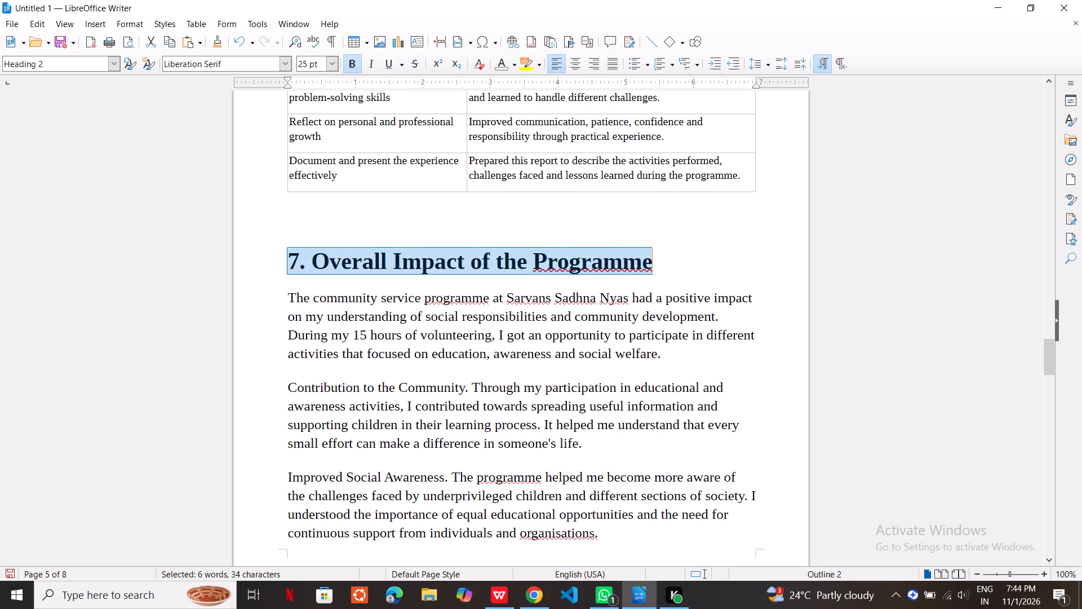
Remove the extra blank line between the table and the section 7 heading.
{"action": "left_click", "coordinate": [318, 232]}
{"action": "key", "text": "Left"}
{"action": "key", "text": "Left"}
{"action": "key", "text": "Left"}
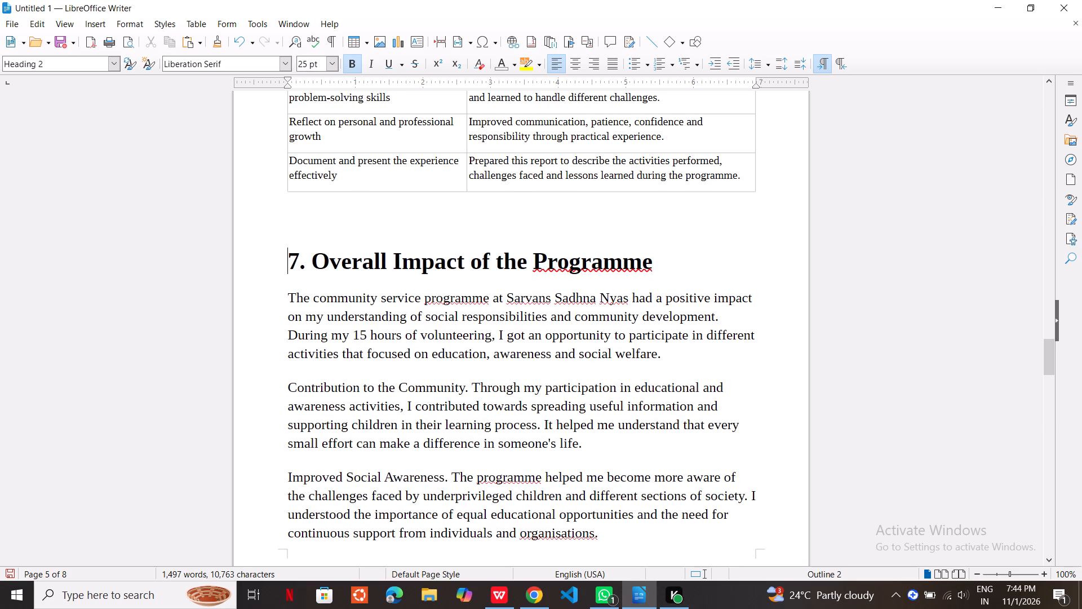
{"action": "key", "text": "BackSpace"}
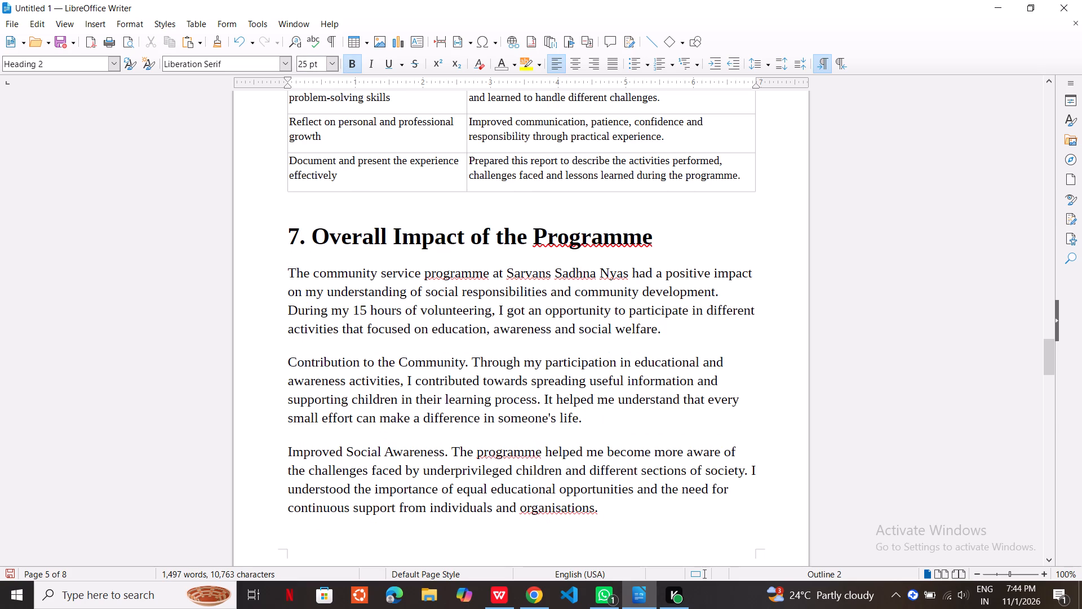
Bold the "Contribution to the Community" lead-in in section 7 and replace its period with a colon.
{"action": "triple_click", "coordinate": [331, 276]}
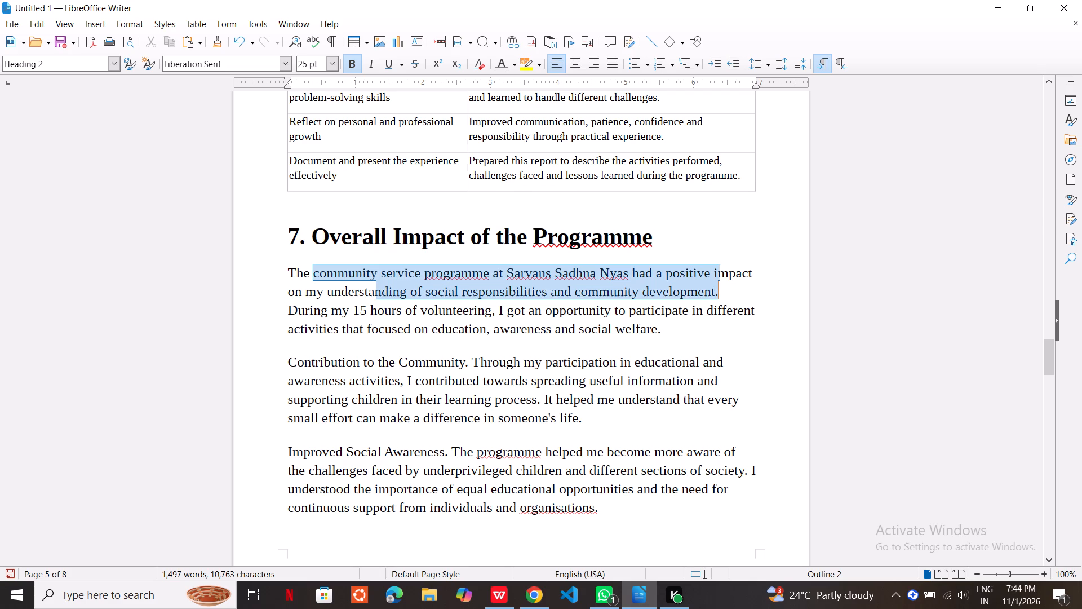
{"action": "left_click", "coordinate": [281, 287]}
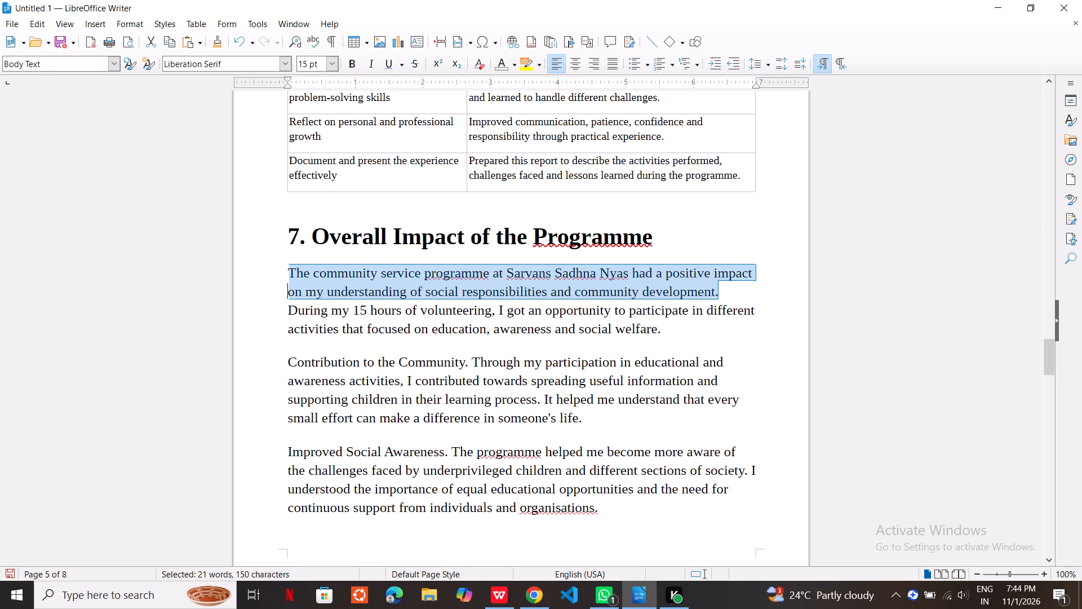
{"action": "left_click_drag", "start_coordinate": [289, 359], "coordinate": [467, 366]}
{"action": "double_click", "coordinate": [308, 66]}
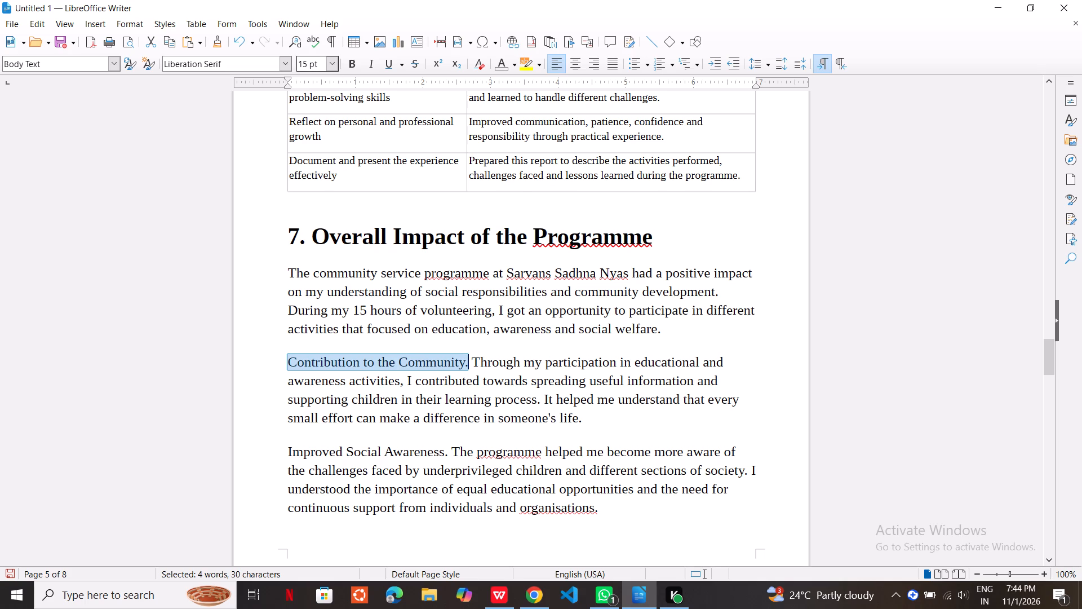
{"action": "left_click", "coordinate": [357, 62]}
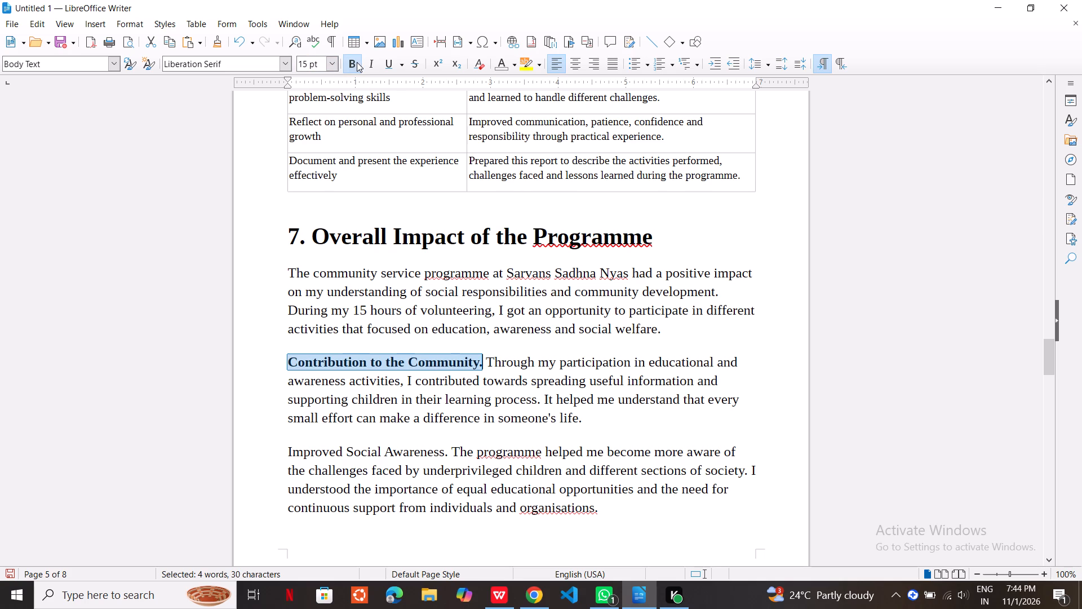
{"action": "left_click", "coordinate": [485, 364]}
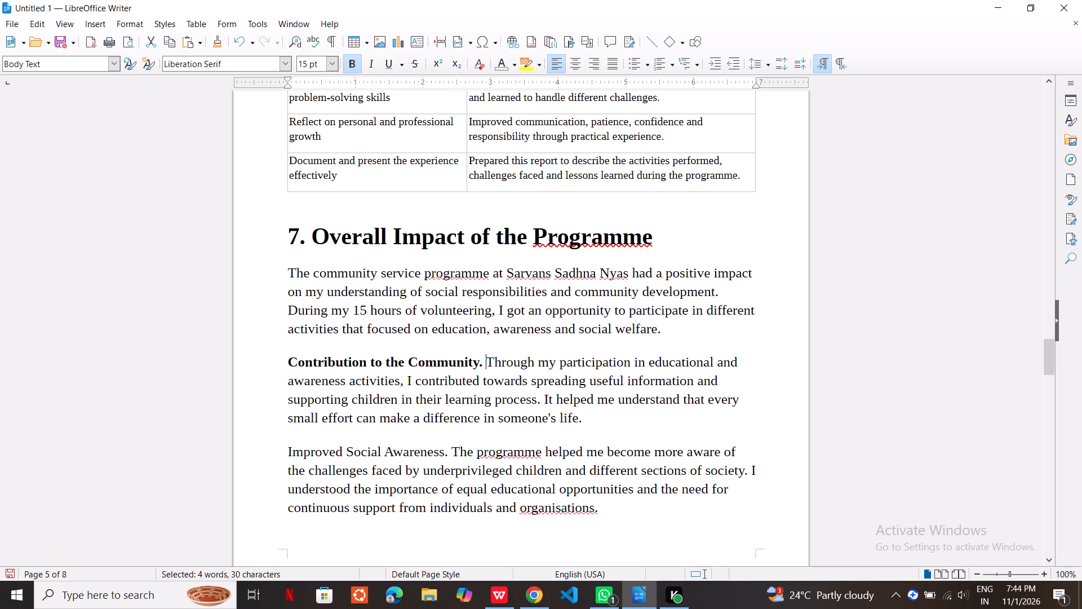
{"action": "key", "text": "BackSpace"}
{"action": "key", "text": "BackSpace"}
{"action": "type", "text": ":"}
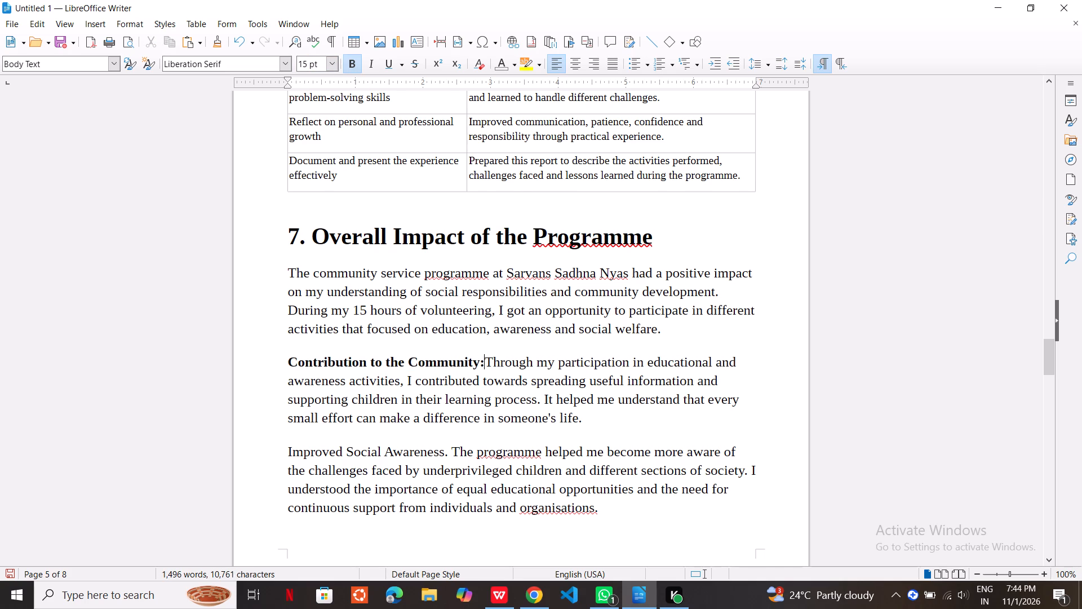
{"action": "key", "text": "space"}
Bold the "Improved Social Awareness" lead-in in section 7 and replace its period with a colon.
{"action": "triple_click", "coordinate": [415, 455]}
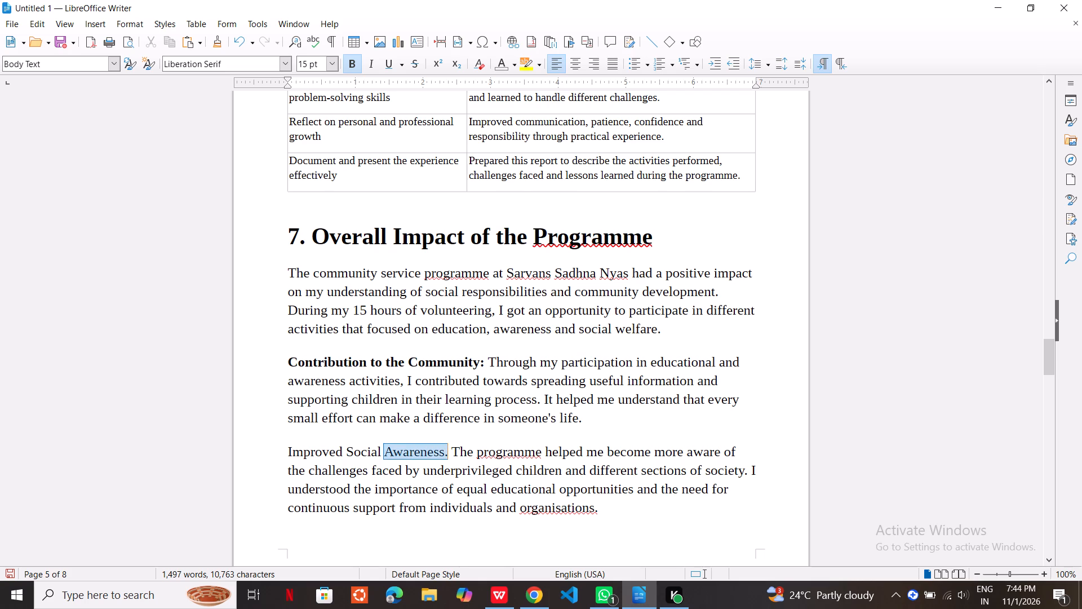
{"action": "left_click", "coordinate": [415, 455]}
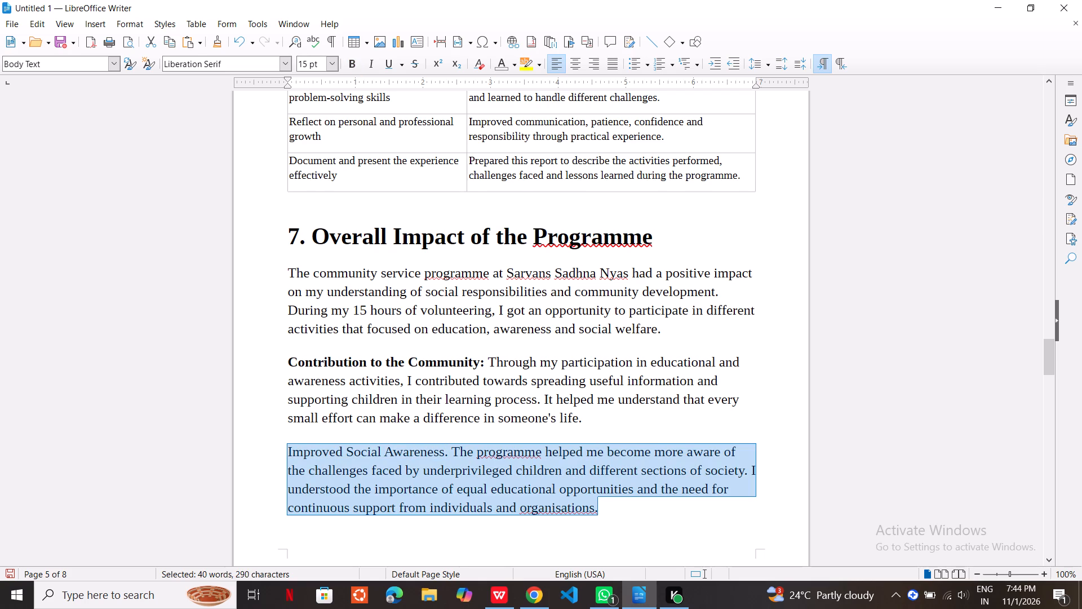
{"action": "double_click", "coordinate": [415, 455]}
{"action": "triple_click", "coordinate": [415, 455]}
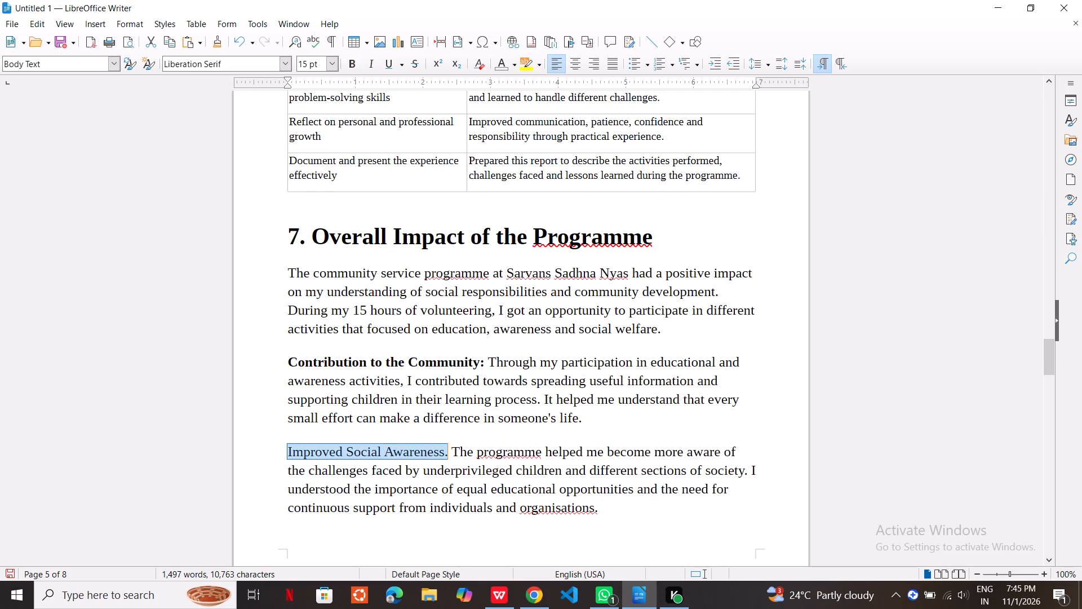
{"action": "left_click", "coordinate": [347, 63]}
{"action": "left_click", "coordinate": [458, 447]}
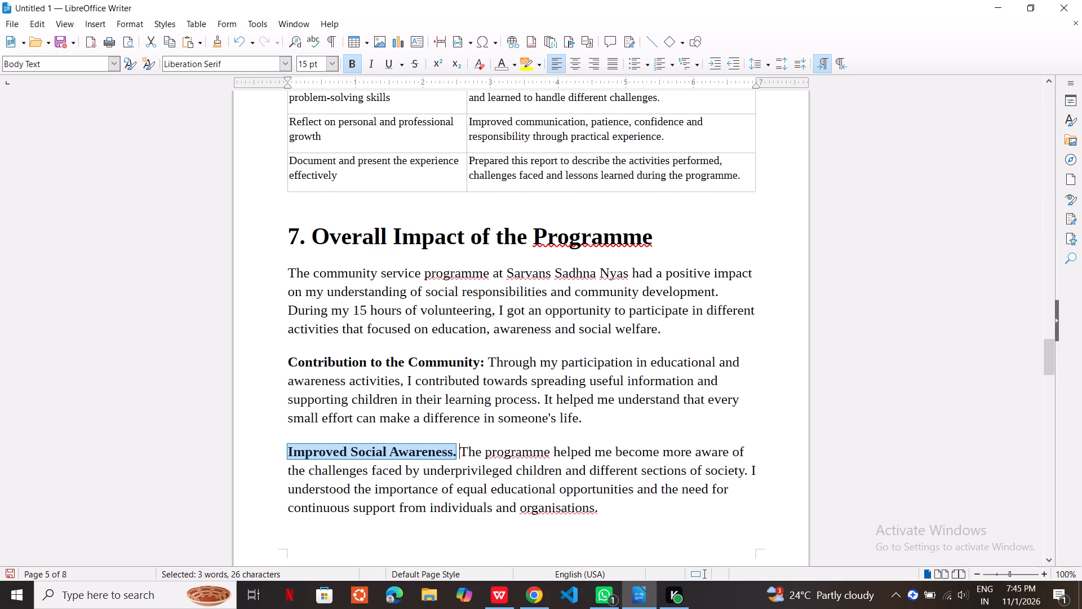
{"action": "key", "text": "BackSpace"}
{"action": "key", "text": "BackSpace"}
{"action": "type", "text": ":"}
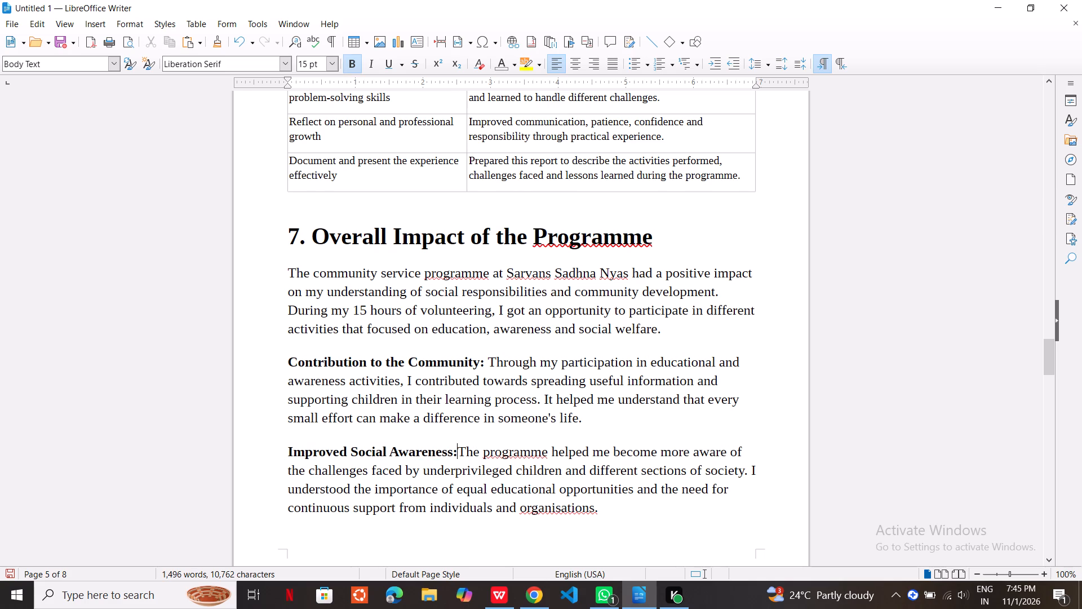
{"action": "key", "text": "space"}
Bold the "Personal Development" lead-in in section 7 and replace its period with a colon.
{"action": "scroll", "coordinate": [458, 447], "scroll_direction": "down", "scroll_amount": 3}
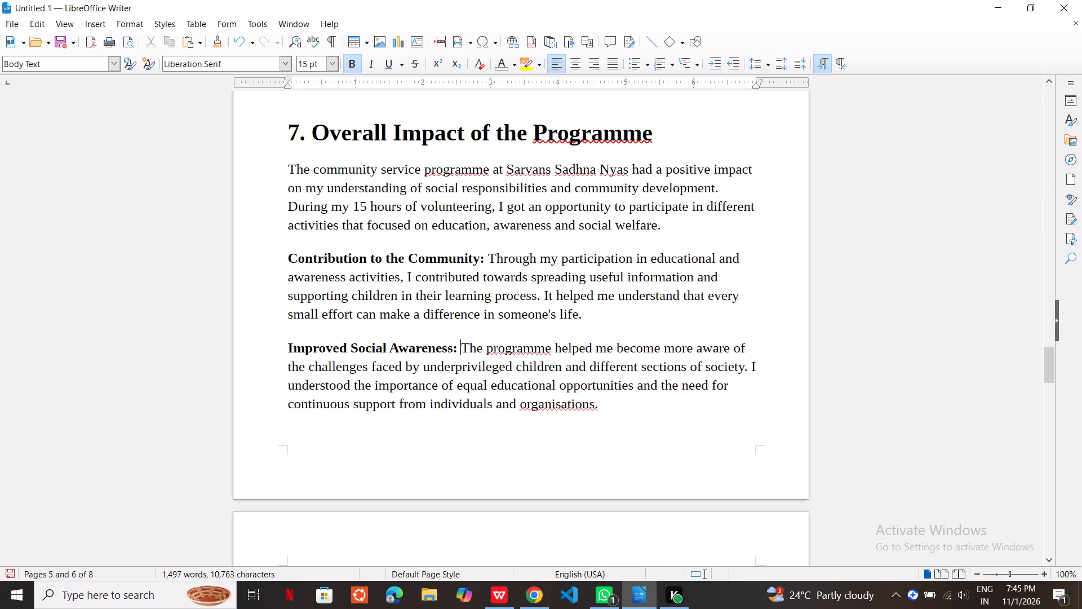
{"action": "scroll", "coordinate": [458, 447], "scroll_direction": "down", "scroll_amount": 5}
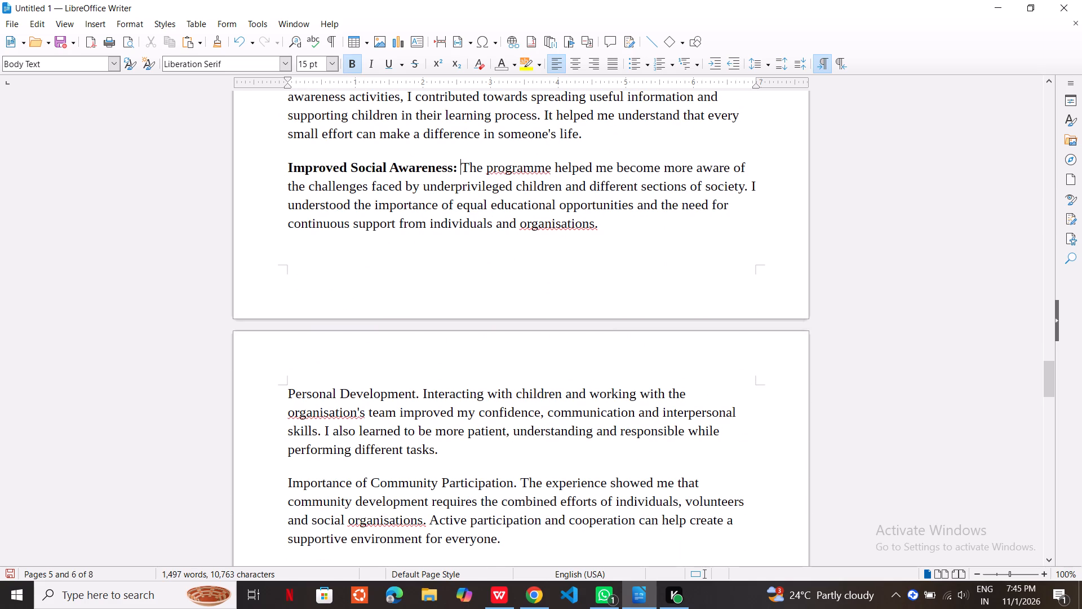
{"action": "triple_click", "coordinate": [389, 396]}
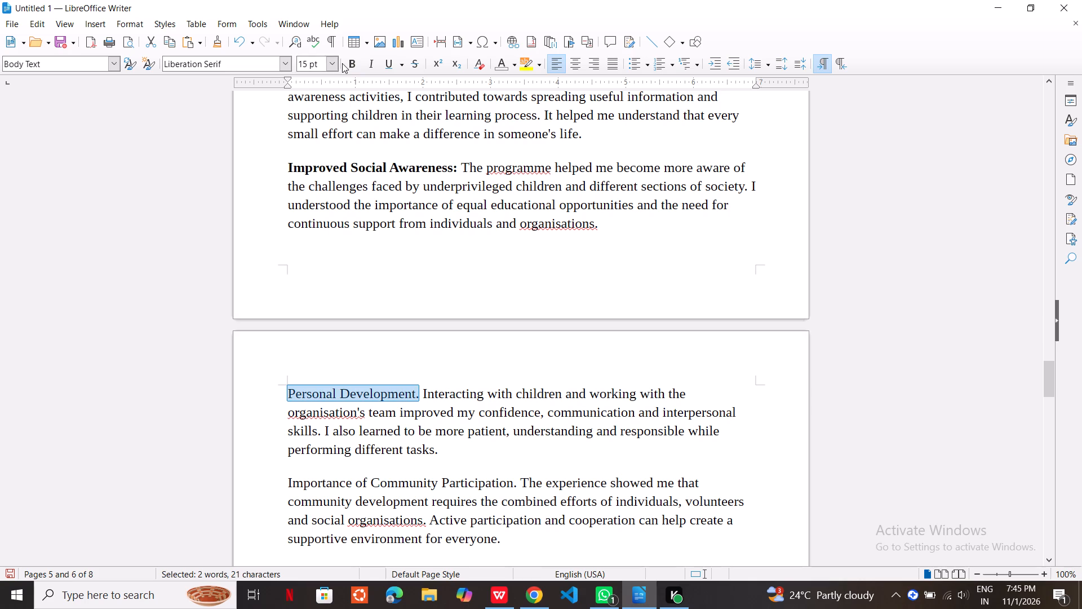
{"action": "left_click", "coordinate": [348, 63]}
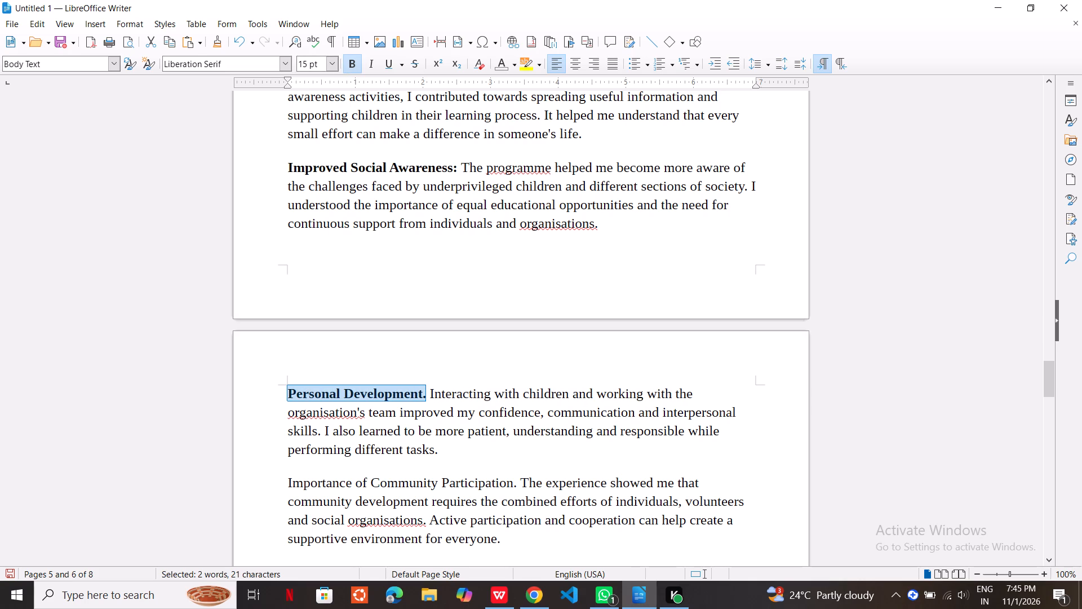
{"action": "left_click", "coordinate": [427, 397]}
{"action": "key", "text": "BackSpace"}
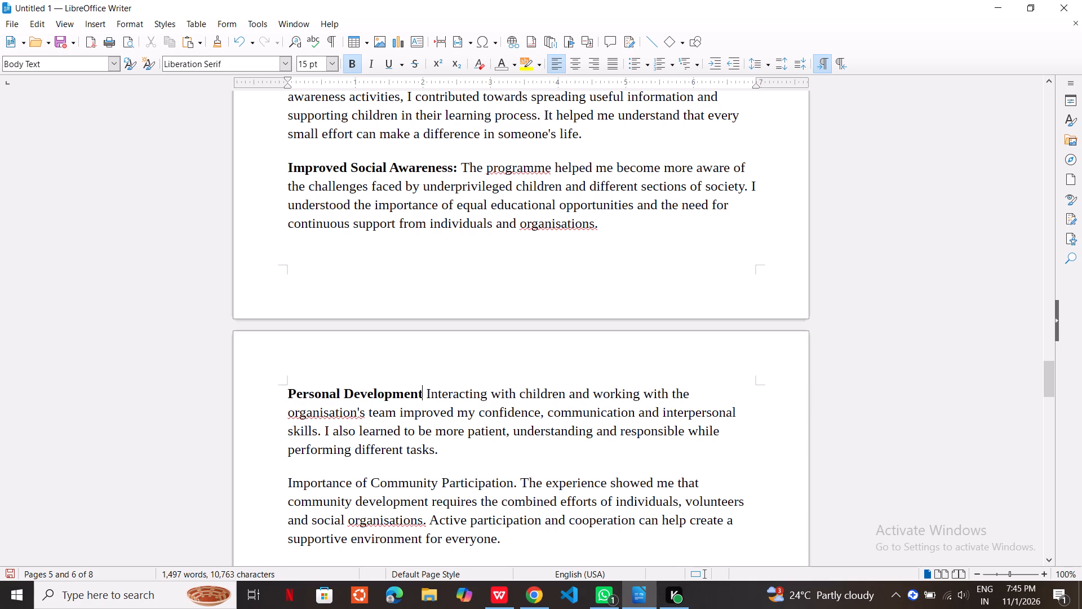
{"action": "key", "text": "shift+colon"}
Bold the "Importance of Community Participation" lead-in in section 7 and replace its period with a colon.
{"action": "scroll", "coordinate": [427, 397], "scroll_direction": "down", "scroll_amount": 2}
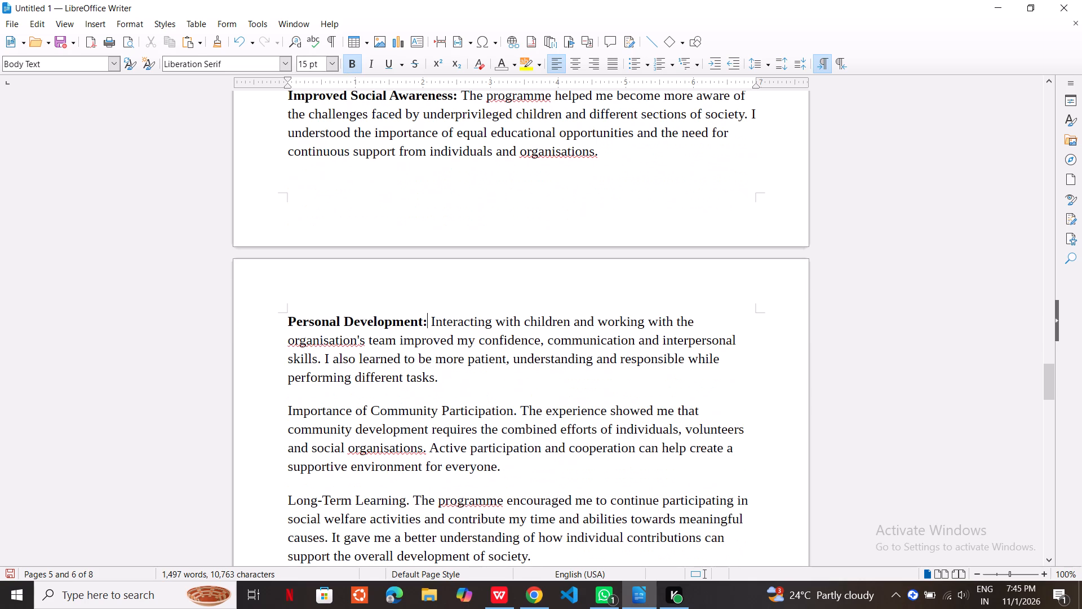
{"action": "triple_click", "coordinate": [432, 410]}
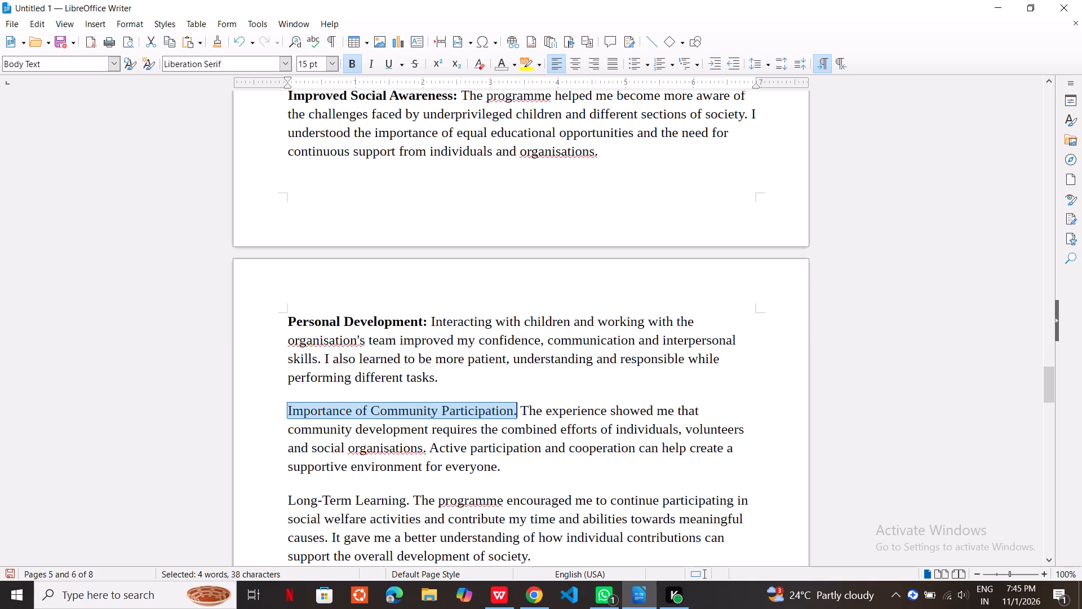
{"action": "left_click", "coordinate": [351, 63]}
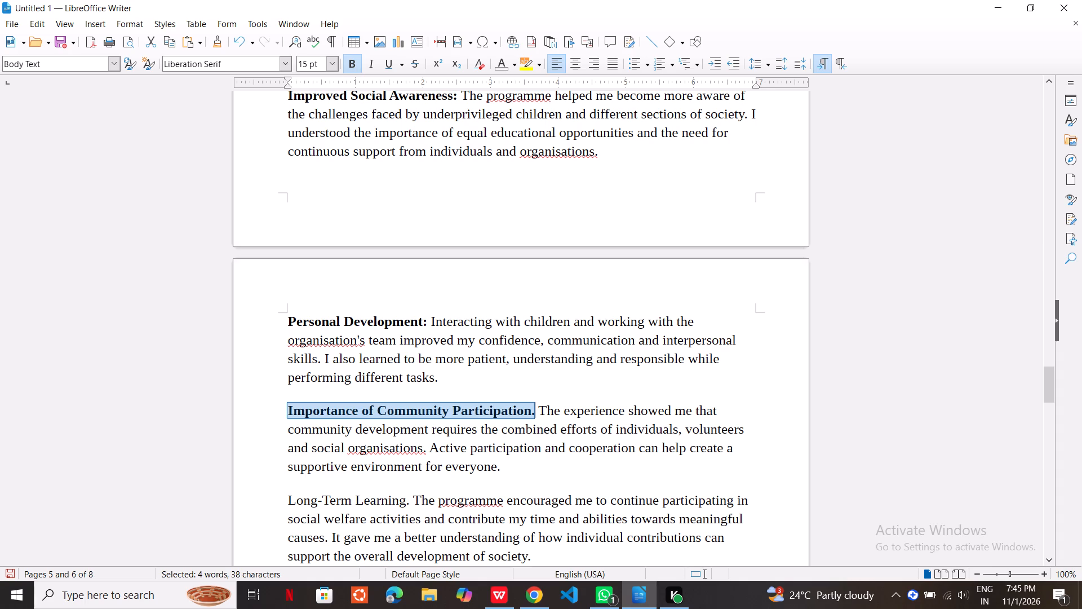
{"action": "left_click", "coordinate": [535, 414]}
{"action": "key", "text": "BackSpace"}
{"action": "key", "text": "shift+colon"}
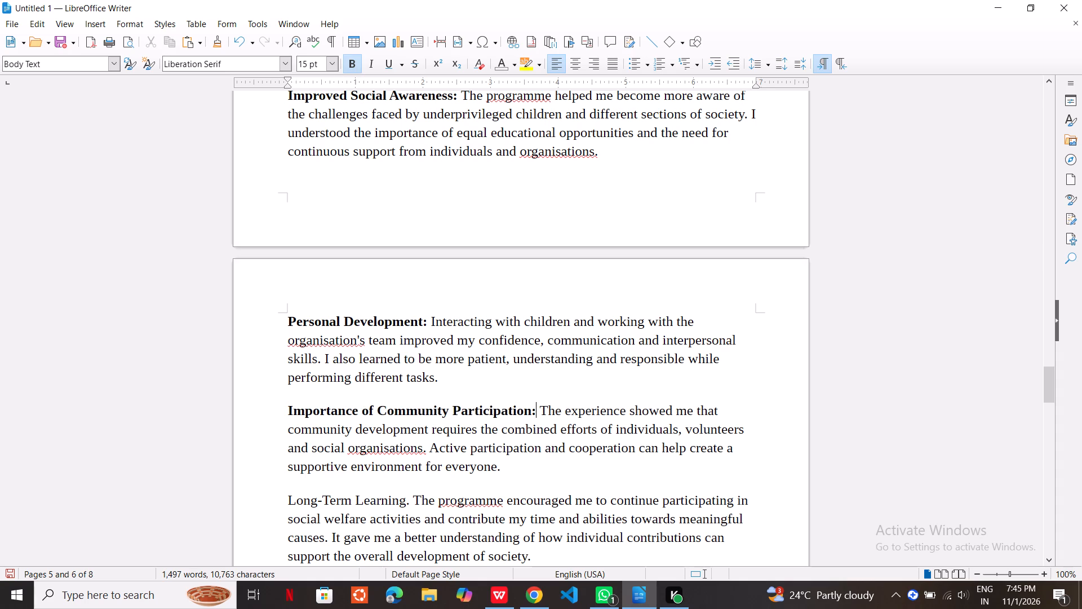
Bold the "Long-Term Learning" lead-in in section 7 and replace its period with a colon and a space.
{"action": "scroll", "coordinate": [535, 414], "scroll_direction": "down", "scroll_amount": 4}
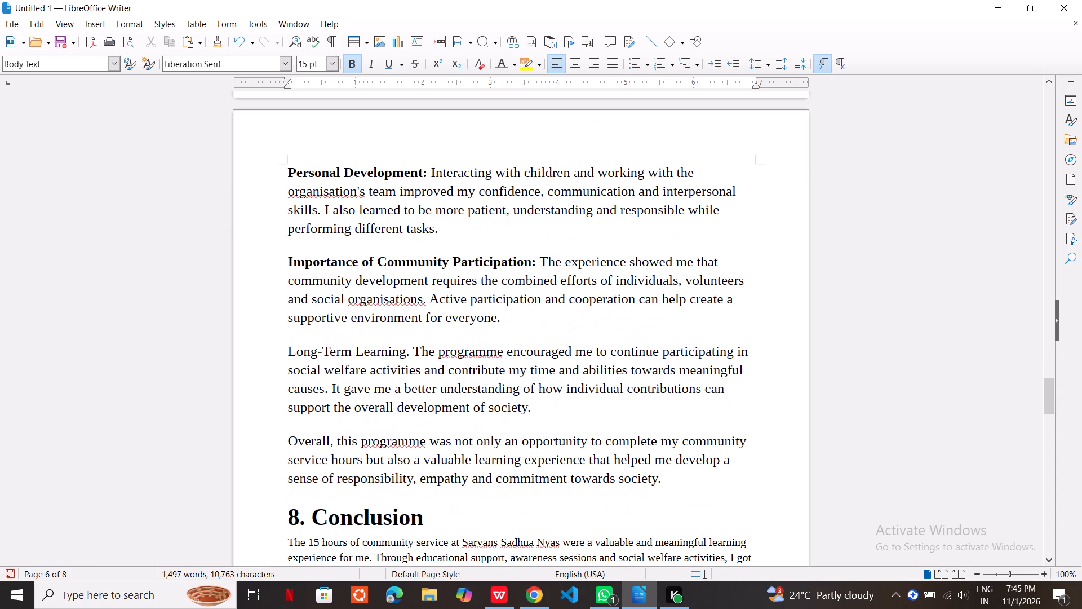
{"action": "triple_click", "coordinate": [373, 354]}
{"action": "left_click", "coordinate": [373, 354]}
{"action": "double_click", "coordinate": [373, 354]}
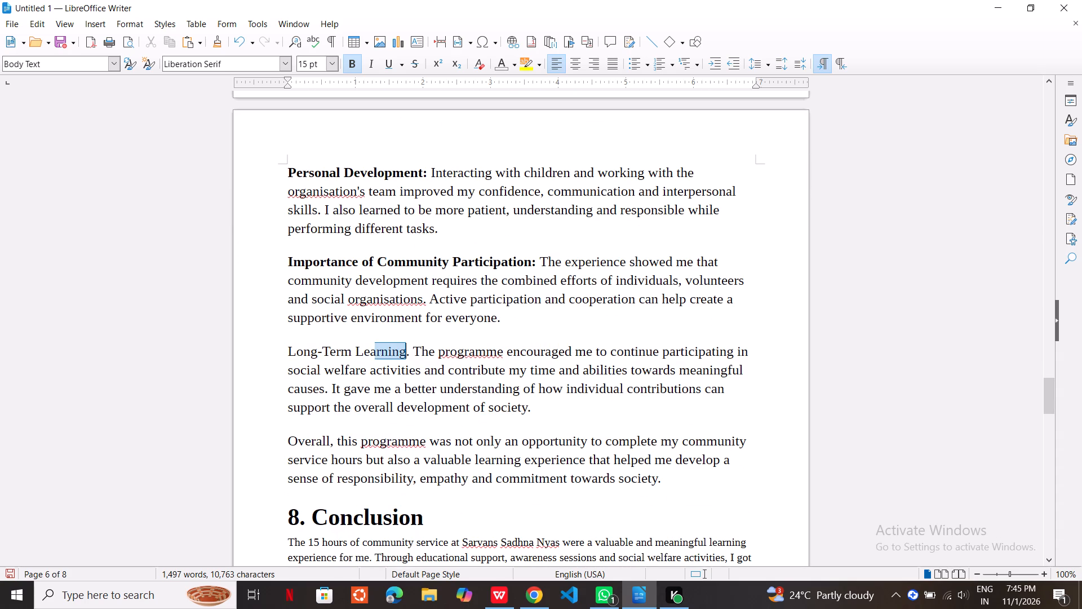
{"action": "triple_click", "coordinate": [373, 354]}
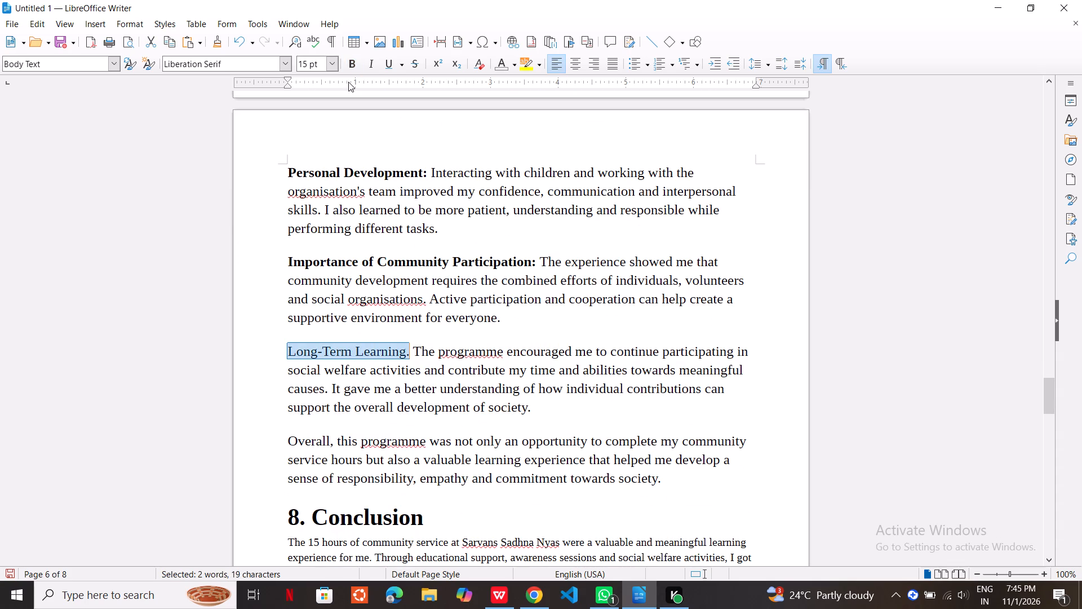
{"action": "left_click", "coordinate": [349, 65]}
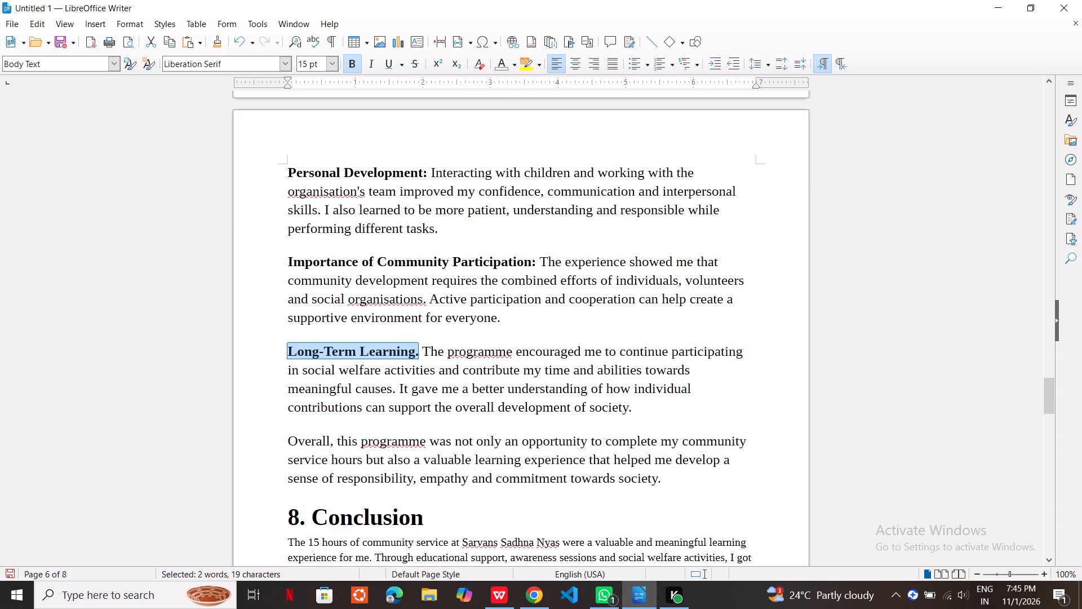
{"action": "left_click", "coordinate": [420, 354]}
{"action": "key", "text": "BackSpace"}
{"action": "key", "text": "BackSpace"}
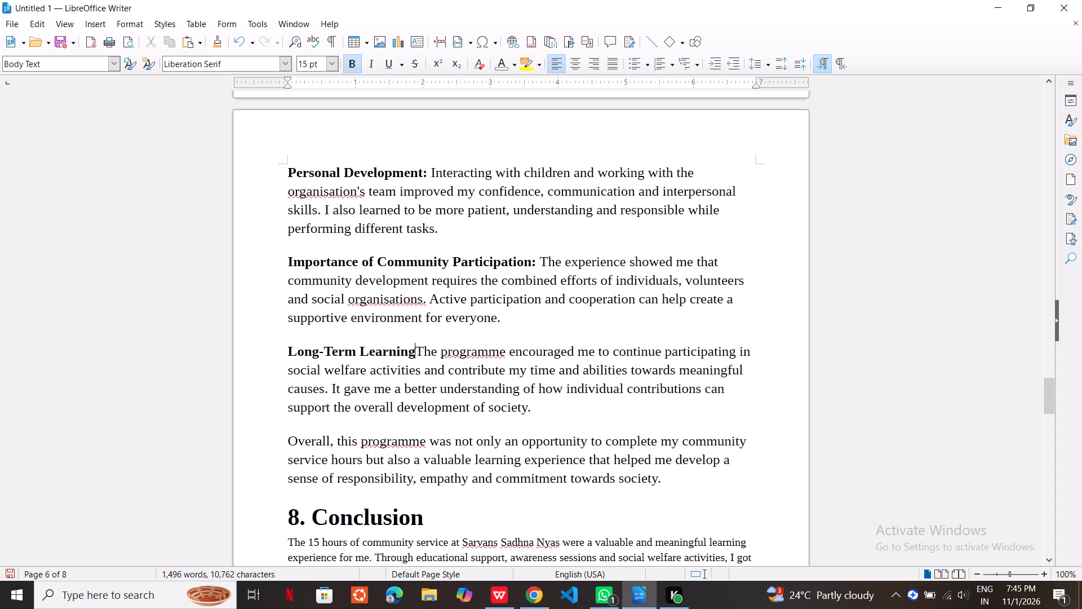
{"action": "type", "text": ":"}
{"action": "key", "text": "space"}
Set the body paragraph under the "8. Conclusion" heading to 15 pt.
{"action": "scroll", "coordinate": [419, 419], "scroll_direction": "down", "scroll_amount": 1}
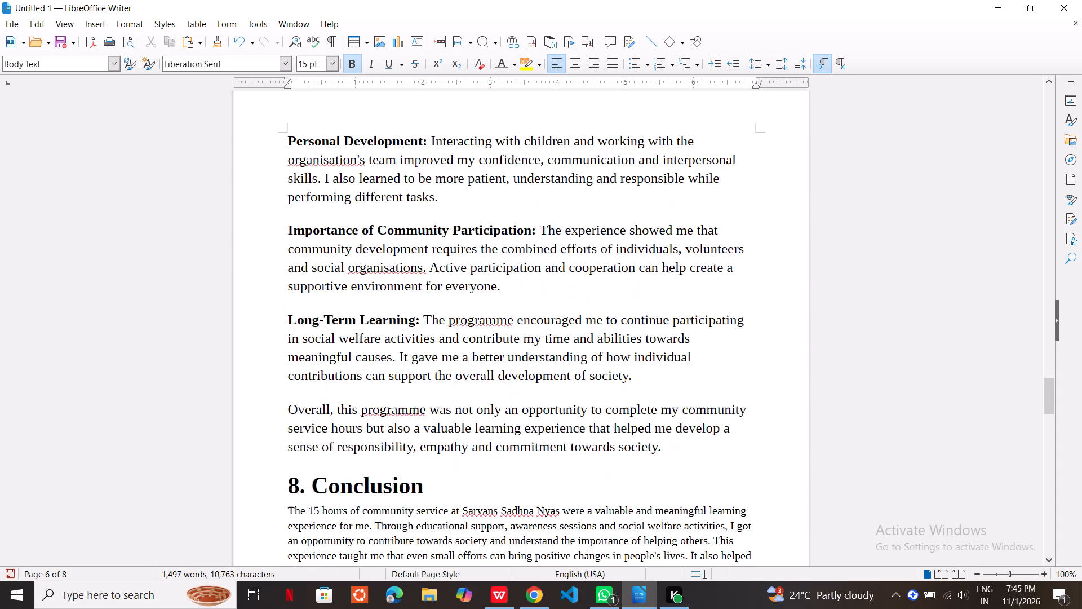
{"action": "scroll", "coordinate": [419, 419], "scroll_direction": "down", "scroll_amount": 5}
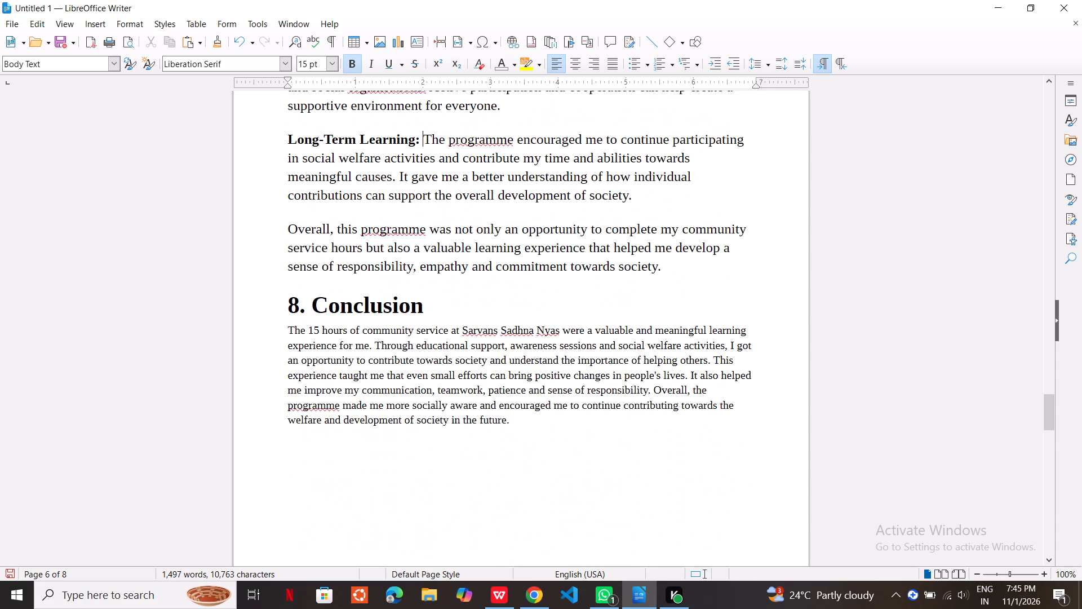
{"action": "left_click_drag", "start_coordinate": [287, 327], "coordinate": [540, 443]}
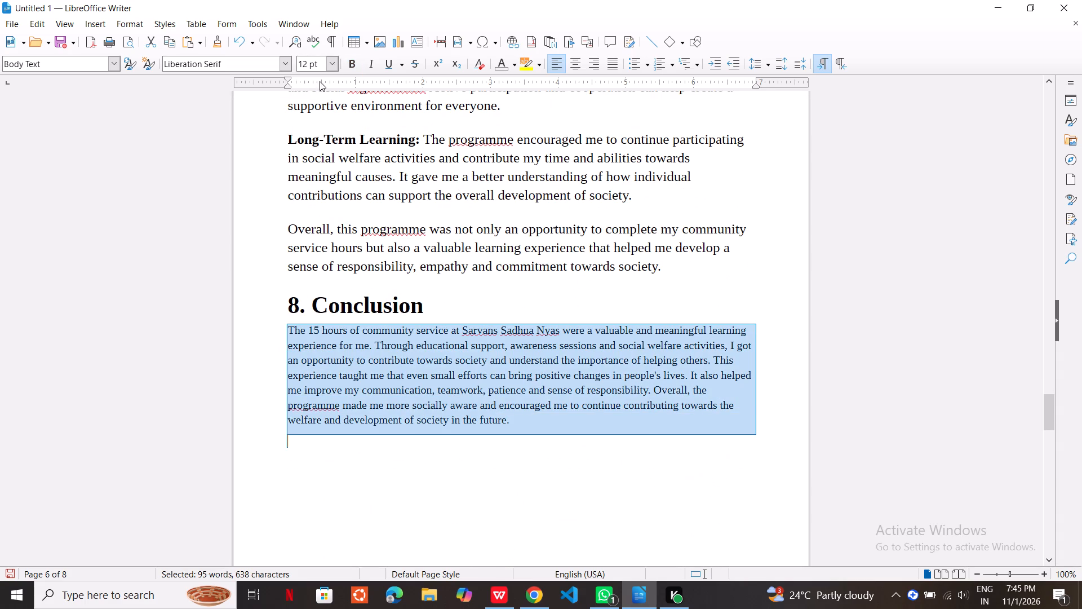
{"action": "left_click", "coordinate": [304, 64]}
{"action": "key", "text": "Right"}
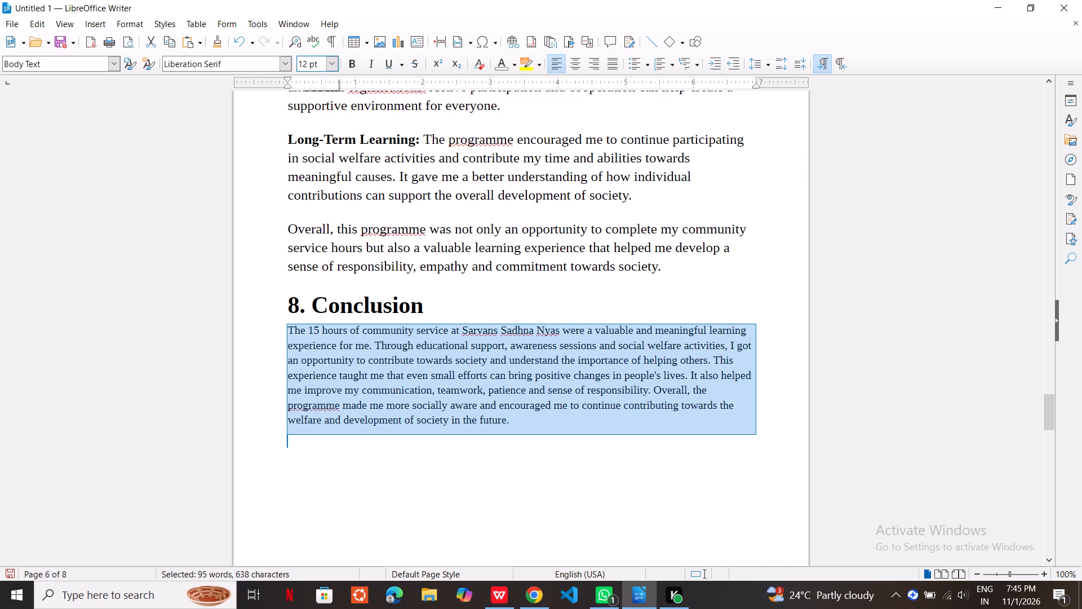
{"action": "key", "text": "BackSpace"}
{"action": "key", "text": "5"}
{"action": "key", "text": "Return"}
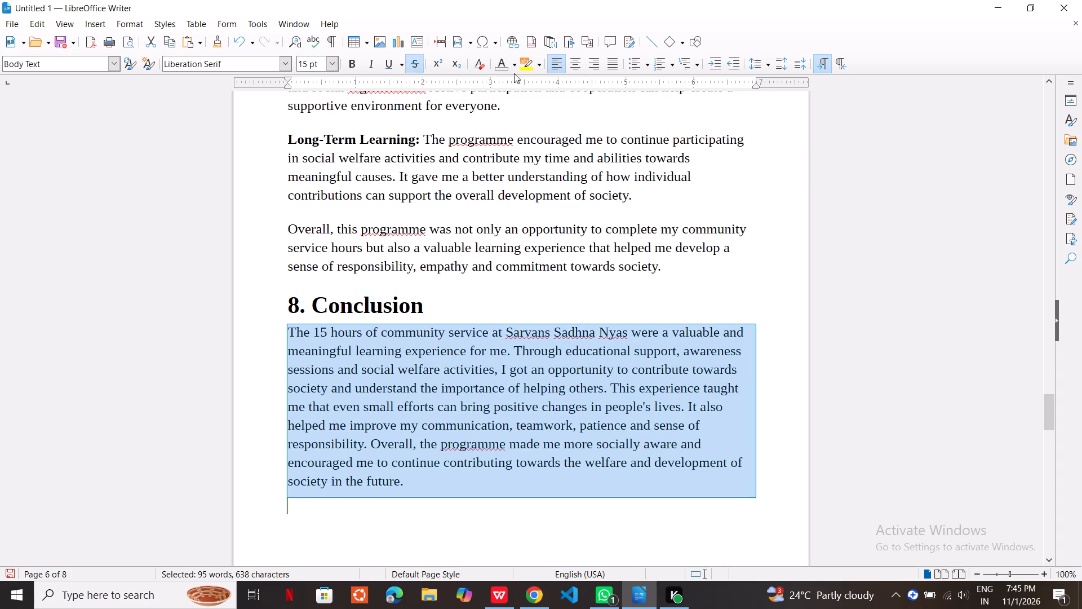
Set the cover page text from "COMMUNITY SERVICE REPORT" through the Batch line to 18 pt.
{"action": "scroll", "coordinate": [670, 131], "scroll_direction": "down", "scroll_amount": 15}
{"action": "scroll", "coordinate": [670, 131], "scroll_direction": "down", "scroll_amount": 7}
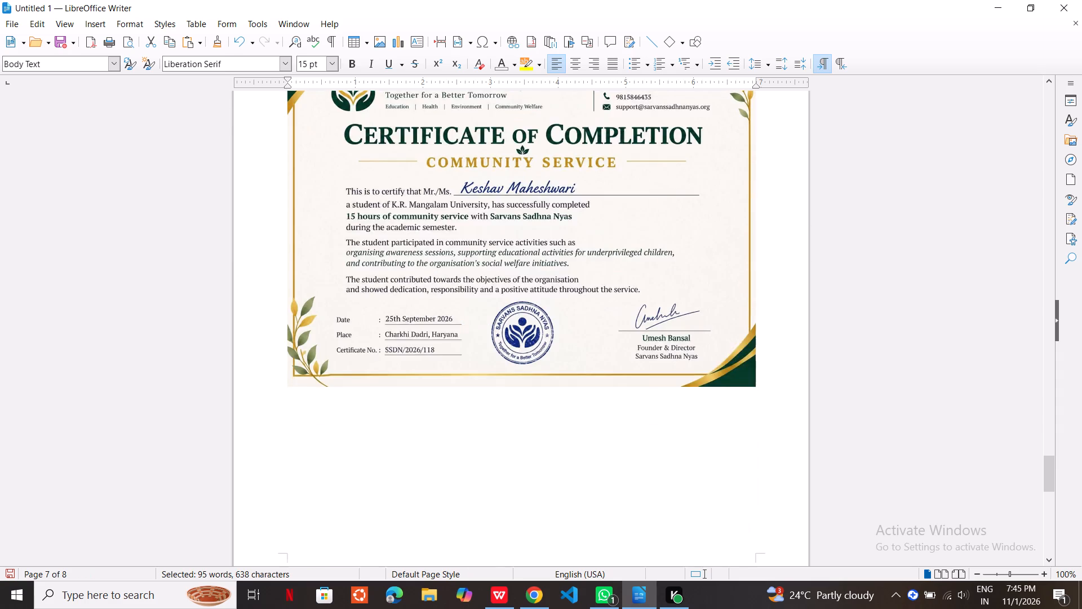
{"action": "scroll", "coordinate": [670, 131], "scroll_direction": "up", "scroll_amount": 20}
{"action": "scroll", "coordinate": [670, 131], "scroll_direction": "up", "scroll_amount": 20}
{"action": "scroll", "coordinate": [670, 131], "scroll_direction": "up", "scroll_amount": 20}
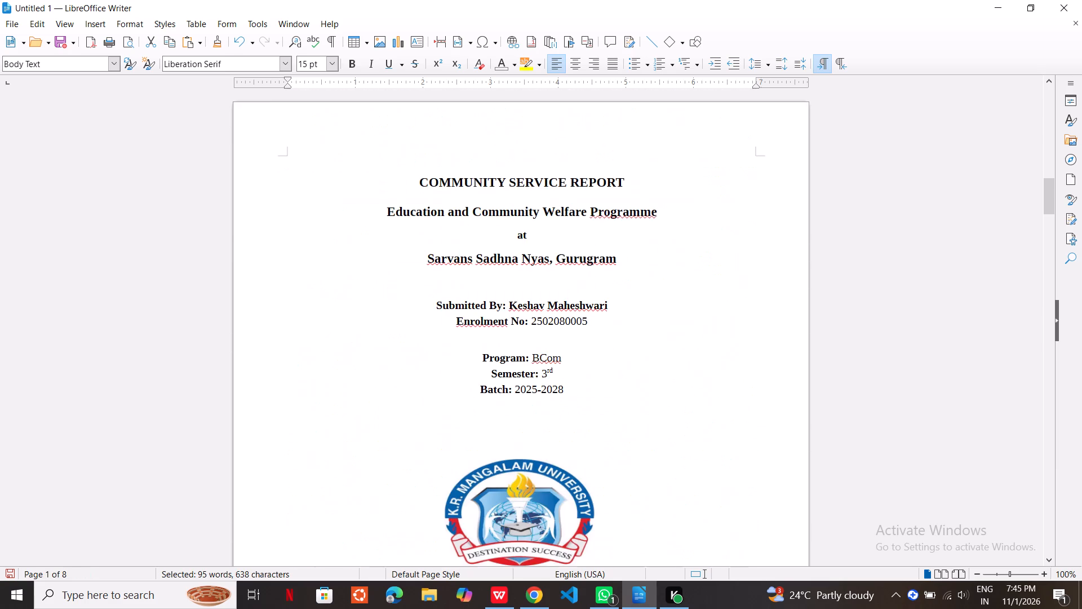
{"action": "scroll", "coordinate": [670, 131], "scroll_direction": "up", "scroll_amount": 6}
{"action": "scroll", "coordinate": [670, 131], "scroll_direction": "down", "scroll_amount": 12}
{"action": "scroll", "coordinate": [670, 131], "scroll_direction": "up", "scroll_amount": 14}
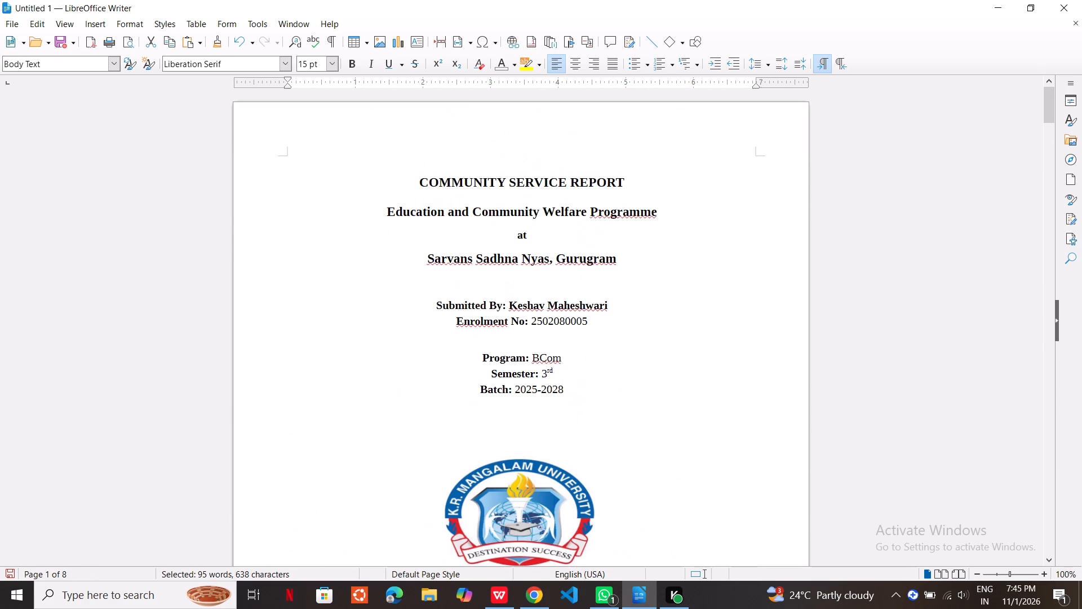
{"action": "scroll", "coordinate": [670, 131], "scroll_direction": "up", "scroll_amount": 2}
{"action": "left_click_drag", "start_coordinate": [419, 175], "coordinate": [580, 360]}
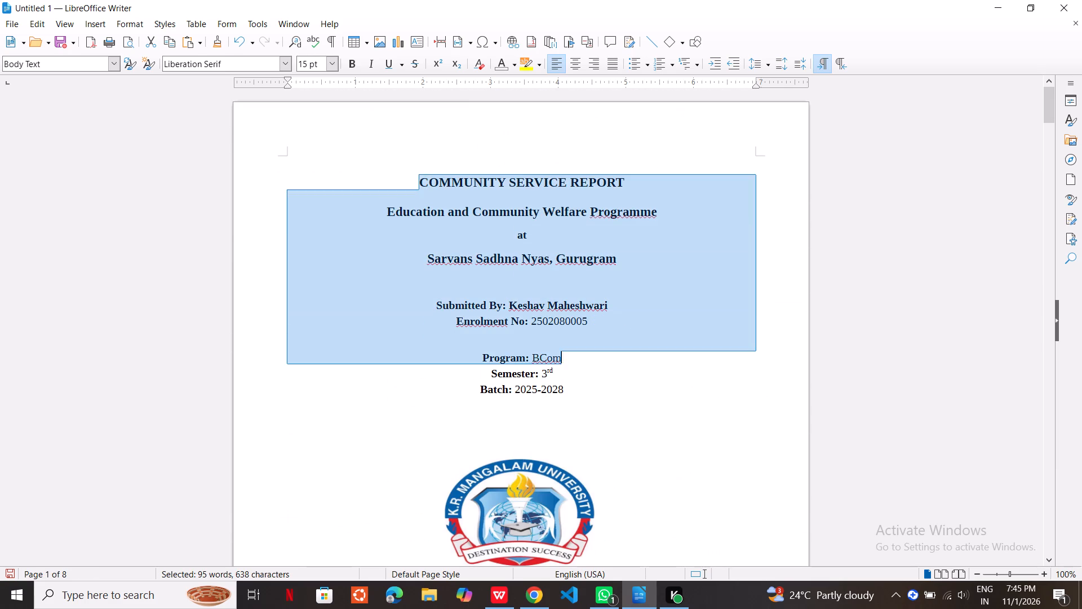
{"action": "left_click_drag", "start_coordinate": [580, 360], "coordinate": [600, 380]}
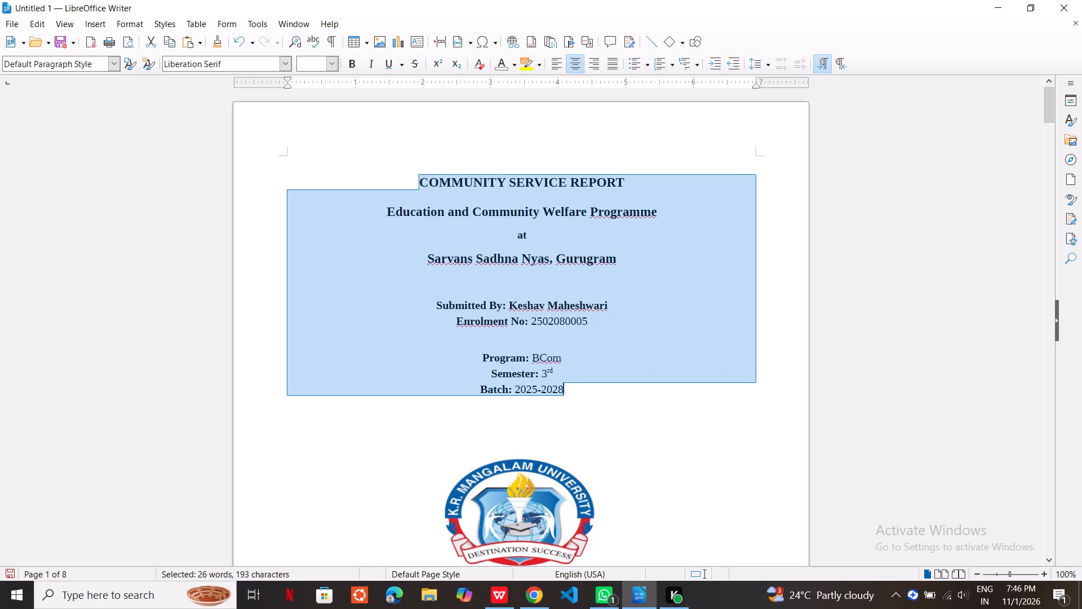
{"action": "left_click", "coordinate": [304, 56]}
{"action": "key", "text": "1"}
{"action": "key", "text": "8"}
{"action": "key", "text": "Return"}
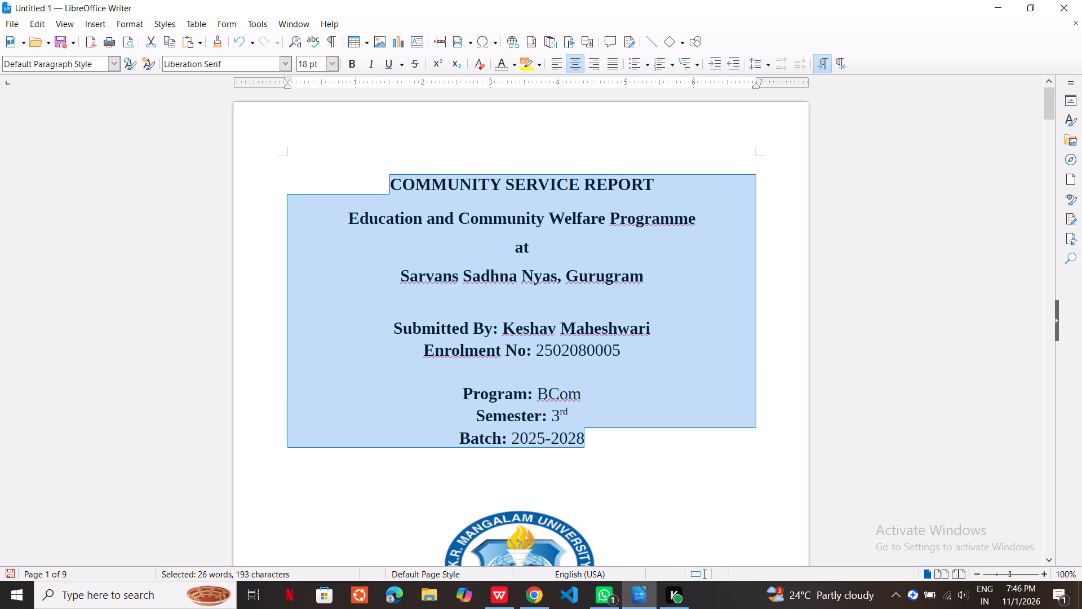
{"action": "left_click", "coordinate": [666, 458]}
Set the cover page lines below the university logo, from the school name through "October 2026", to 17 pt.
{"action": "scroll", "coordinate": [666, 458], "scroll_direction": "down", "scroll_amount": 11}
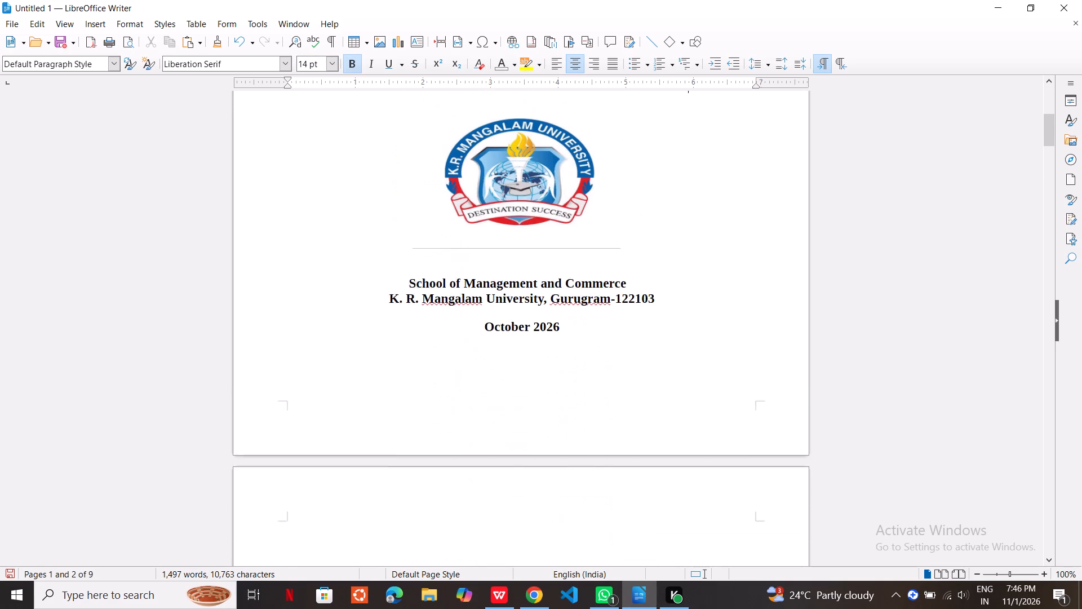
{"action": "scroll", "coordinate": [666, 458], "scroll_direction": "down", "scroll_amount": 2}
{"action": "left_click", "coordinate": [403, 228]}
{"action": "left_click_drag", "start_coordinate": [402, 214], "coordinate": [569, 273]}
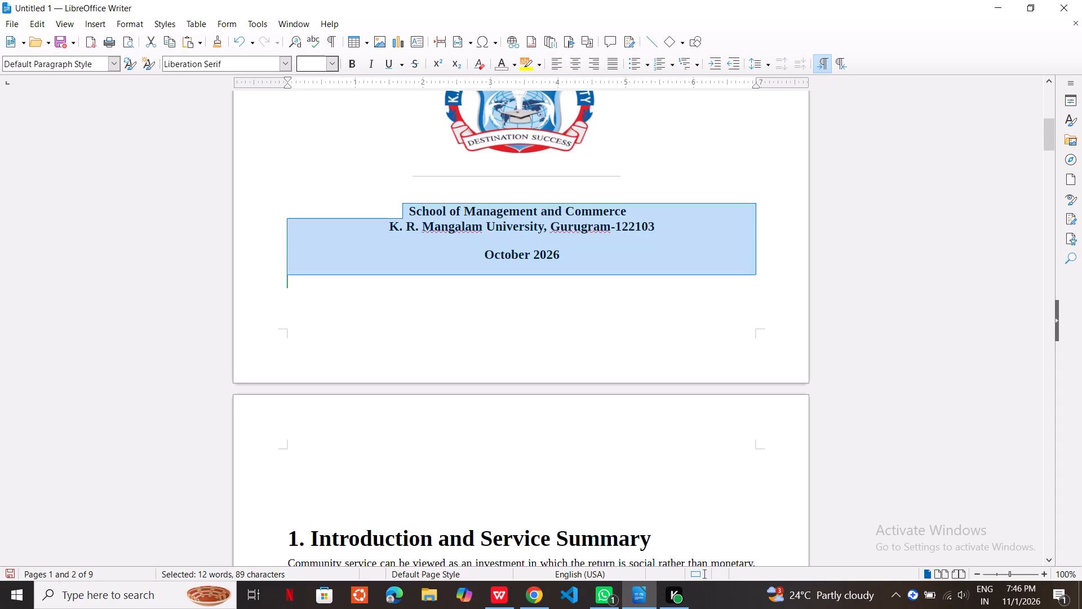
{"action": "left_click", "coordinate": [304, 64]}
{"action": "type", "text": "17"}
{"action": "key", "text": "Return"}
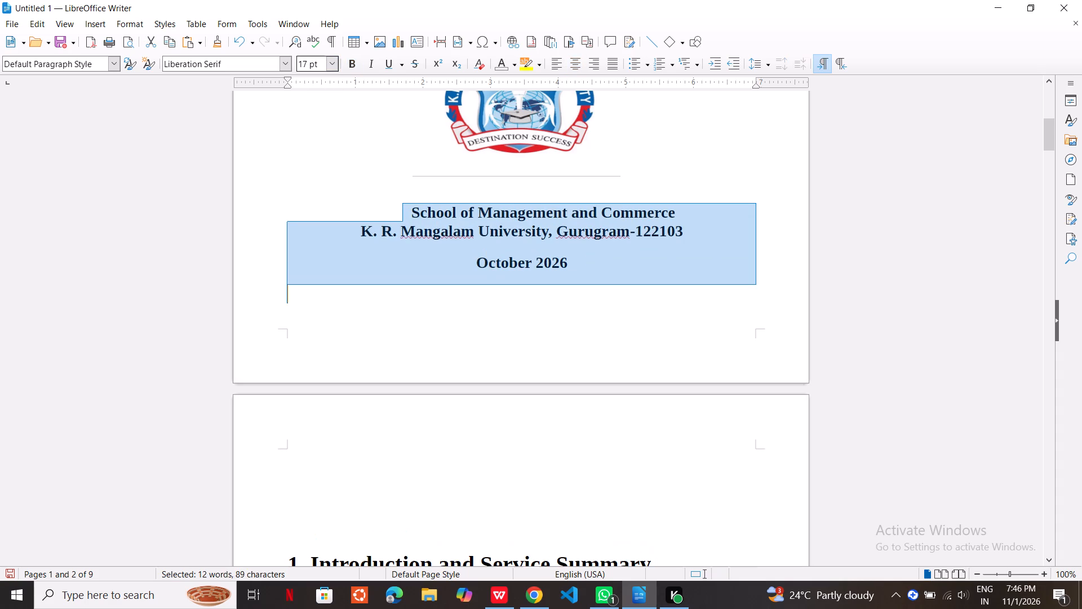
Delete the extra blank lines above the "1. Introduction and Service Summary" heading.
{"action": "scroll", "coordinate": [398, 297], "scroll_direction": "down", "scroll_amount": 5}
{"action": "left_click", "coordinate": [327, 291]}
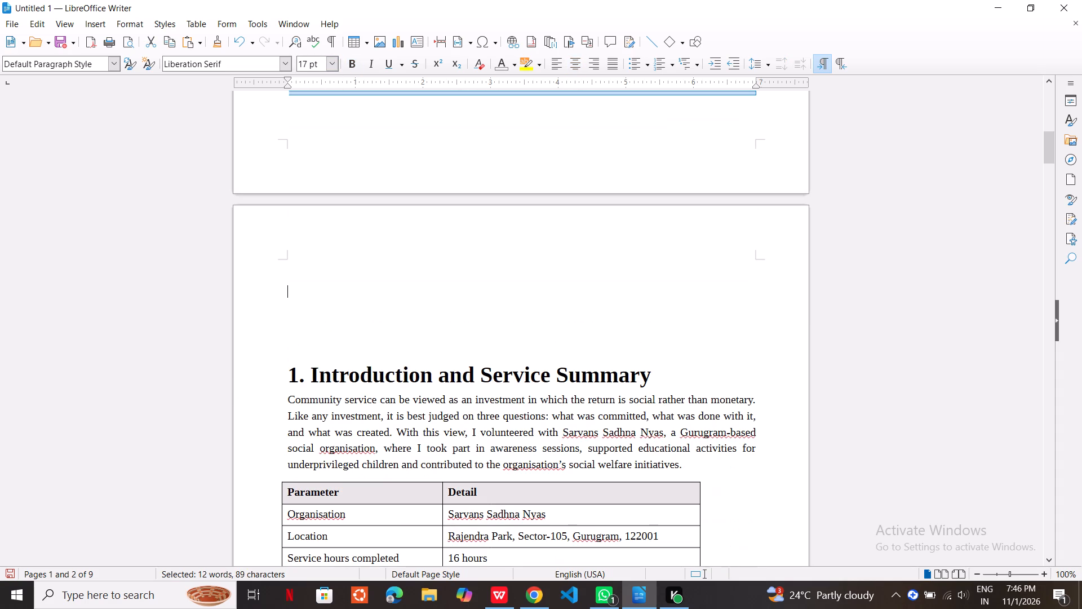
{"action": "key", "text": "BackSpace"}
{"action": "key", "text": "BackSpace"}
{"action": "key", "text": "BackSpace"}
{"action": "key", "text": "BackSpace"}
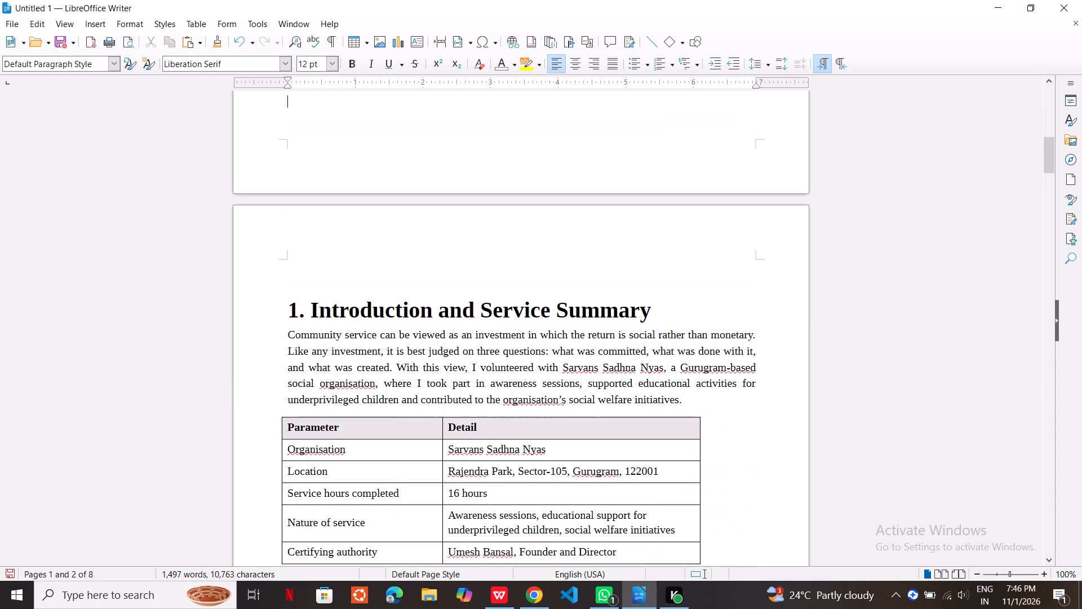
Set the section 1 text from "Like any investment" through the end of the Parameter/Detail table to 15 pt.
{"action": "left_click_drag", "start_coordinate": [280, 341], "coordinate": [573, 533]}
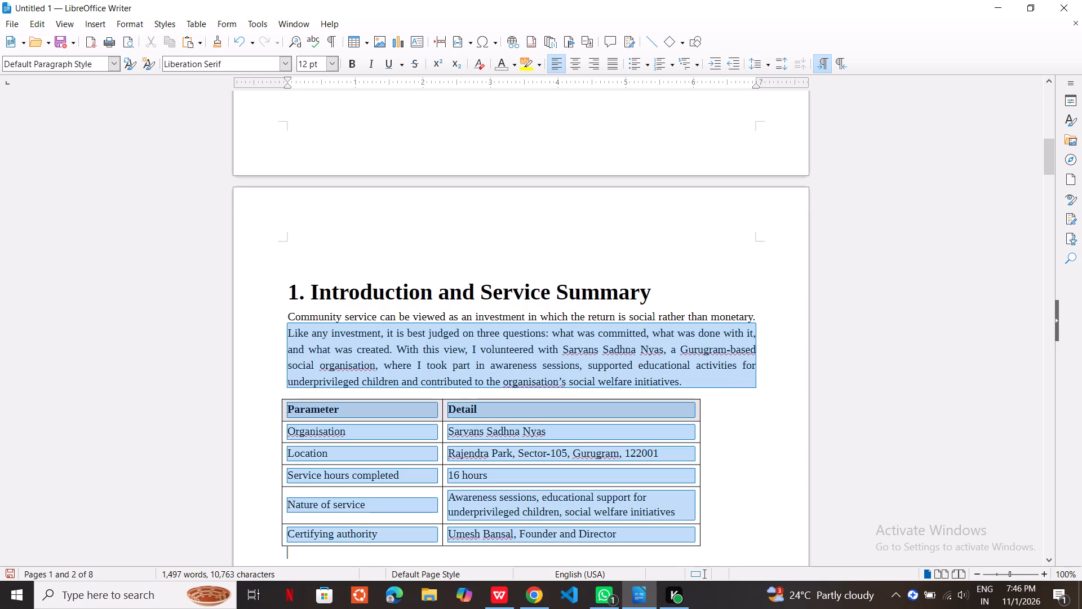
{"action": "left_click_drag", "start_coordinate": [573, 533], "coordinate": [576, 532]}
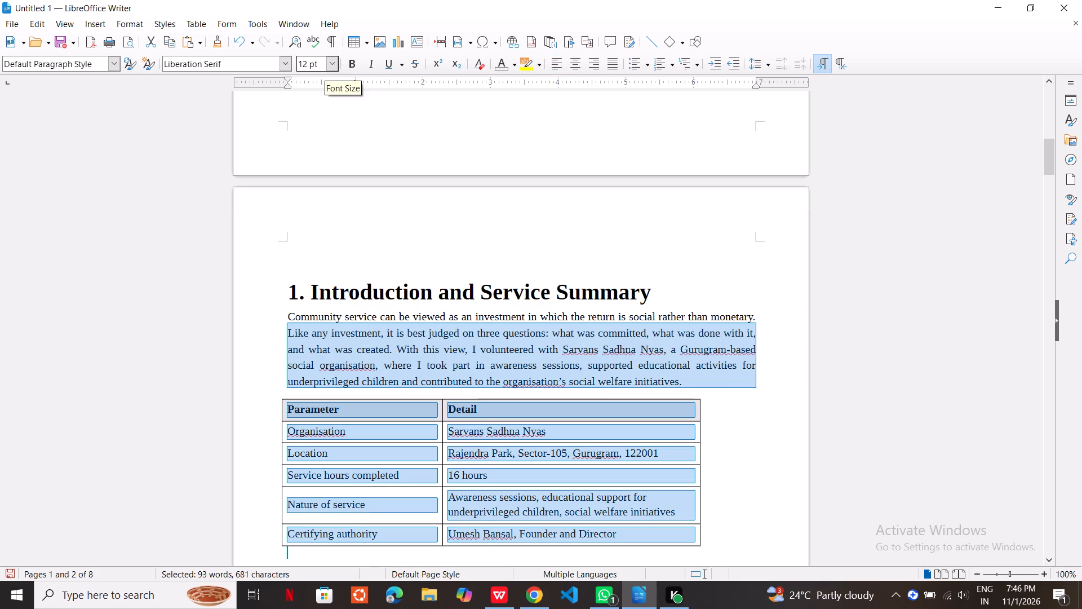
{"action": "left_click", "coordinate": [308, 63]}
{"action": "key", "text": "BackSpace"}
{"action": "key", "text": "5"}
{"action": "key", "text": "Return"}
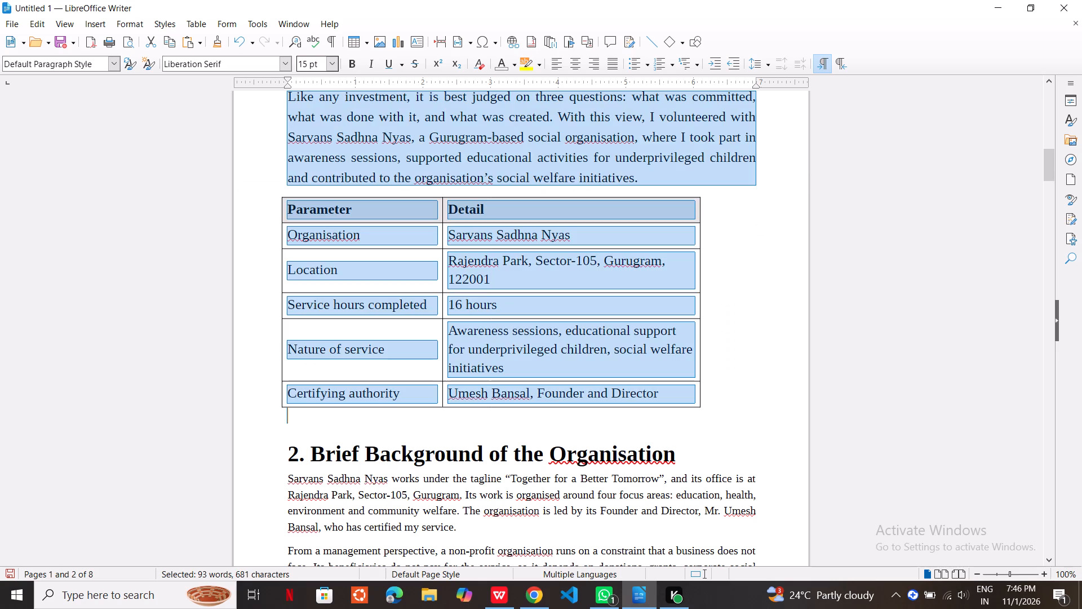
{"action": "left_click", "coordinate": [689, 304]}
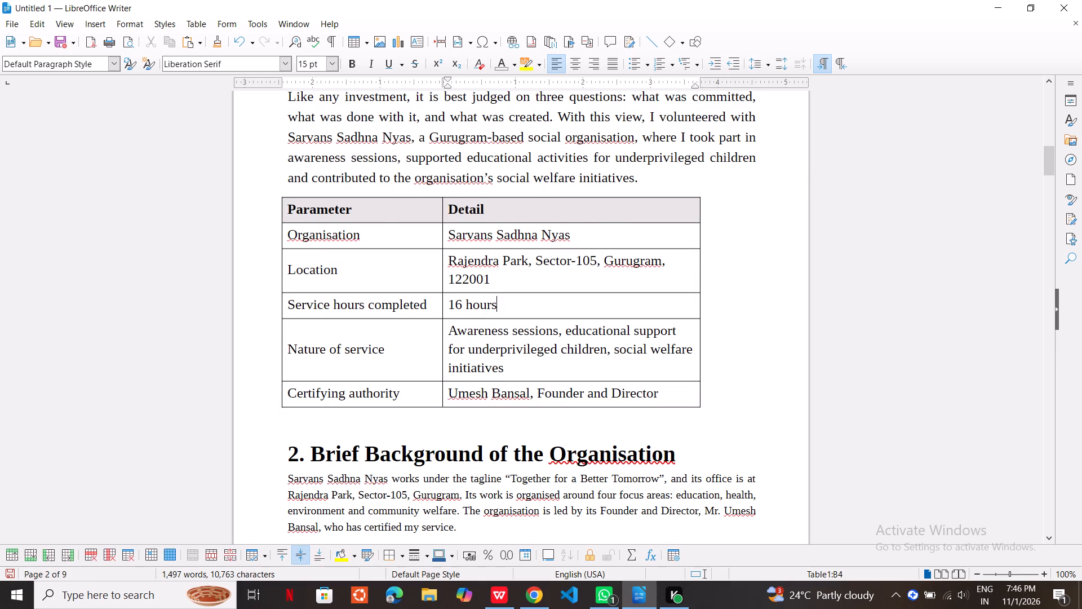
Set all body paragraphs of section 2, "Brief Background of the Organisation", to 14 pt.
{"action": "scroll", "coordinate": [625, 301], "scroll_direction": "down", "scroll_amount": 5}
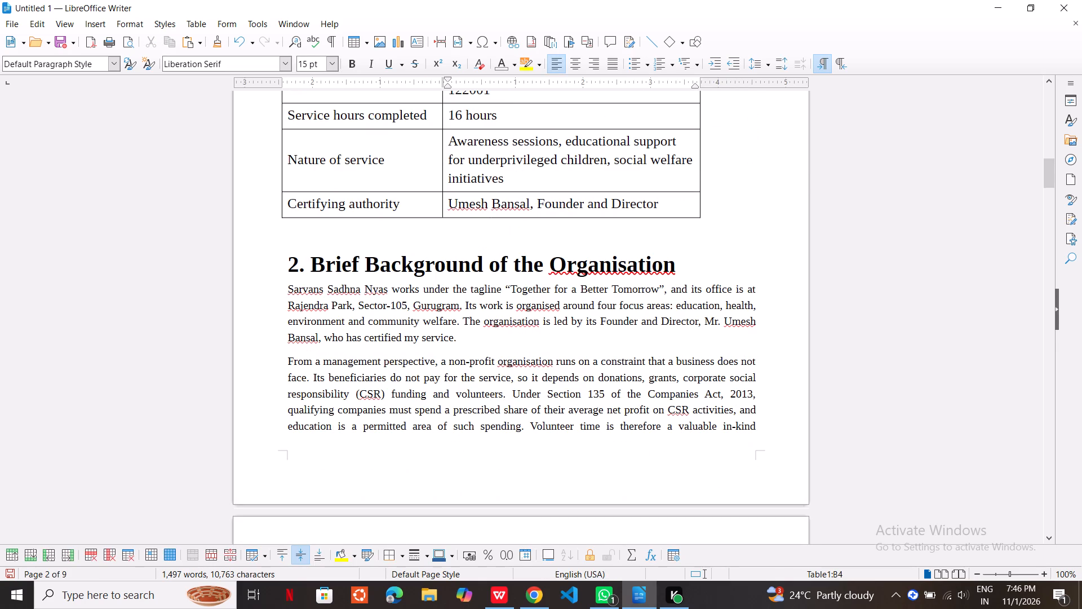
{"action": "left_click_drag", "start_coordinate": [289, 289], "coordinate": [753, 551]}
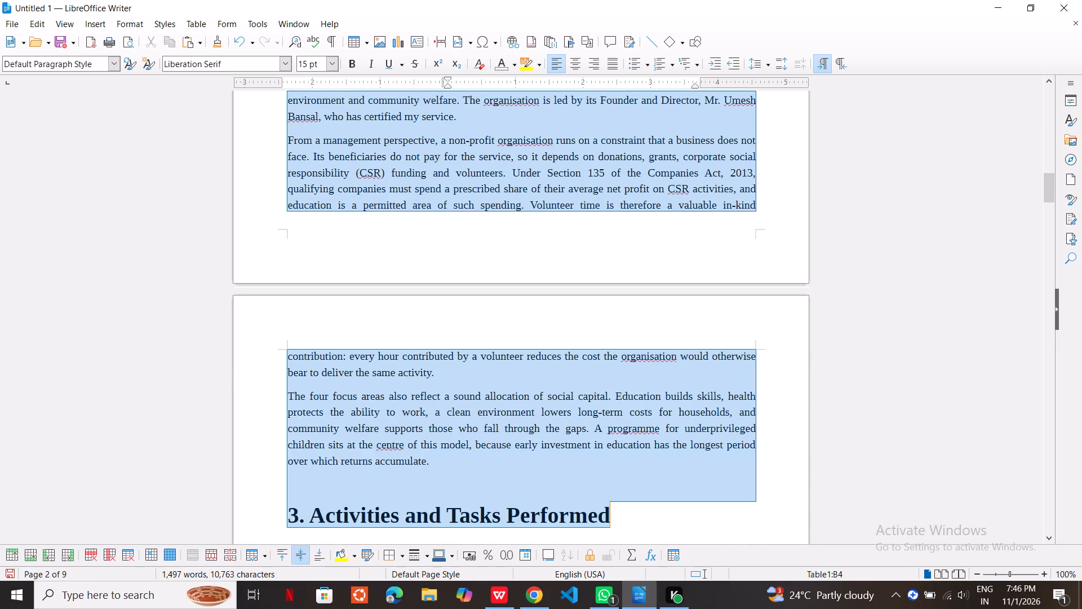
{"action": "left_click_drag", "start_coordinate": [753, 551], "coordinate": [524, 446]}
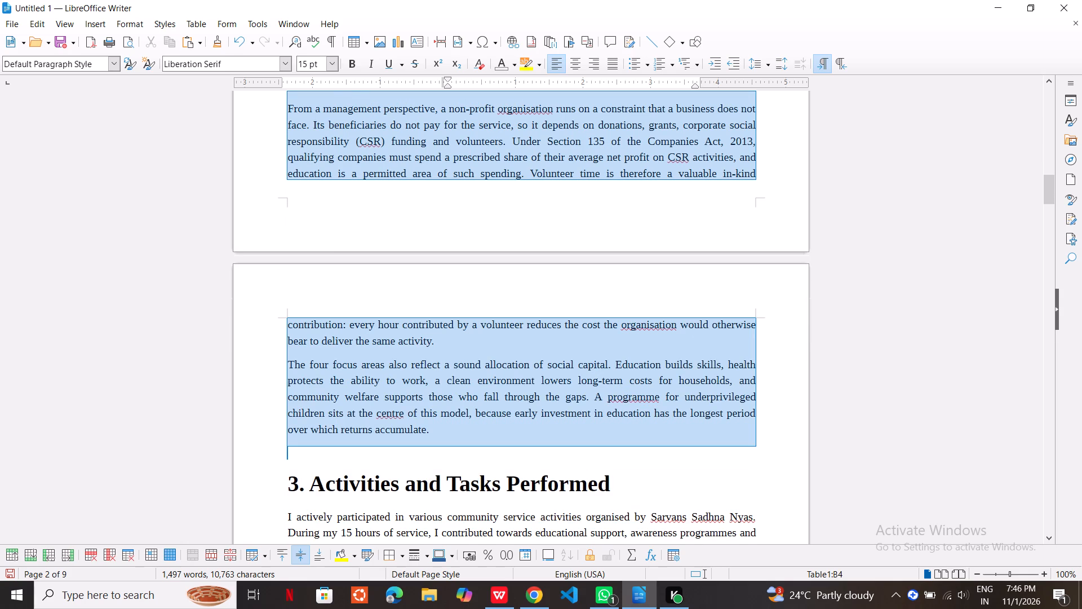
{"action": "left_click", "coordinate": [308, 64]}
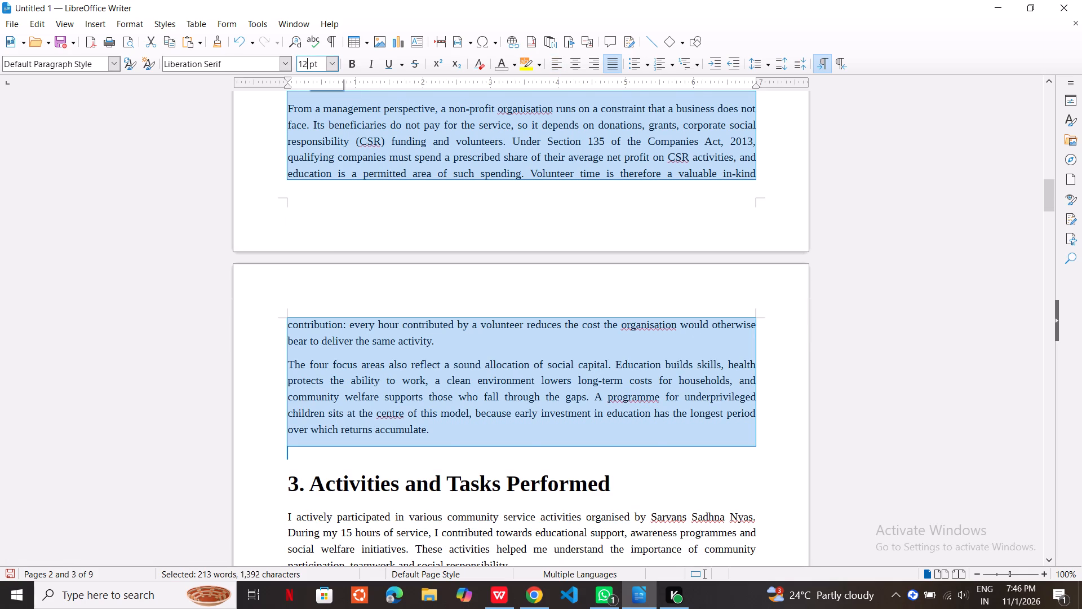
{"action": "key", "text": "BackSpace"}
{"action": "key", "text": "4"}
{"action": "key", "text": "Return"}
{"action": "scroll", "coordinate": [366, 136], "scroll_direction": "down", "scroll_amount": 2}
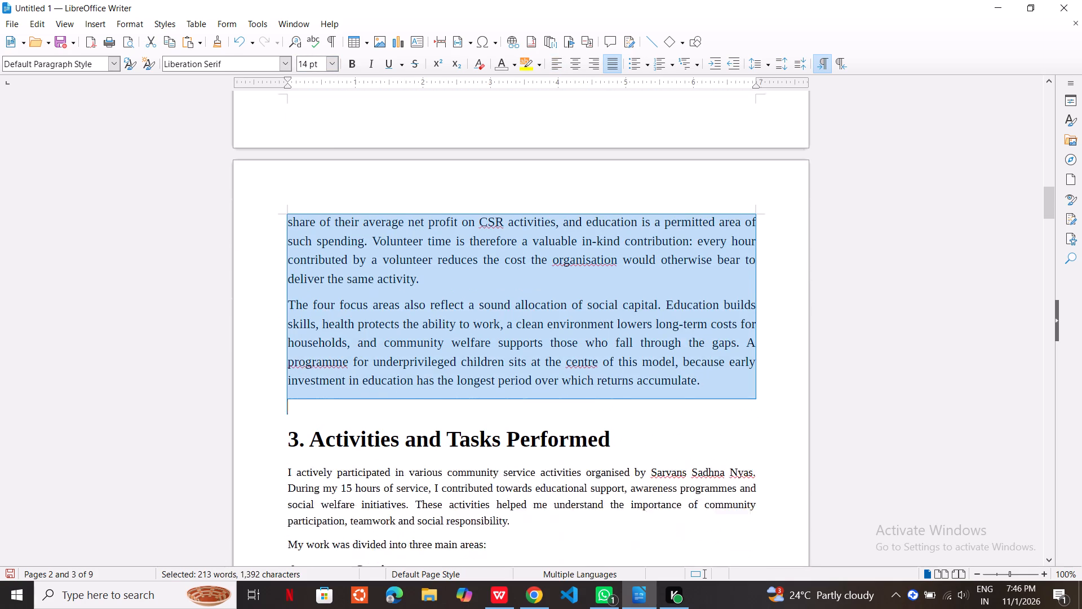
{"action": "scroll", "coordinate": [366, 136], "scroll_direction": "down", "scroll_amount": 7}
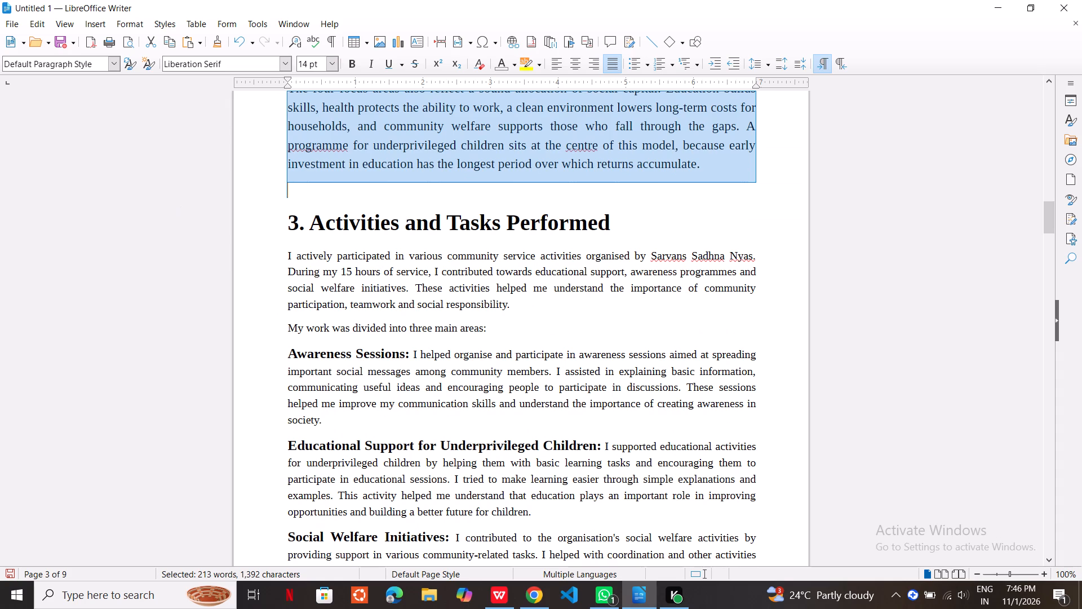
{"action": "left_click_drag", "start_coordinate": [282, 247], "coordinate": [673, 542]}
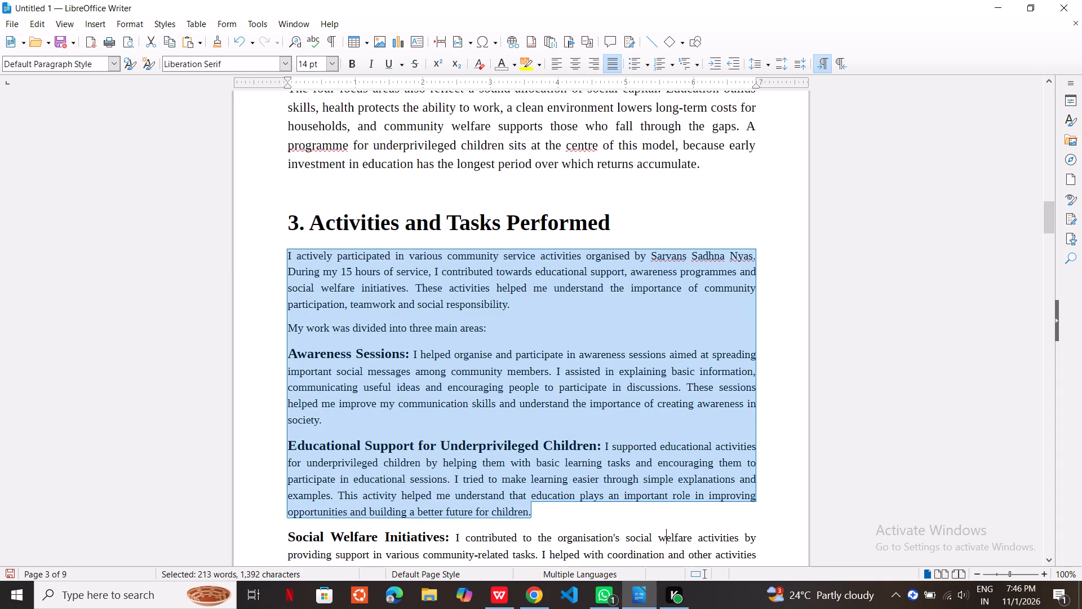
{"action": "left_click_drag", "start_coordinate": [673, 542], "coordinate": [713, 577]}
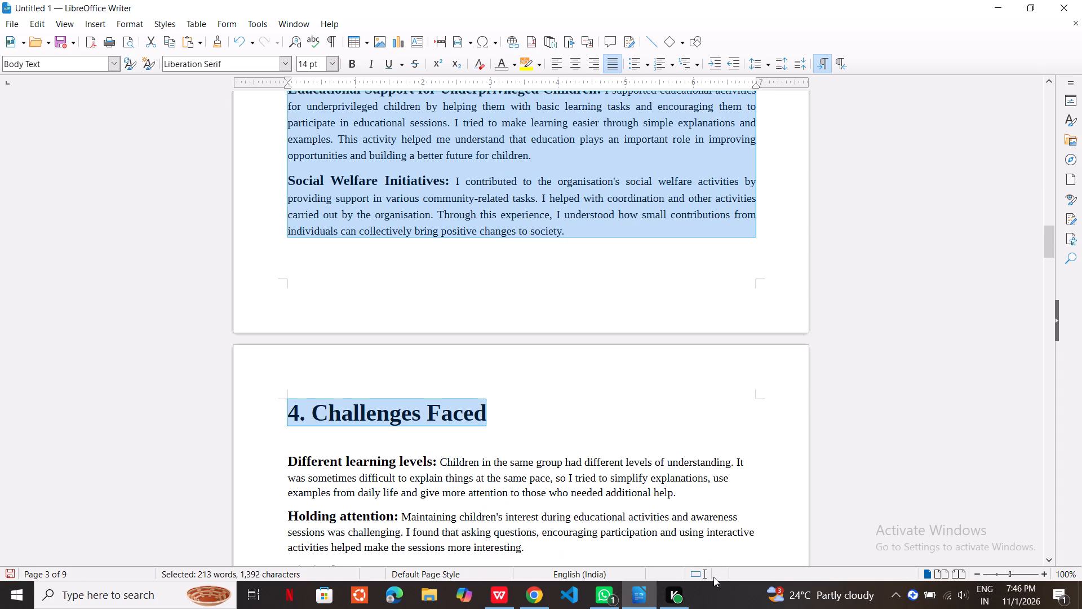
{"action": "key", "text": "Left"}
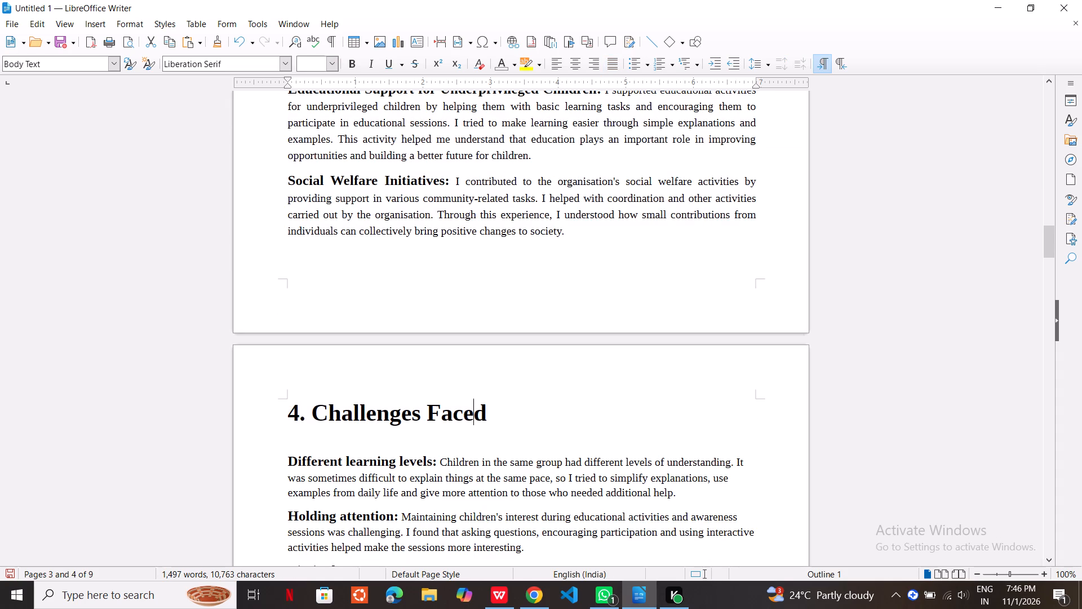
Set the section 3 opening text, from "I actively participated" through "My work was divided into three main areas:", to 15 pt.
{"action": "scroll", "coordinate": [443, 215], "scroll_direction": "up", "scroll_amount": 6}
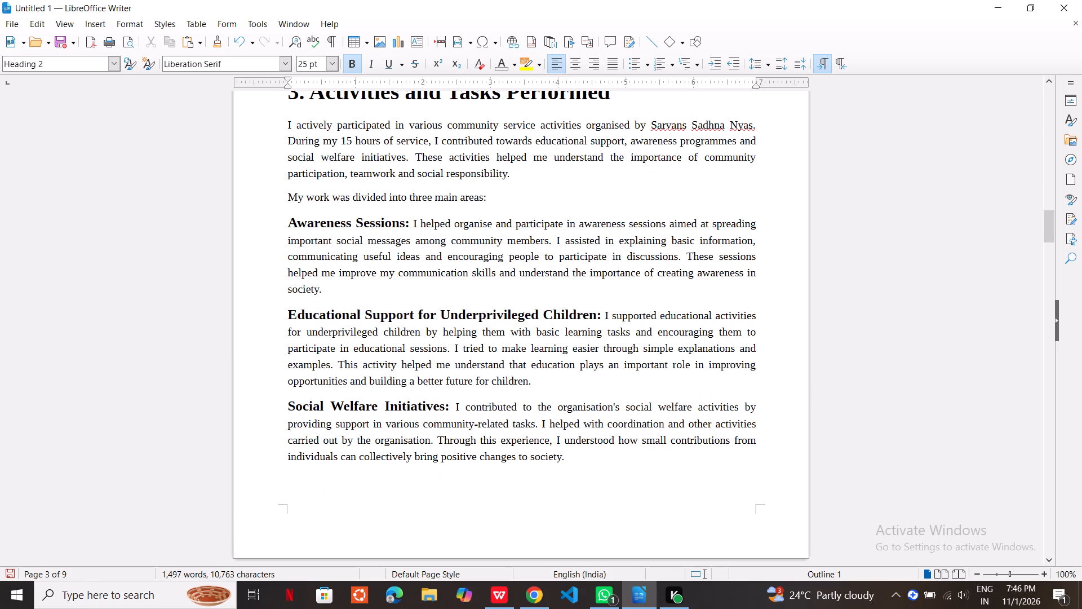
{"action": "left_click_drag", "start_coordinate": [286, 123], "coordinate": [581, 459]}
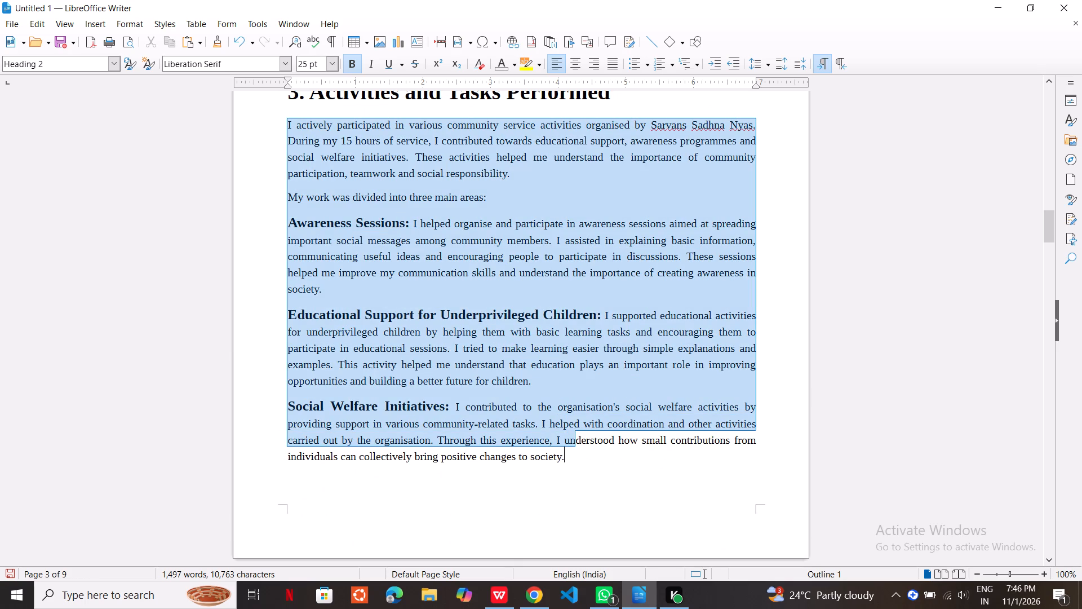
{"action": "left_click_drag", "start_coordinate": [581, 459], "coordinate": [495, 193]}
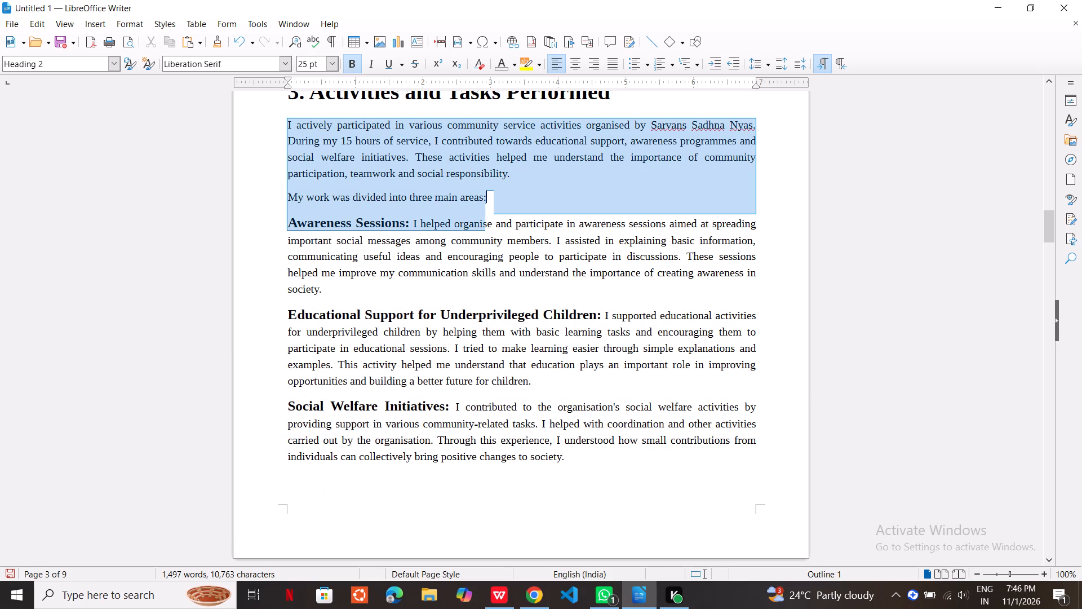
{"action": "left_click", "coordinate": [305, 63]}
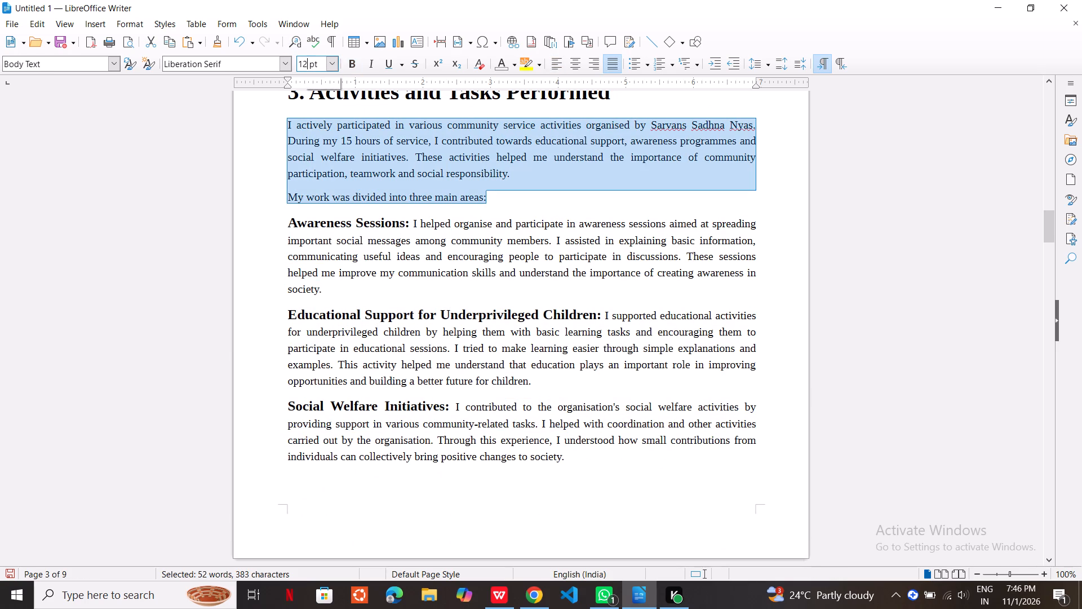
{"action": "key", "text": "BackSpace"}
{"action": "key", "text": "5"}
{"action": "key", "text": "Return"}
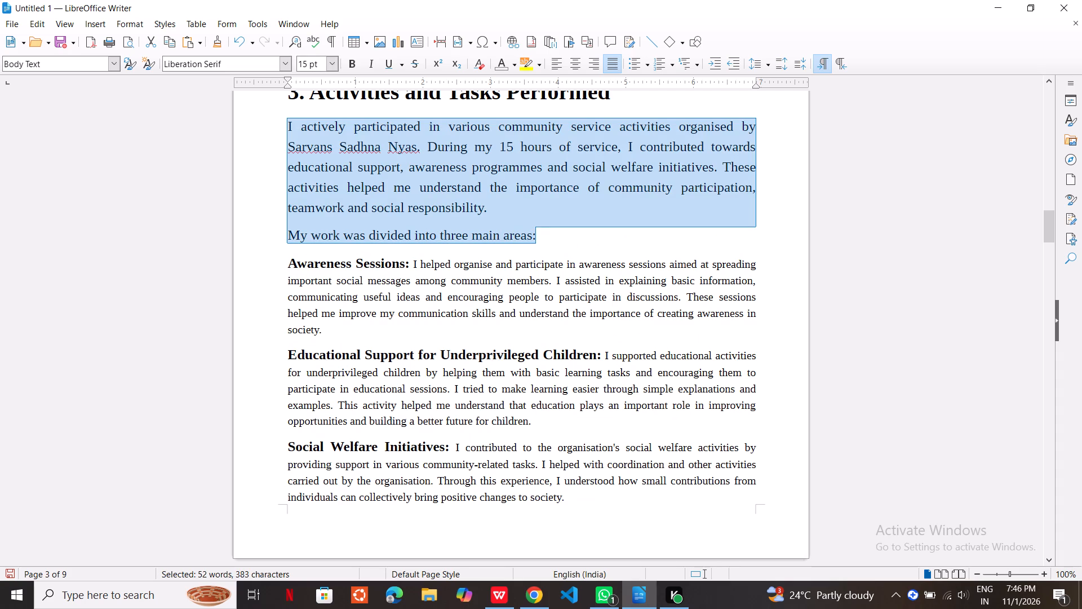
Set the section 3 opening text, through "My work was divided into three main areas:", to 14 pt.
{"action": "left_click", "coordinate": [307, 65]}
{"action": "key", "text": "BackSpace"}
{"action": "key", "text": "4"}
{"action": "key", "text": "Return"}
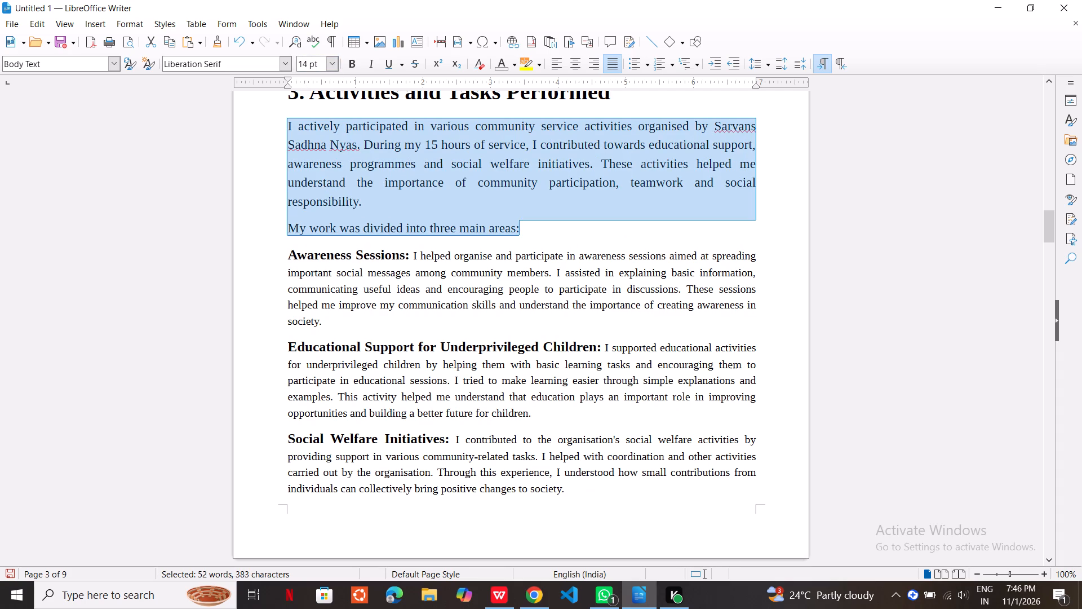
{"action": "left_click", "coordinate": [530, 239]}
Check the font size of the "Awareness Sessions:" lead-in and review the text formatting of sections 3 to 5.
{"action": "scroll", "coordinate": [530, 239], "scroll_direction": "down", "scroll_amount": 2}
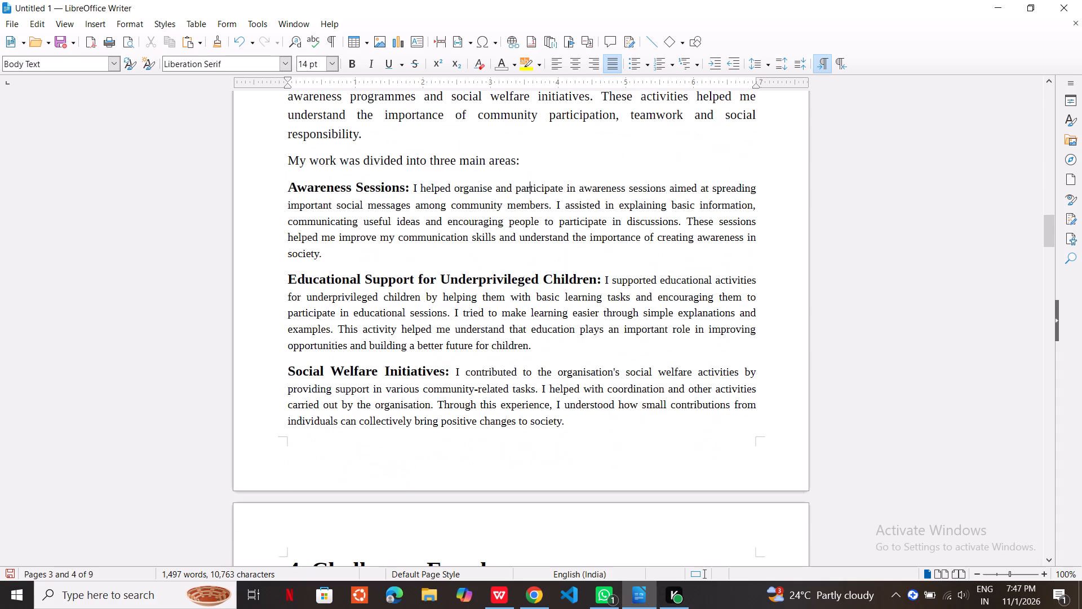
{"action": "triple_click", "coordinate": [348, 188]}
{"action": "left_click", "coordinate": [348, 188]}
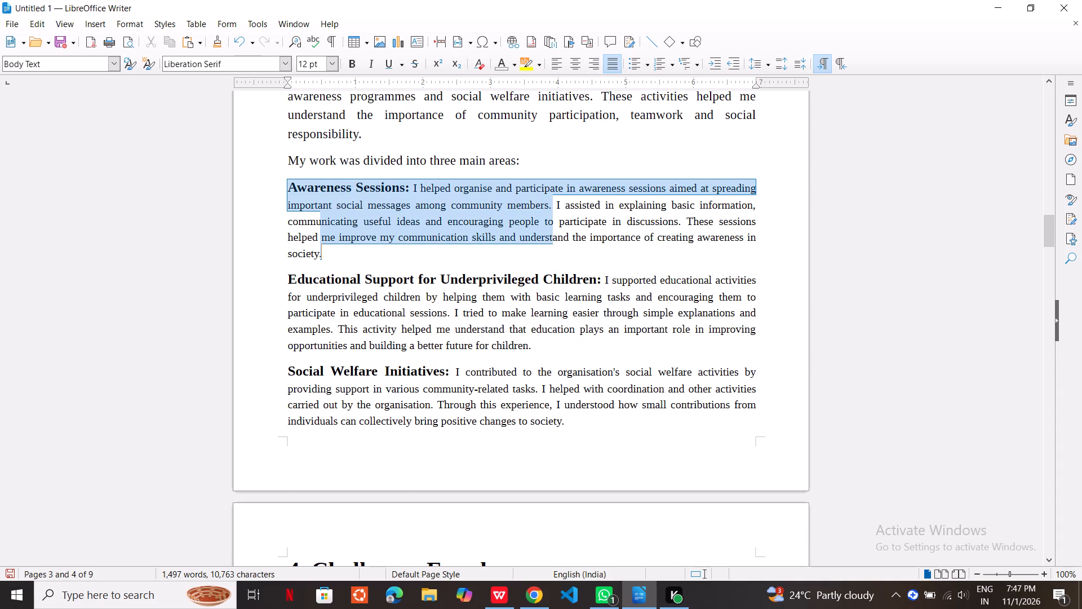
{"action": "double_click", "coordinate": [348, 188]}
{"action": "scroll", "coordinate": [716, 422], "scroll_direction": "down", "scroll_amount": 1}
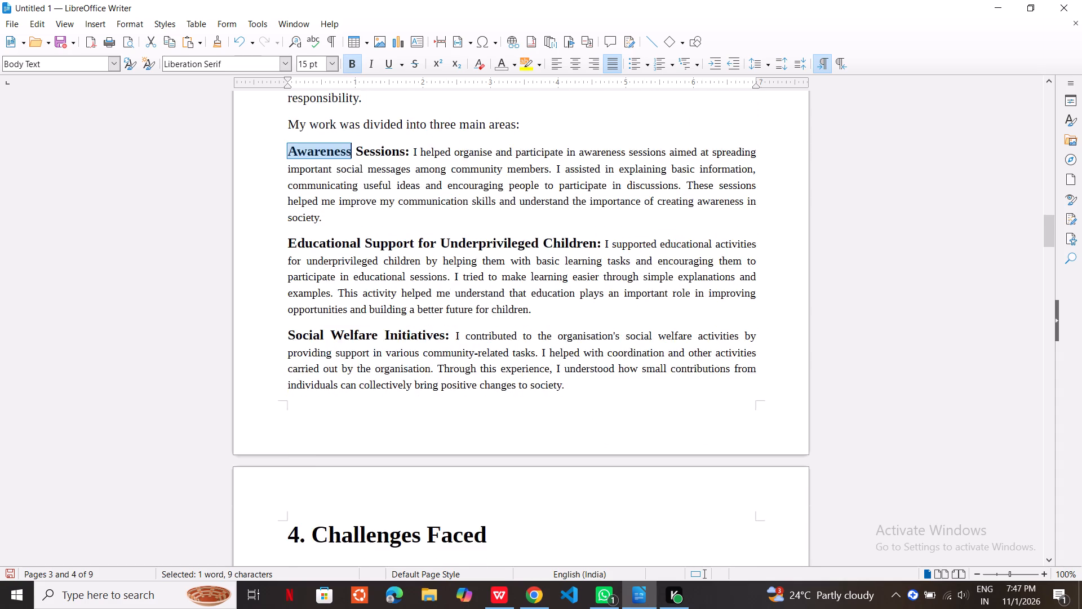
{"action": "scroll", "coordinate": [716, 422], "scroll_direction": "down", "scroll_amount": 5}
{"action": "scroll", "coordinate": [530, 384], "scroll_direction": "down", "scroll_amount": 1}
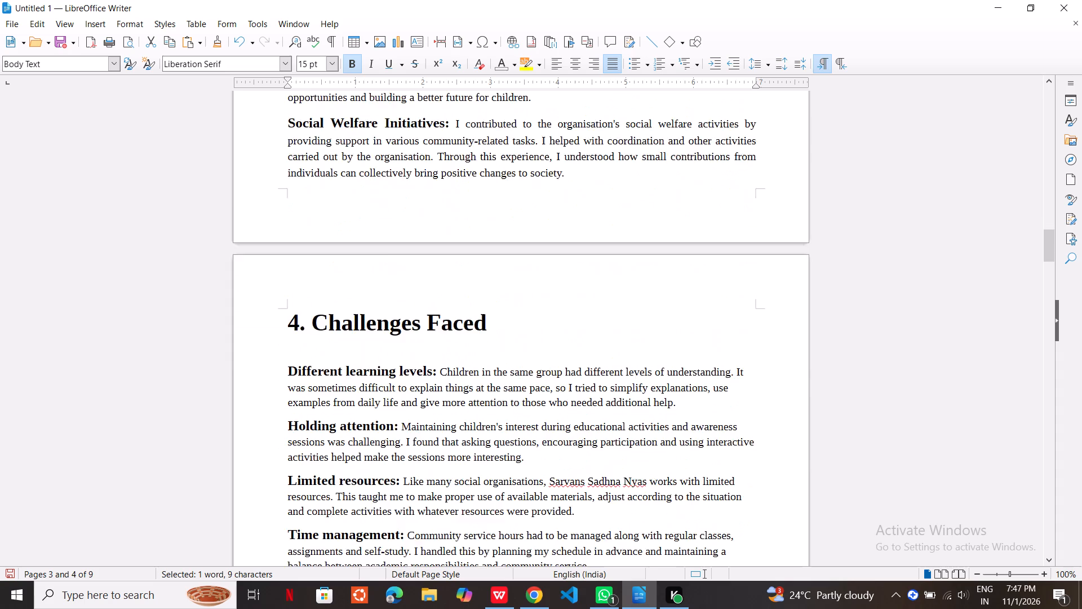
{"action": "scroll", "coordinate": [530, 384], "scroll_direction": "down", "scroll_amount": 13}
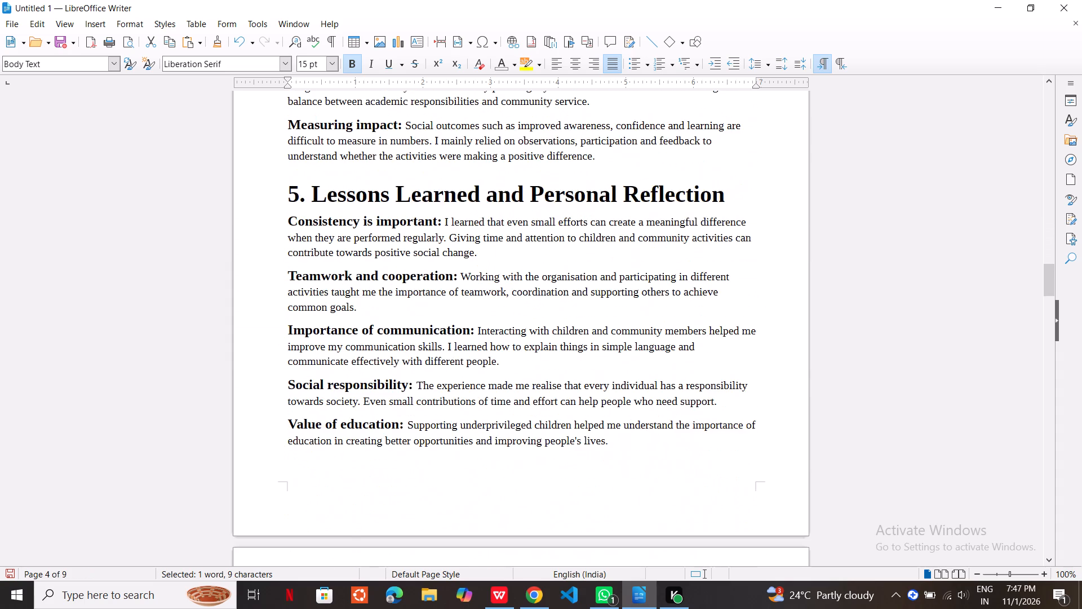
Delete the extra blank lines between the Personal Reflection paragraph and the "6. Alignment with Course Outcomes" heading.
{"action": "scroll", "coordinate": [530, 384], "scroll_direction": "down", "scroll_amount": 18}
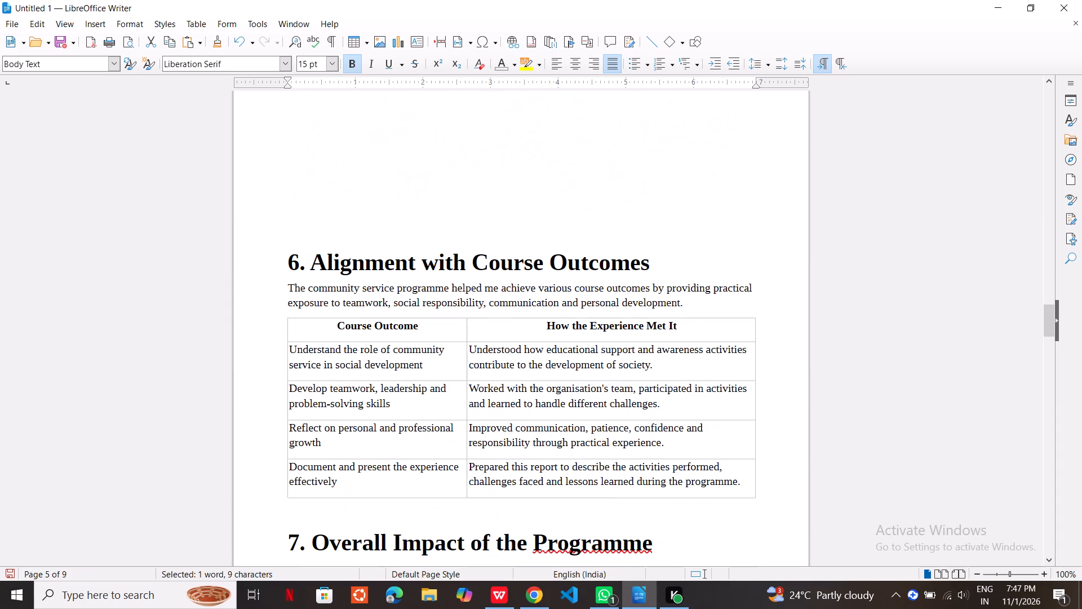
{"action": "left_click", "coordinate": [342, 226]}
{"action": "key", "text": "BackSpace"}
{"action": "key", "text": "BackSpace"}
{"action": "key", "text": "BackSpace"}
{"action": "key", "text": "BackSpace"}
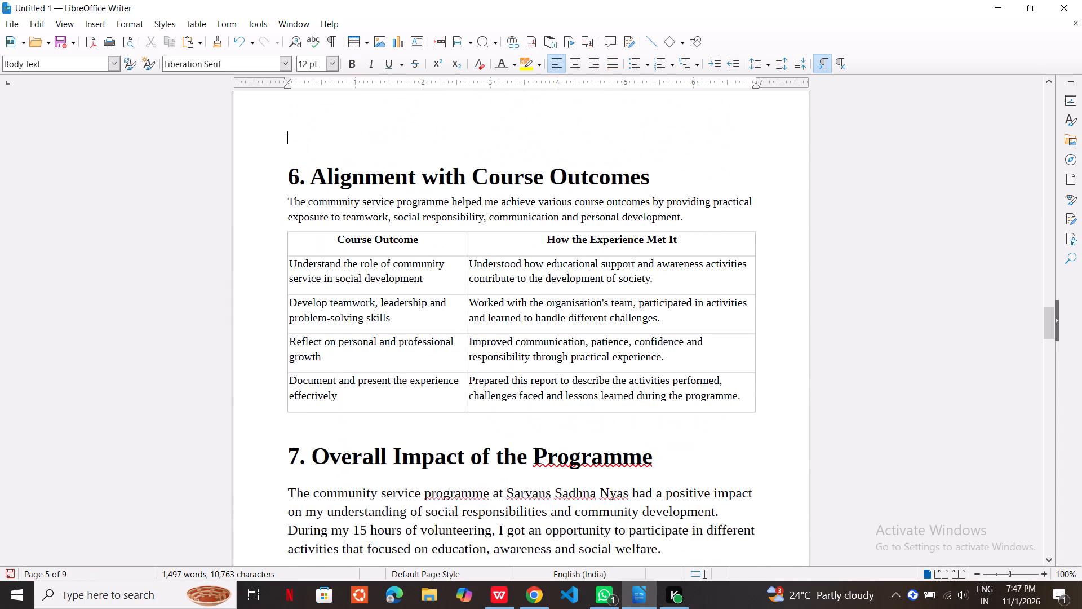
{"action": "key", "text": "BackSpace"}
{"action": "key", "text": "BackSpace"}
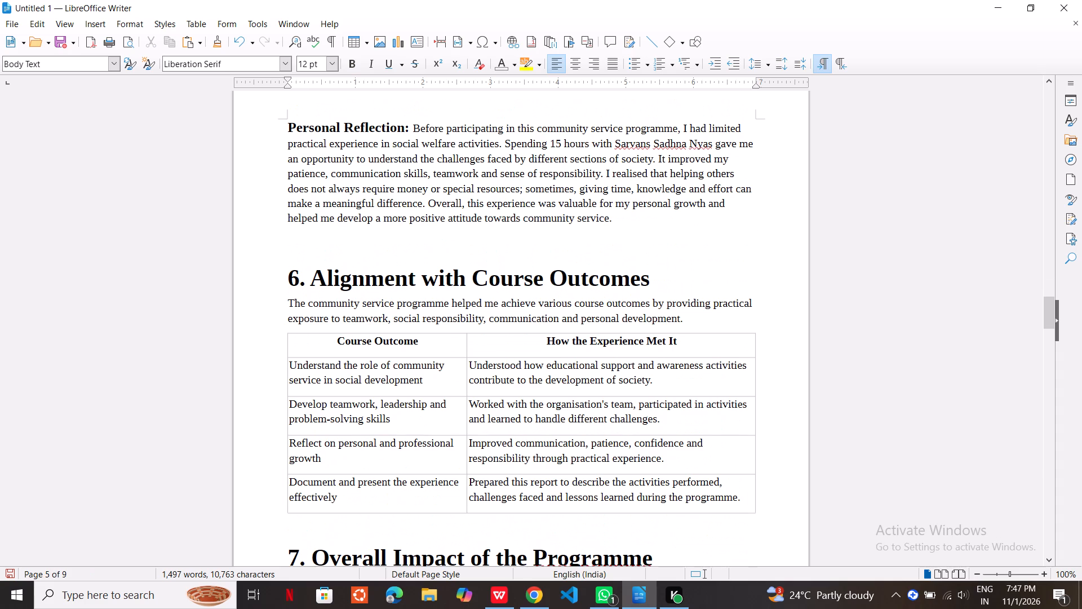
Set the section 7 text following the "Contribution to the Community:" lead-in to 12 pt.
{"action": "scroll", "coordinate": [342, 226], "scroll_direction": "up", "scroll_amount": 7}
{"action": "scroll", "coordinate": [342, 226], "scroll_direction": "down", "scroll_amount": 17}
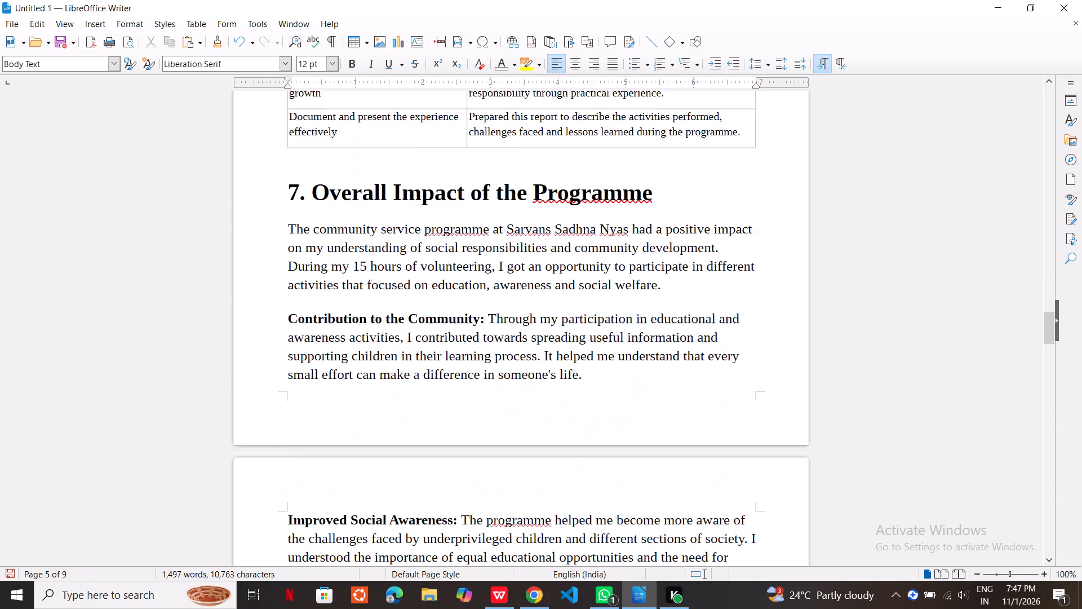
{"action": "scroll", "coordinate": [342, 226], "scroll_direction": "down", "scroll_amount": 2}
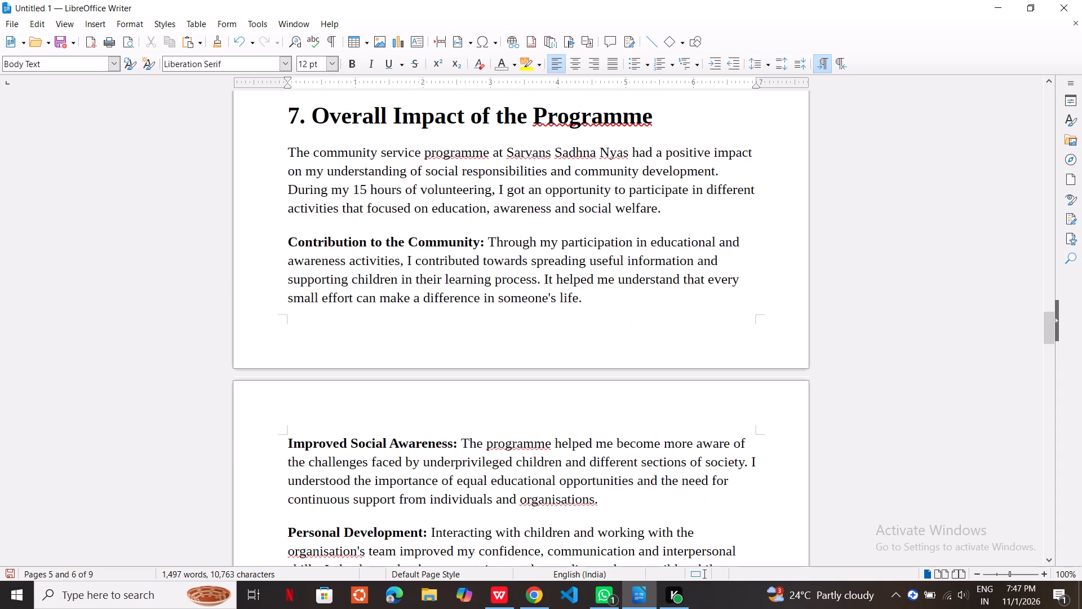
{"action": "left_click", "coordinate": [490, 240]}
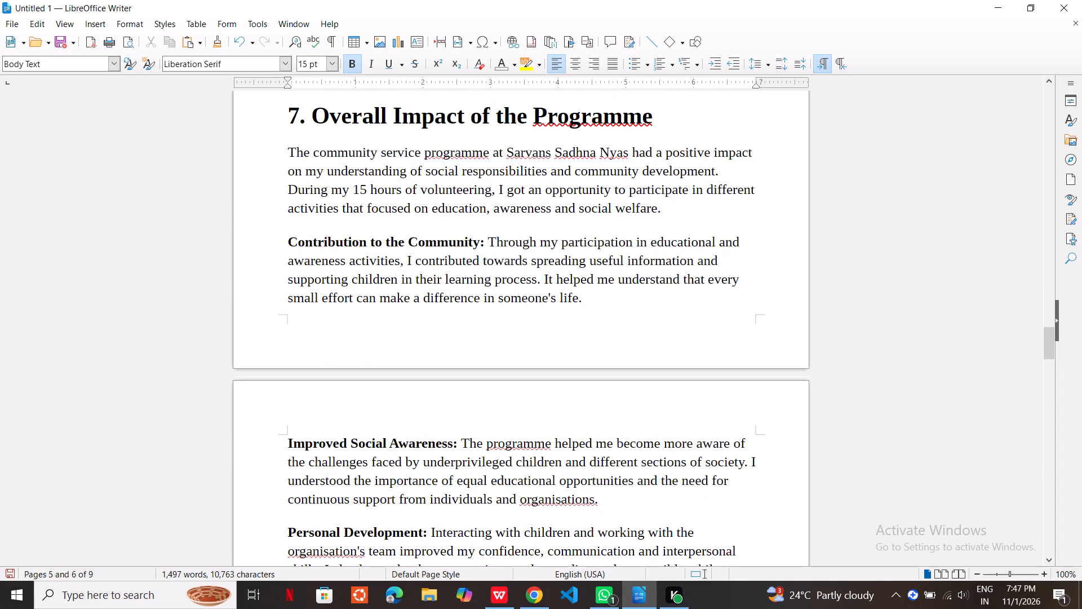
{"action": "left_click_drag", "start_coordinate": [489, 241], "coordinate": [595, 301]}
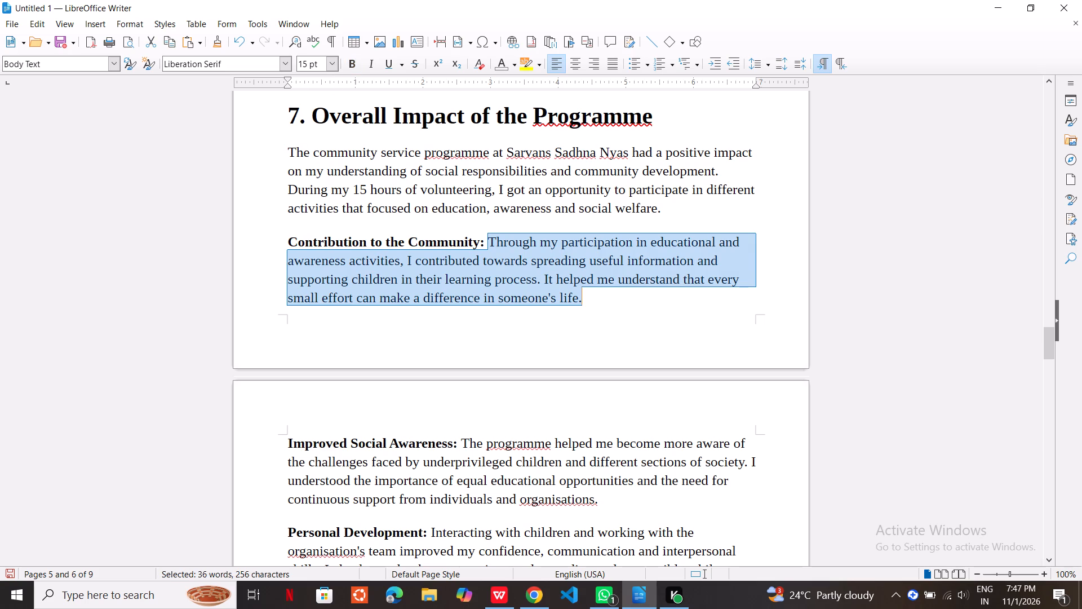
{"action": "left_click", "coordinate": [307, 63]}
{"action": "key", "text": "BackSpace"}
{"action": "key", "text": "2"}
{"action": "key", "text": "Return"}
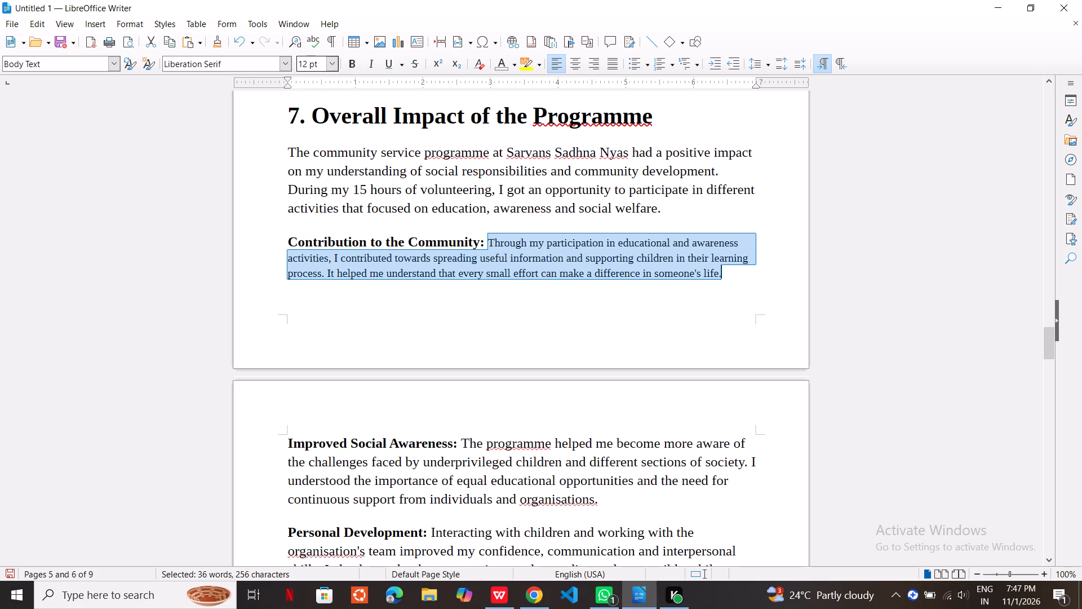
Set the text following the "Improved Social Awareness:" lead-in to 12 pt.
{"action": "scroll", "coordinate": [393, 239], "scroll_direction": "down", "scroll_amount": 2}
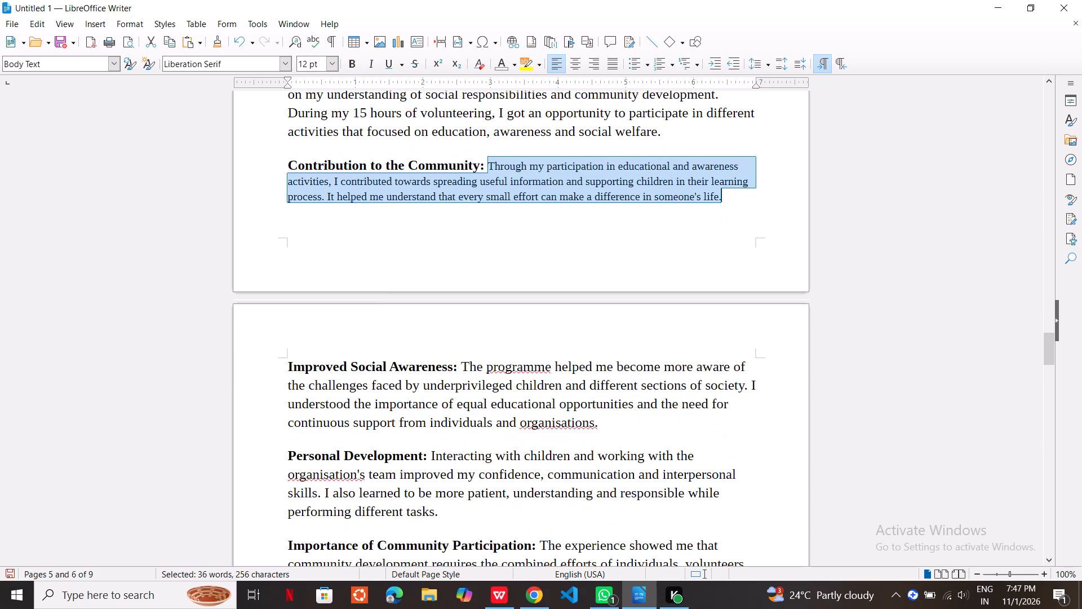
{"action": "left_click_drag", "start_coordinate": [459, 363], "coordinate": [597, 427]}
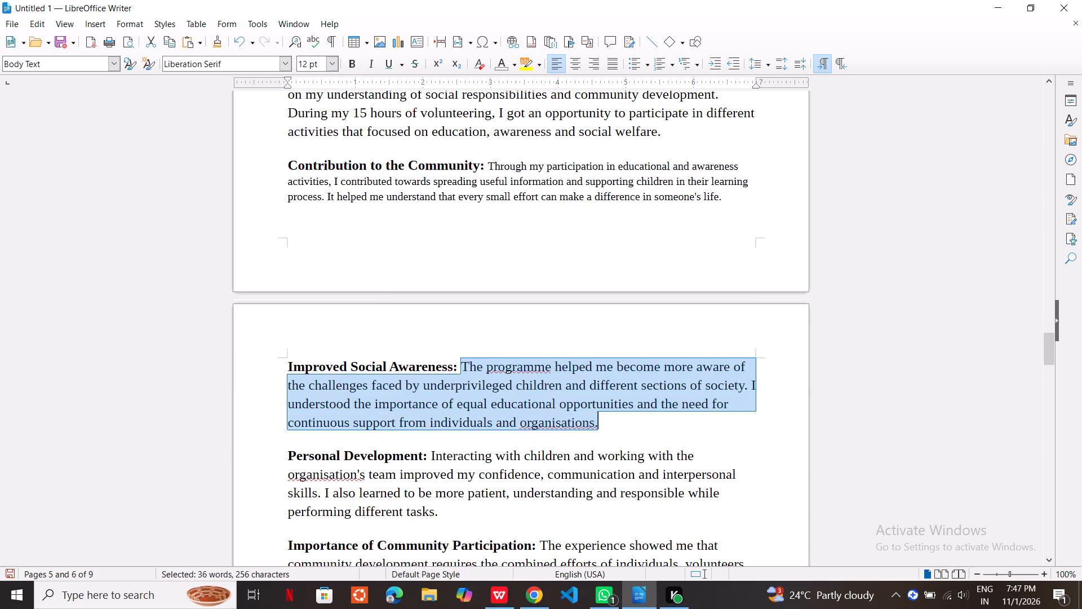
{"action": "left_click", "coordinate": [287, 0]}
{"action": "left_click", "coordinate": [307, 62]}
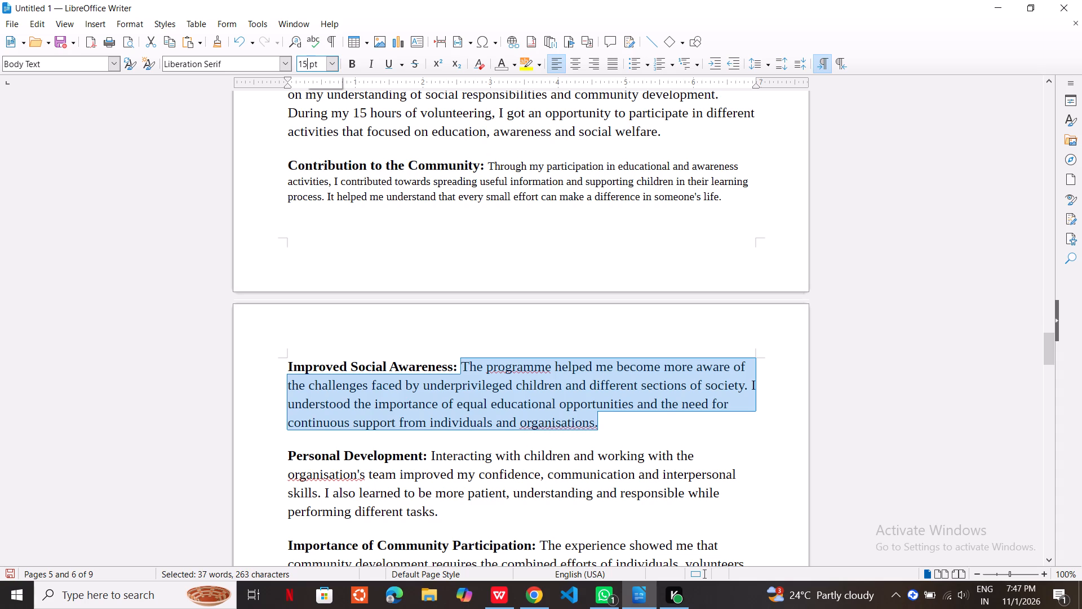
{"action": "key", "text": "BackSpace"}
{"action": "key", "text": "2"}
{"action": "key", "text": "Return"}
Set the text following the "Importance of Community Participation:" lead-in to 12 pt.
{"action": "scroll", "coordinate": [307, 62], "scroll_direction": "down", "scroll_amount": 10}
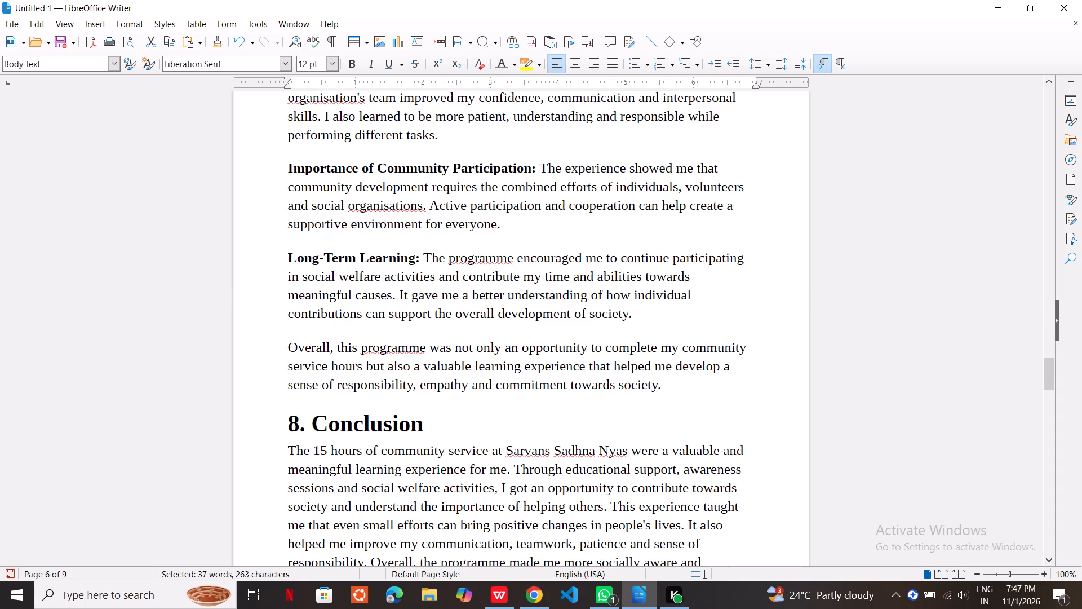
{"action": "left_click_drag", "start_coordinate": [540, 166], "coordinate": [566, 218]}
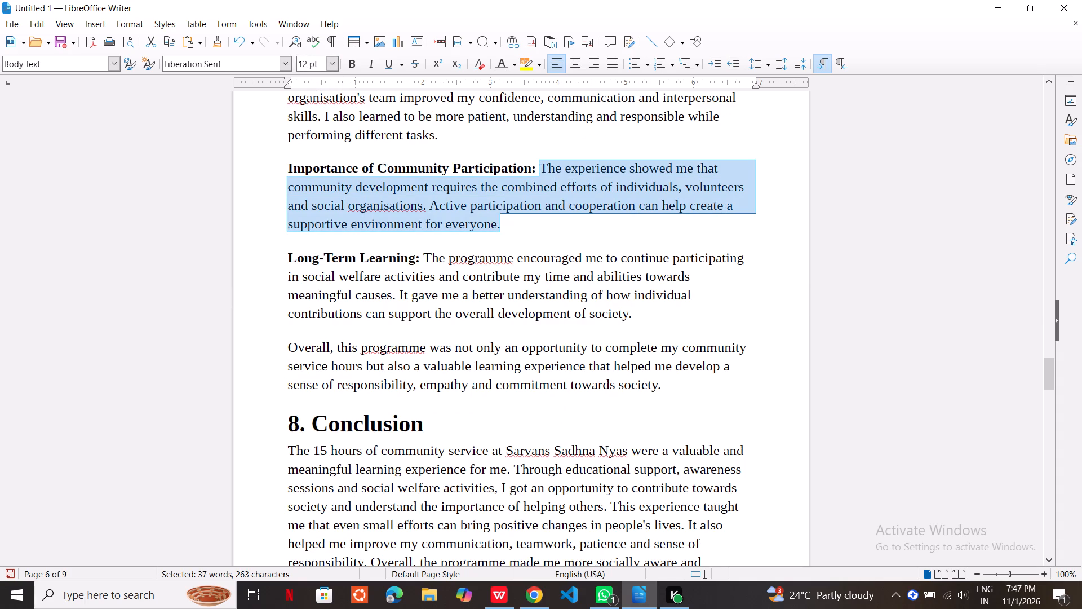
{"action": "left_click", "coordinate": [307, 62]}
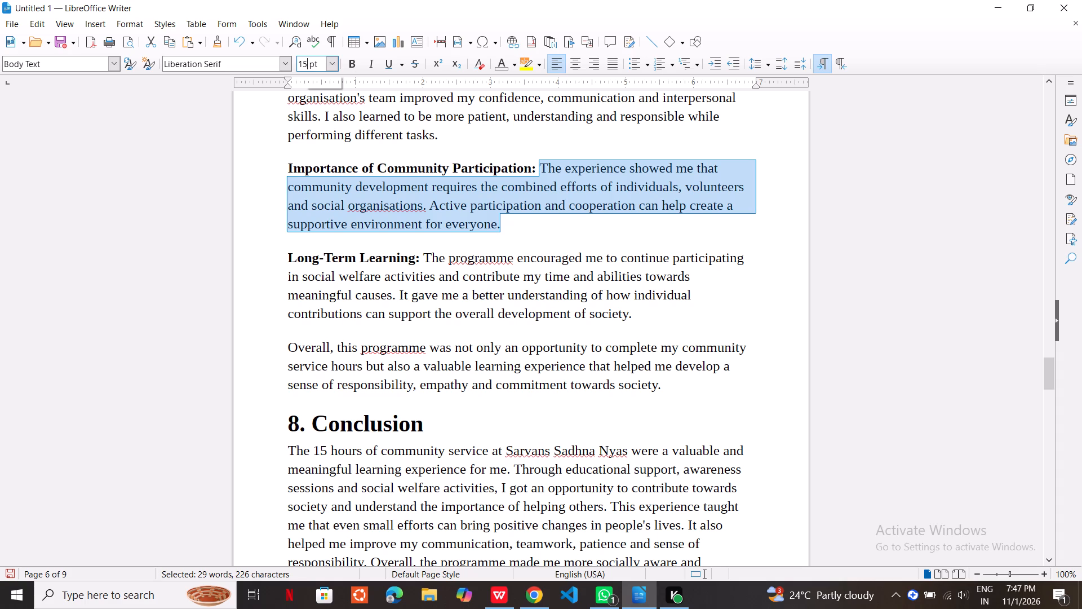
{"action": "key", "text": "BackSpace"}
{"action": "key", "text": "2"}
{"action": "key", "text": "Return"}
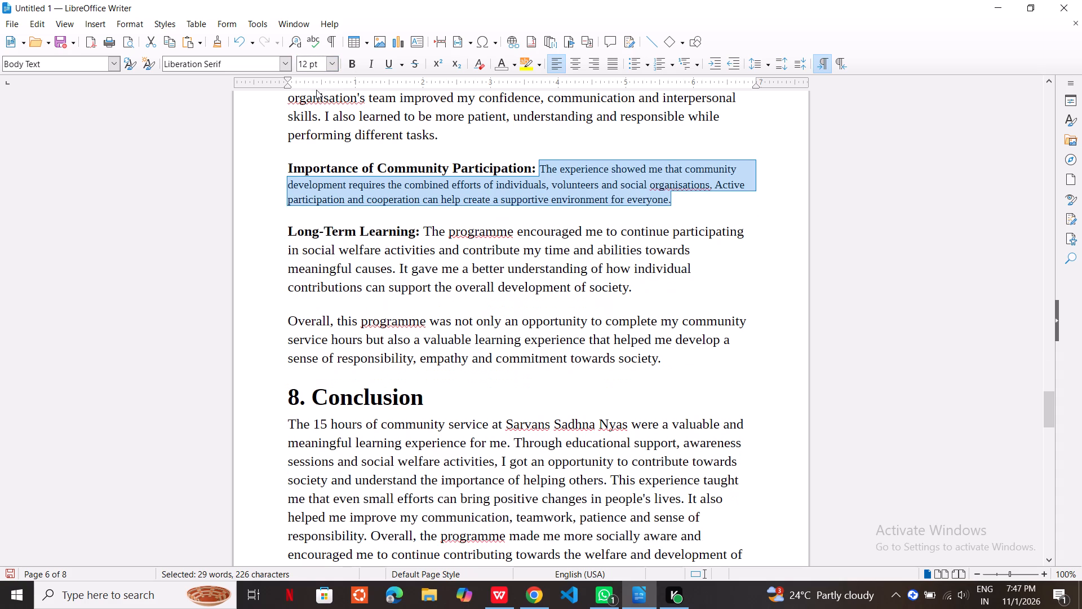
Select the text following the "Long-Term Learning:" lead-in, from "The programme encouraged me" through "development of society.".
{"action": "left_click_drag", "start_coordinate": [424, 228], "coordinate": [547, 248]}
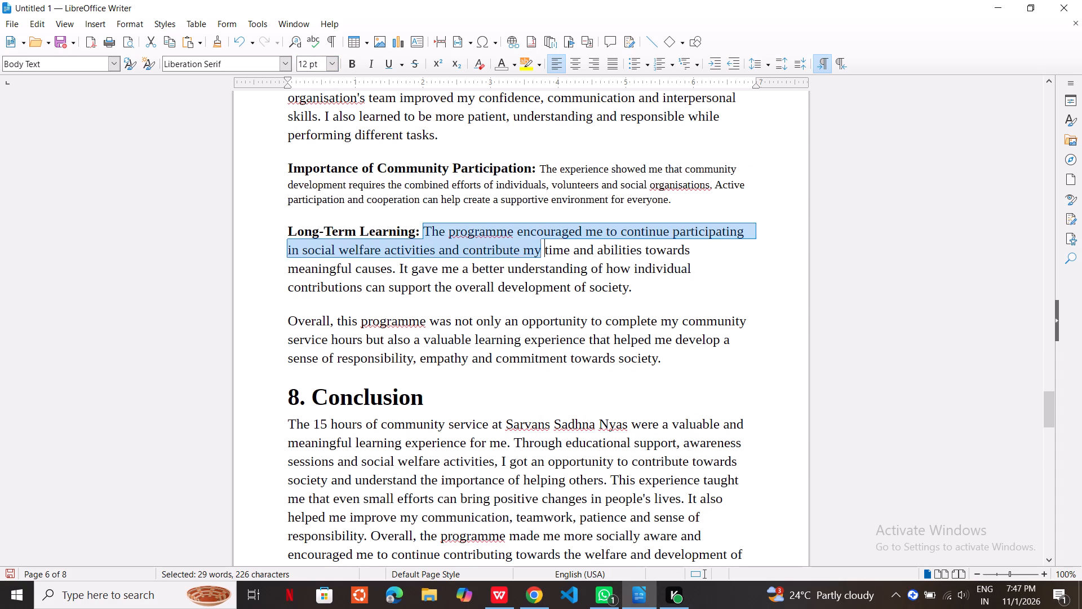
{"action": "left_click_drag", "start_coordinate": [547, 248], "coordinate": [632, 283]}
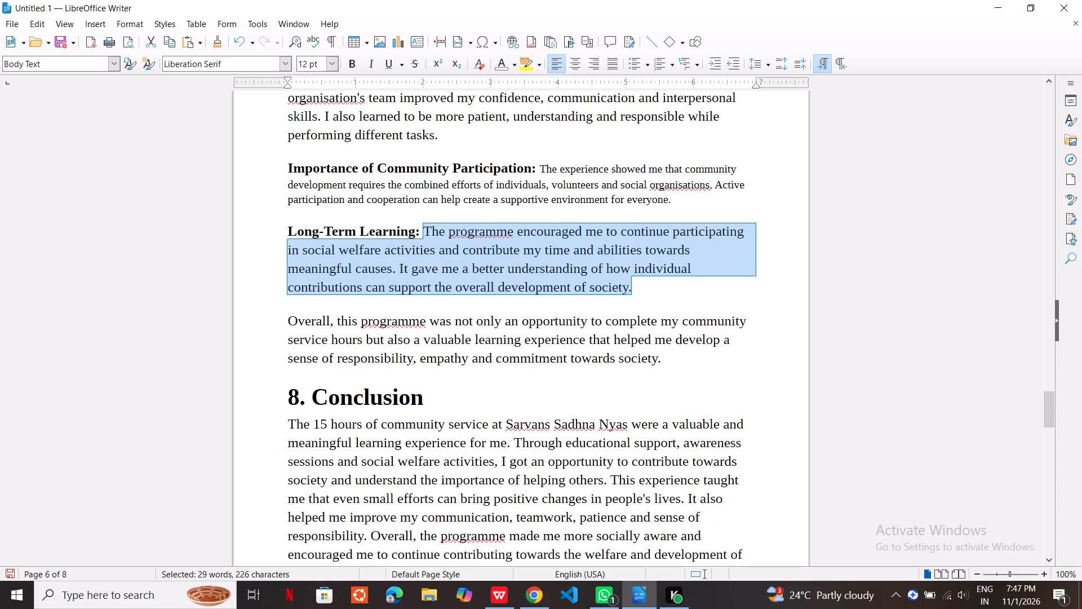